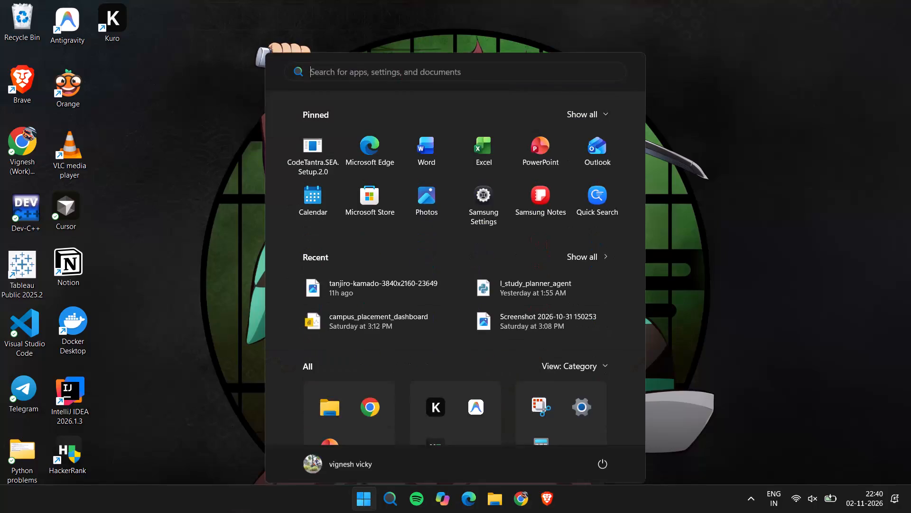
Search for Word from the Start screen and launch it.
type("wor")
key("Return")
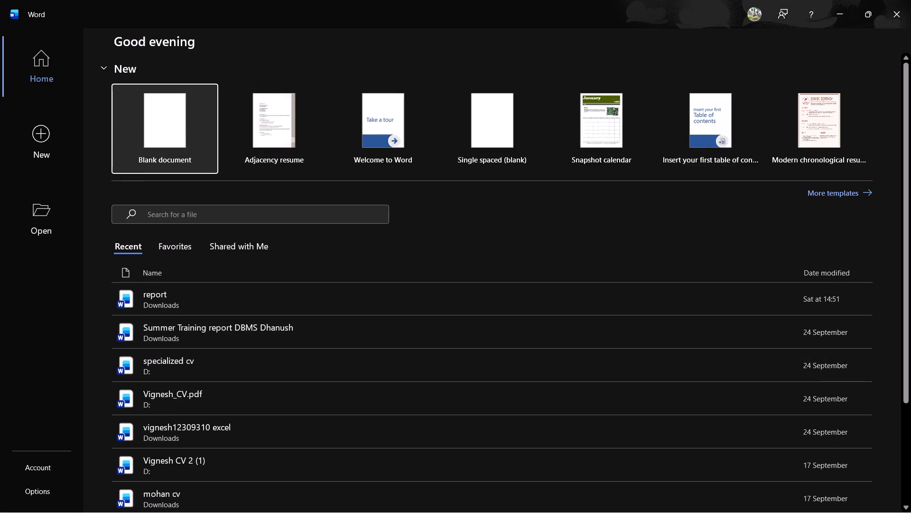
Browse the computer's folders for an existing document to open in Word.
left_click(59, 224)
left_click(116, 257)
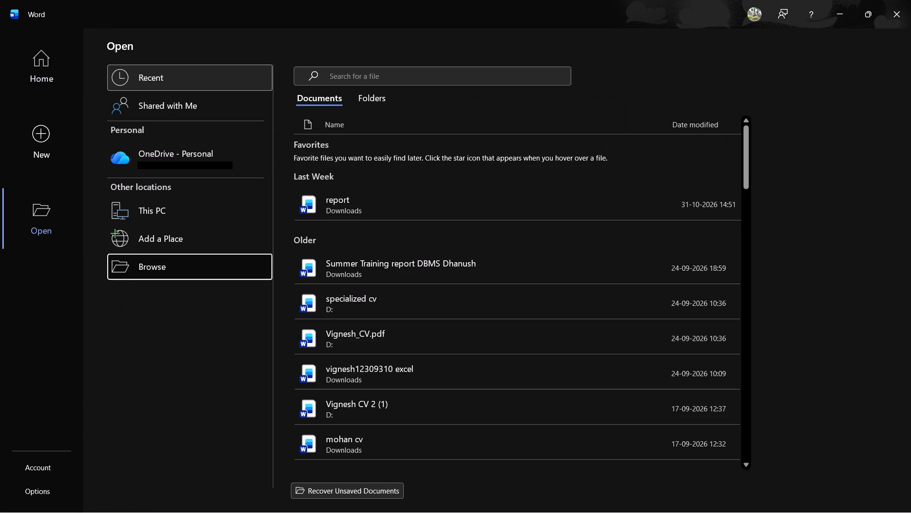
scroll(72, 184, "down", 1)
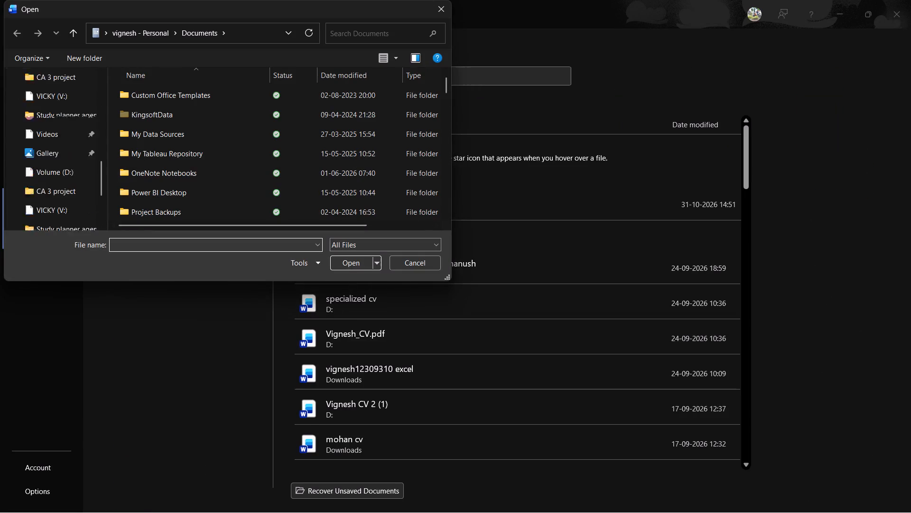
Browse to the B.Tech folder inside Sem 1 to 8 all on Volume (D:).
scroll(72, 184, "down", 1)
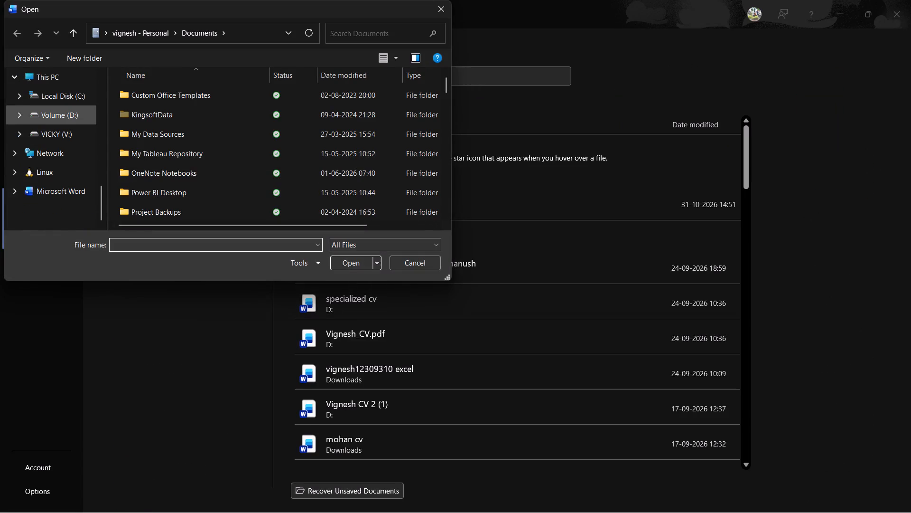
left_click(47, 114)
scroll(196, 151, "down", 2)
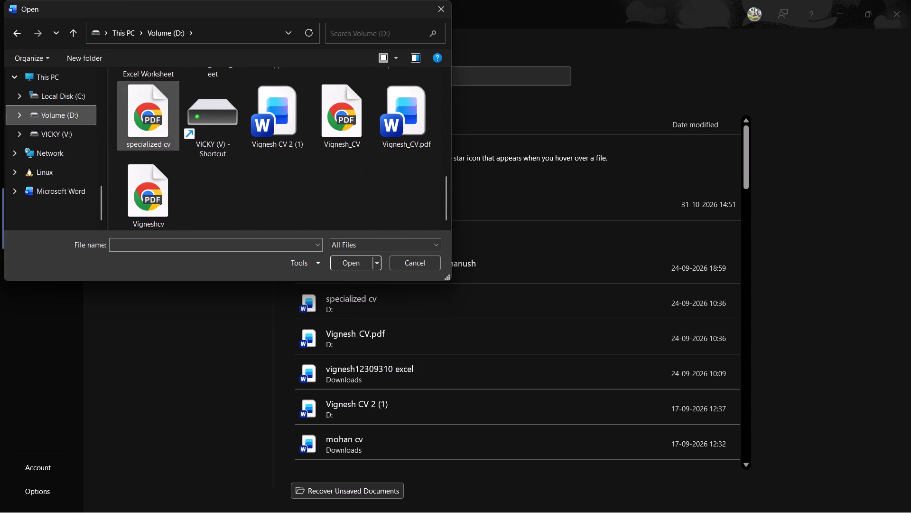
scroll(209, 158, "up", 1)
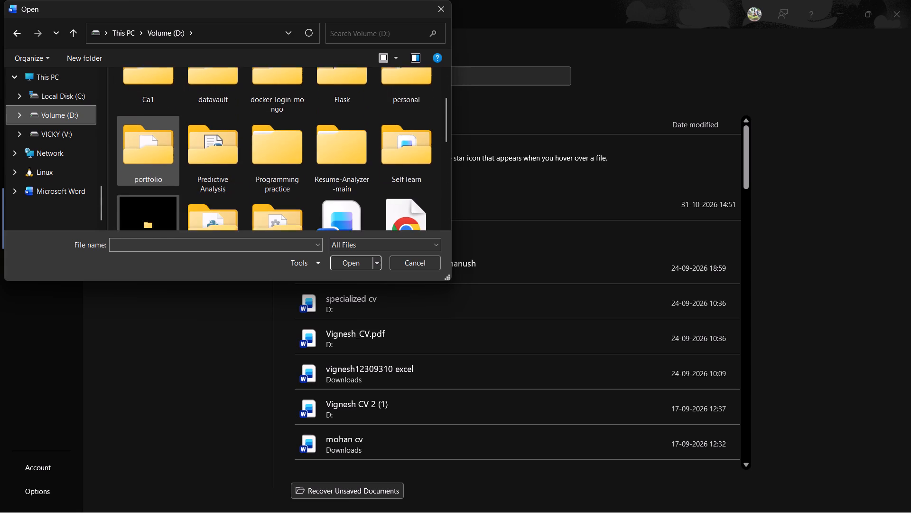
triple_click(154, 166)
left_click(154, 166)
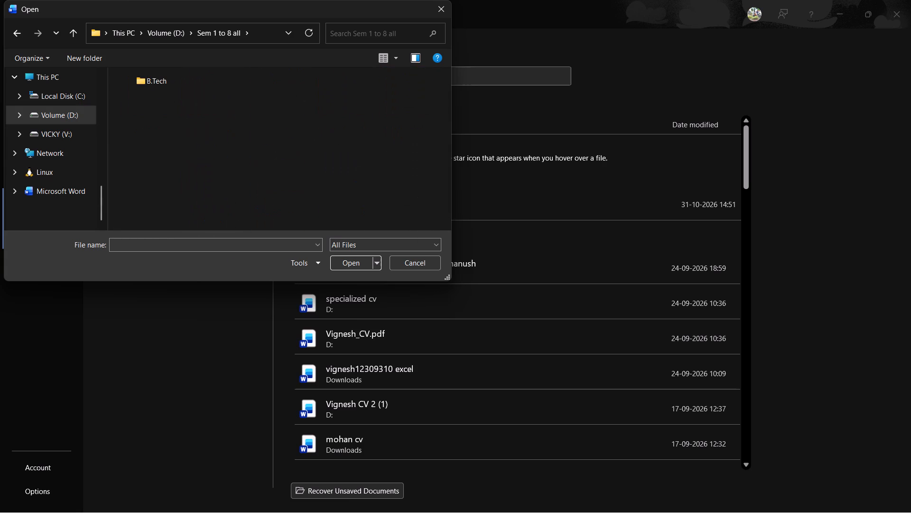
triple_click(151, 85)
left_click(151, 85)
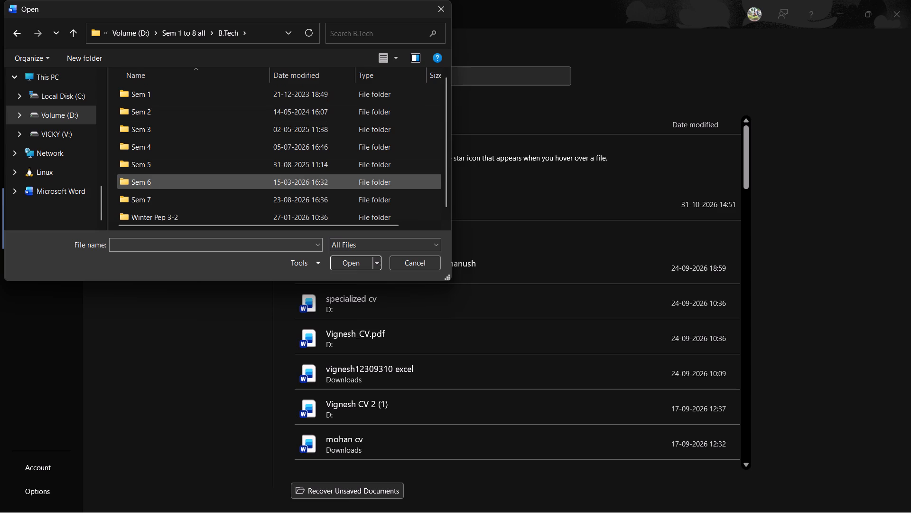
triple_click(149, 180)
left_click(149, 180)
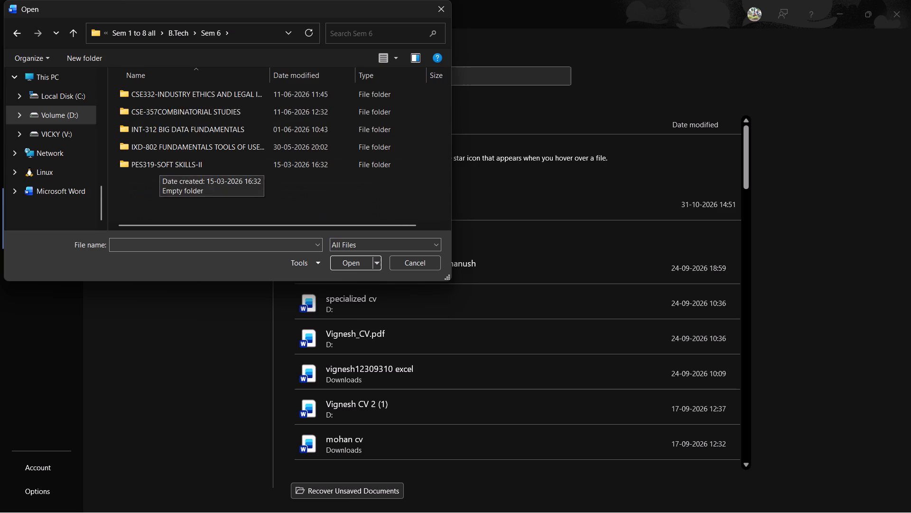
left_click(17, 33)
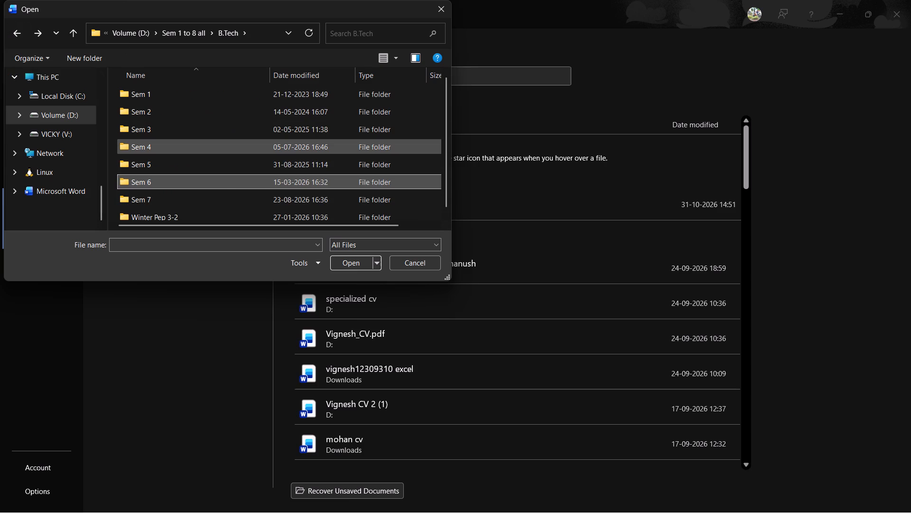
Open the Word report stored in Sem 4's INT217 Excel project folder.
triple_click(135, 152)
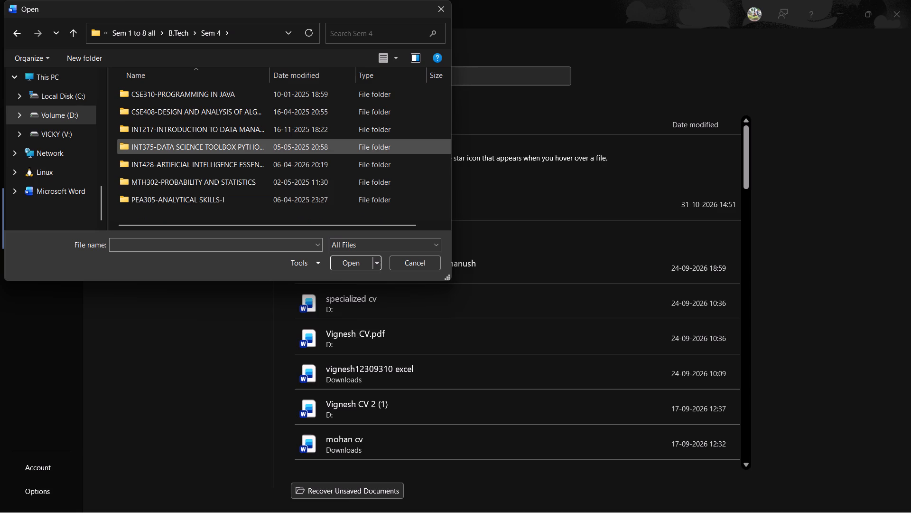
triple_click(165, 131)
left_click(165, 131)
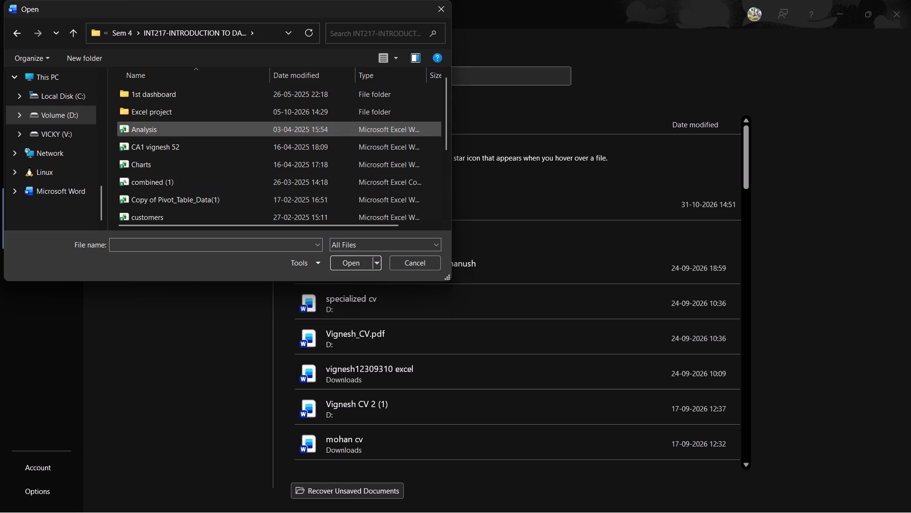
triple_click(161, 110)
left_click(161, 110)
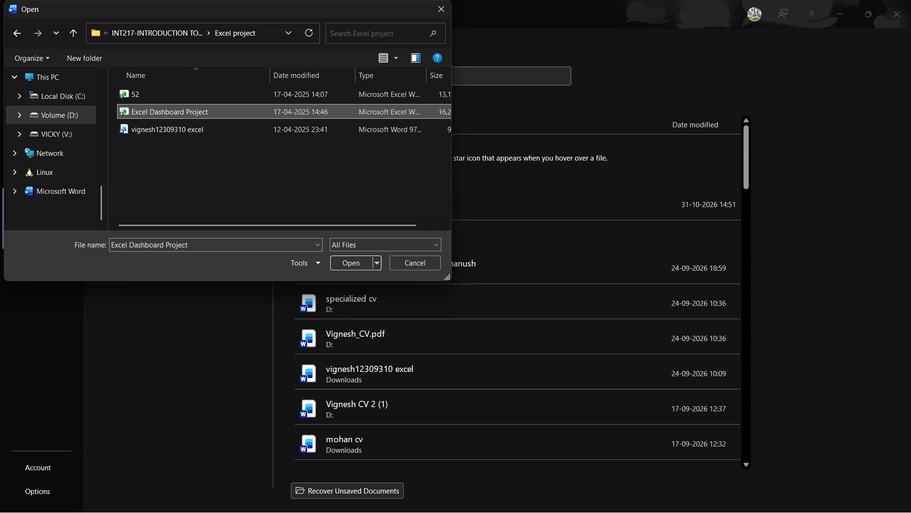
left_click(162, 126)
key("Return")
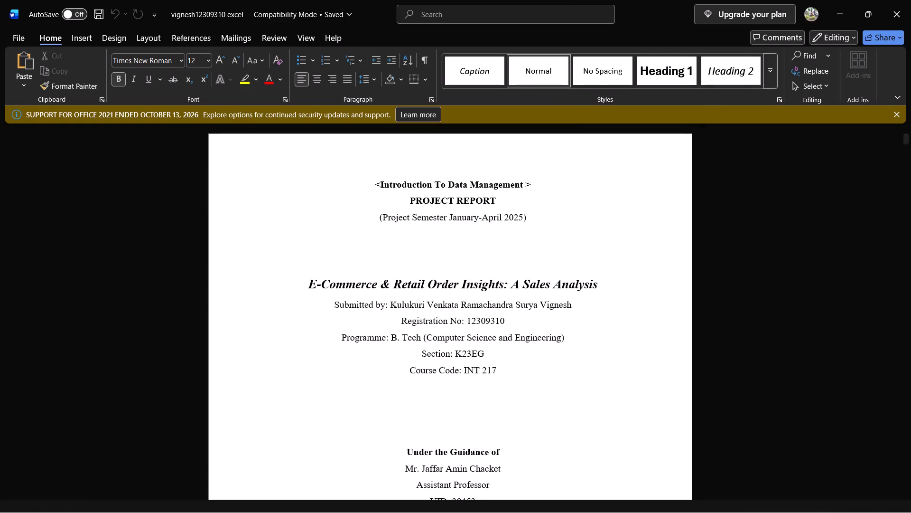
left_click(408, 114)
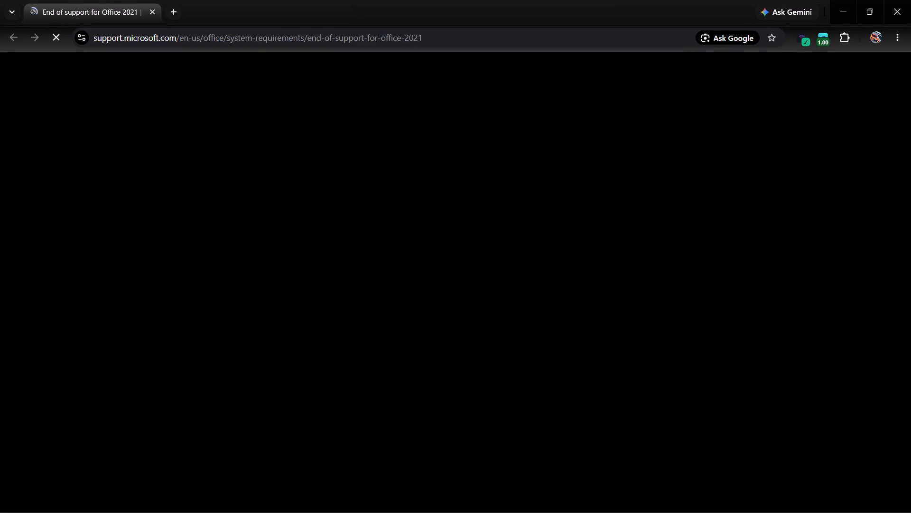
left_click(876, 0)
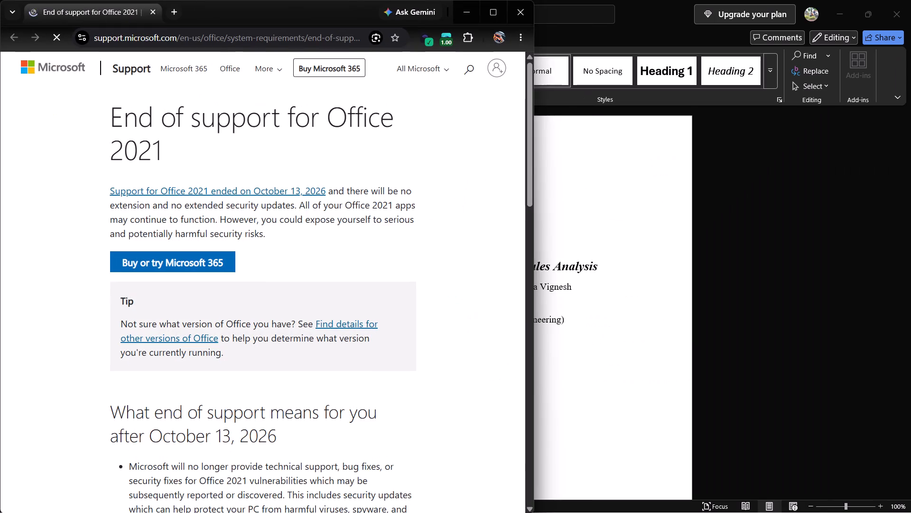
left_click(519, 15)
Review the project report from its cover page through the data, analysis, dashboard and conclusion sections.
scroll(443, 301, "down", 1)
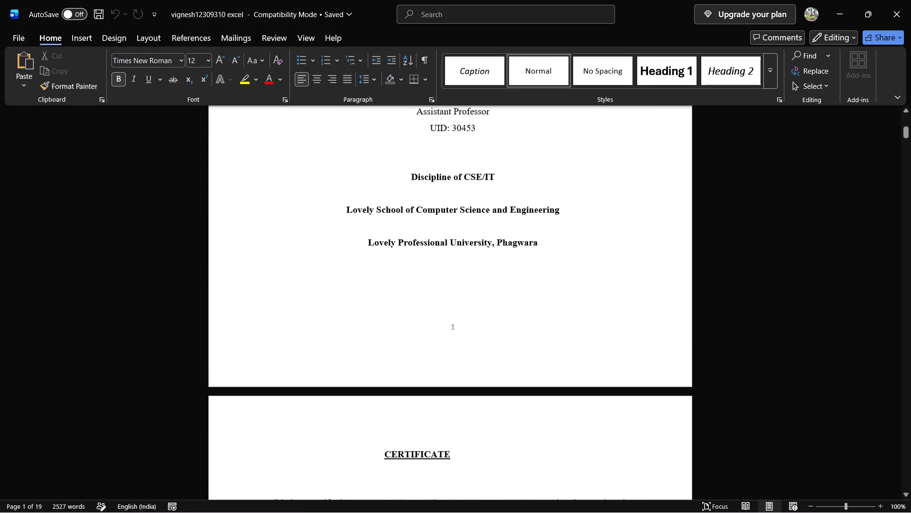
scroll(443, 301, "down", 1)
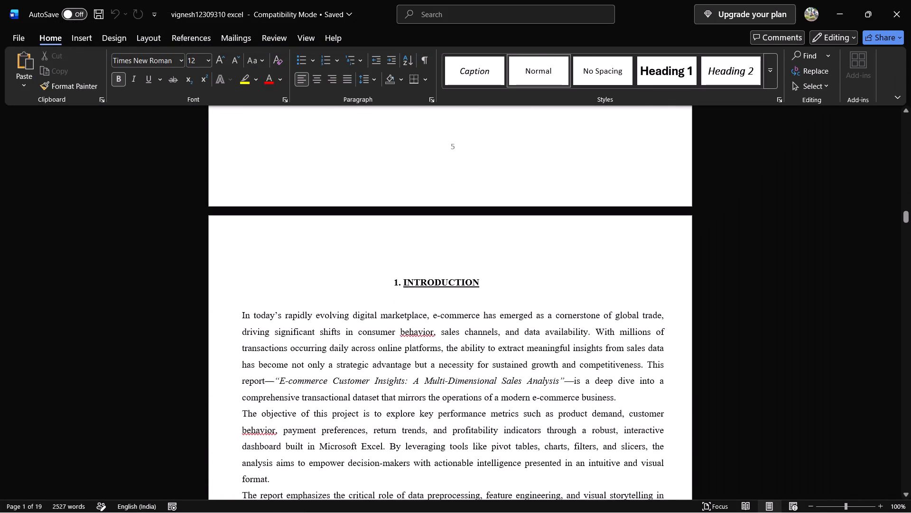
scroll(443, 301, "down", 1)
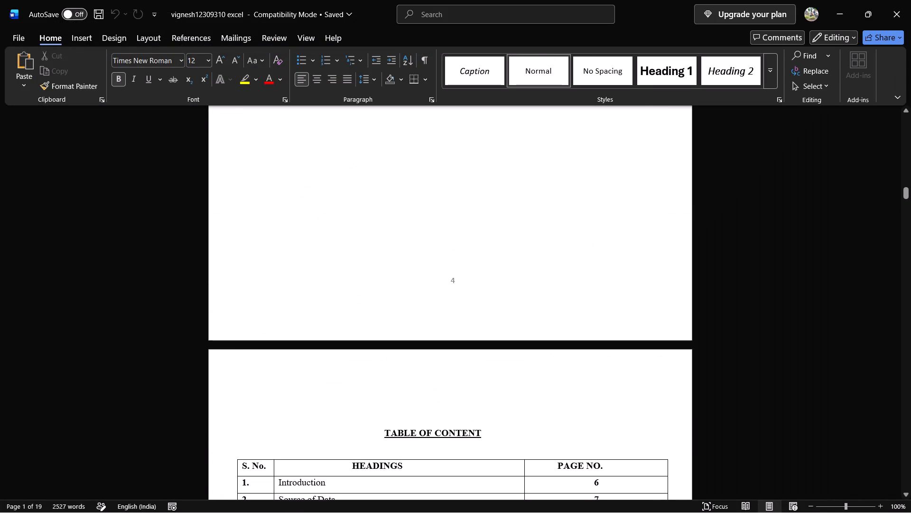
scroll(443, 301, "down", 1)
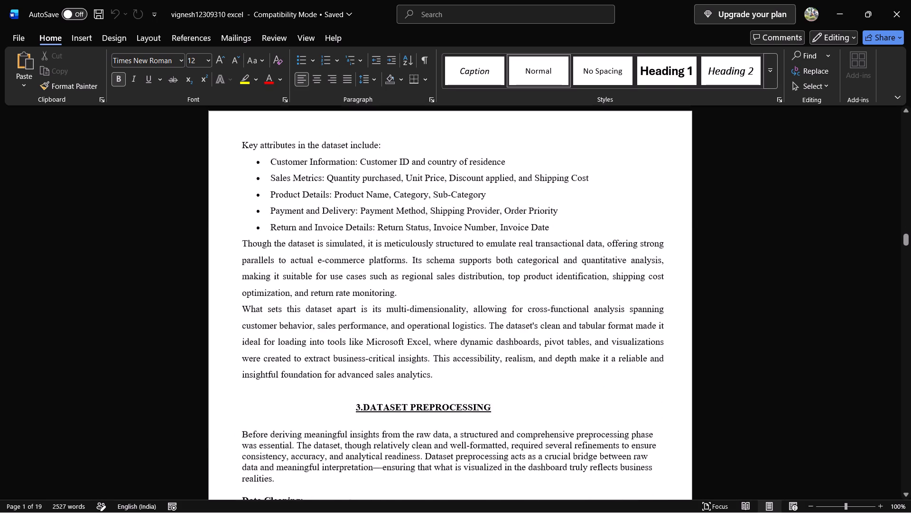
scroll(443, 301, "down", 1)
scroll(443, 301, "up", 1)
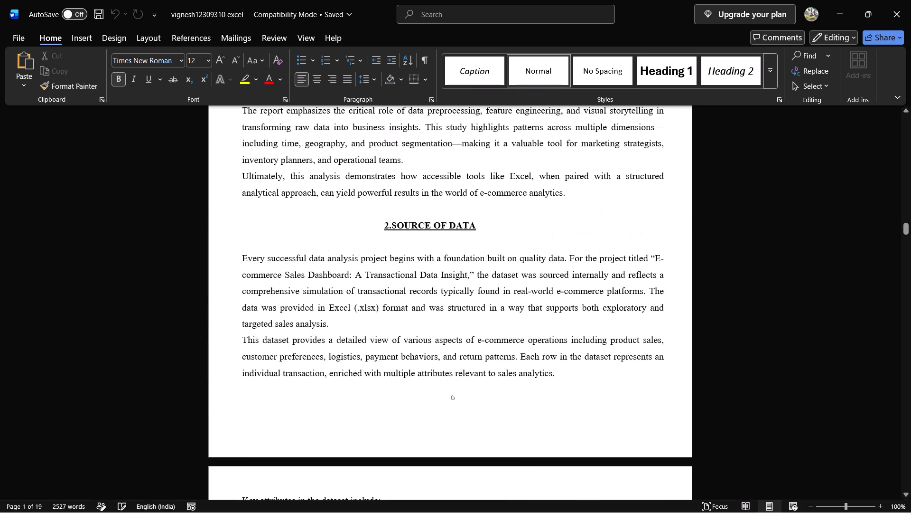
scroll(443, 301, "down", 1)
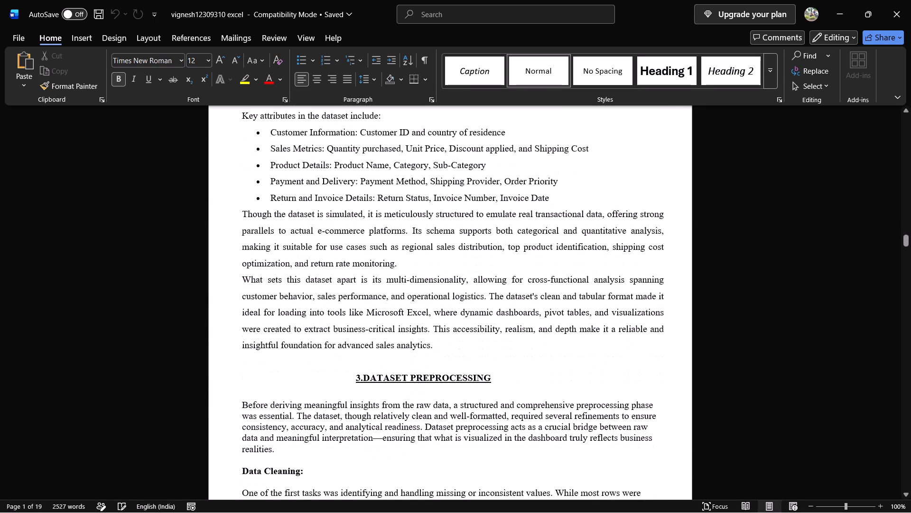
scroll(443, 301, "down", 1)
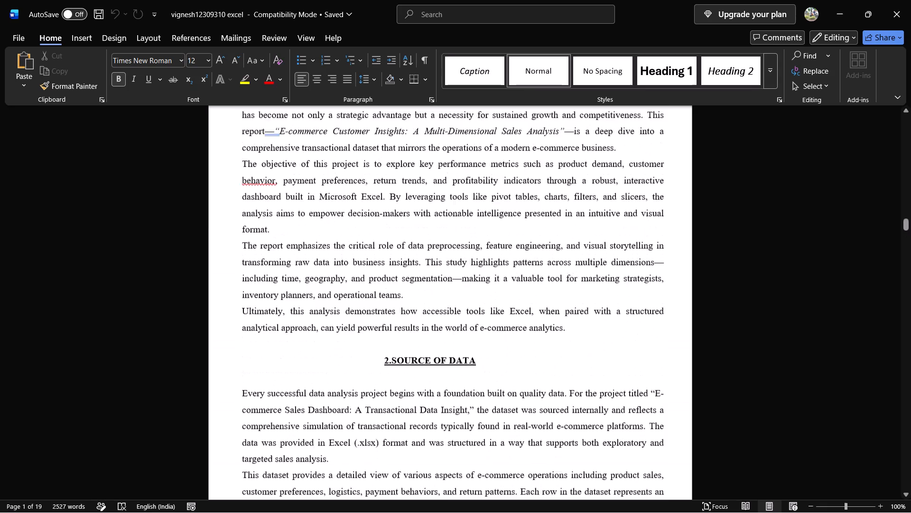
scroll(443, 301, "down", 1)
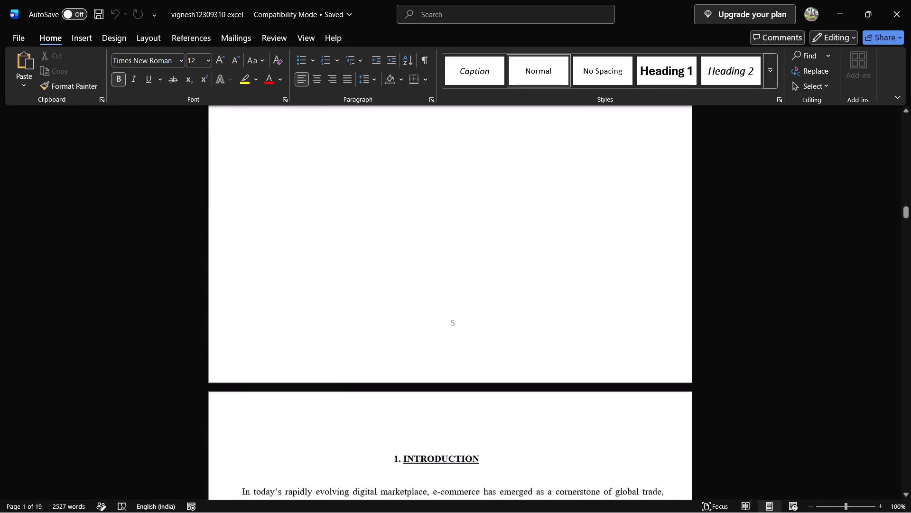
scroll(443, 301, "down", 1)
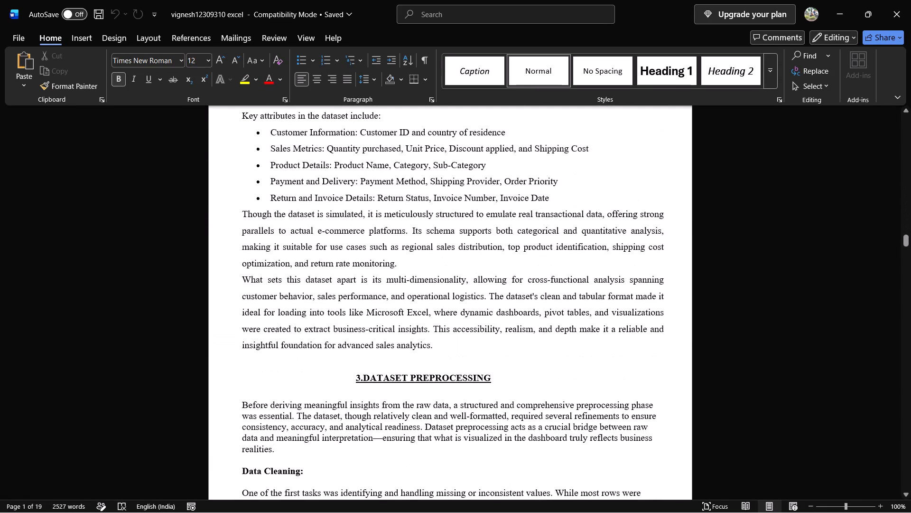
scroll(443, 301, "down", 2)
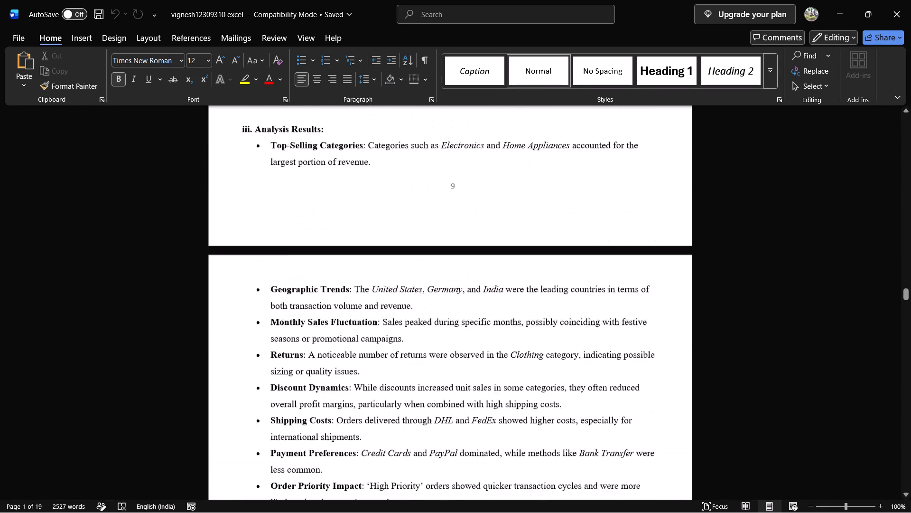
scroll(443, 301, "down", 1)
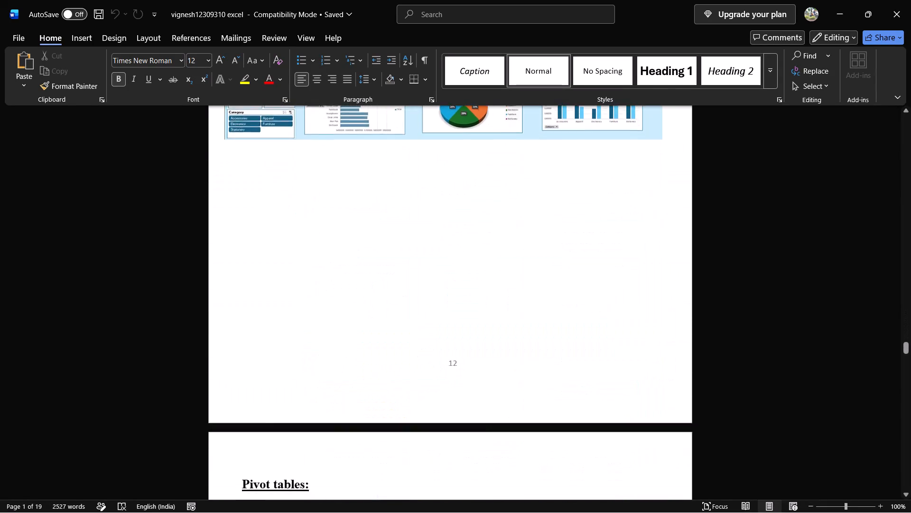
scroll(443, 301, "down", 1)
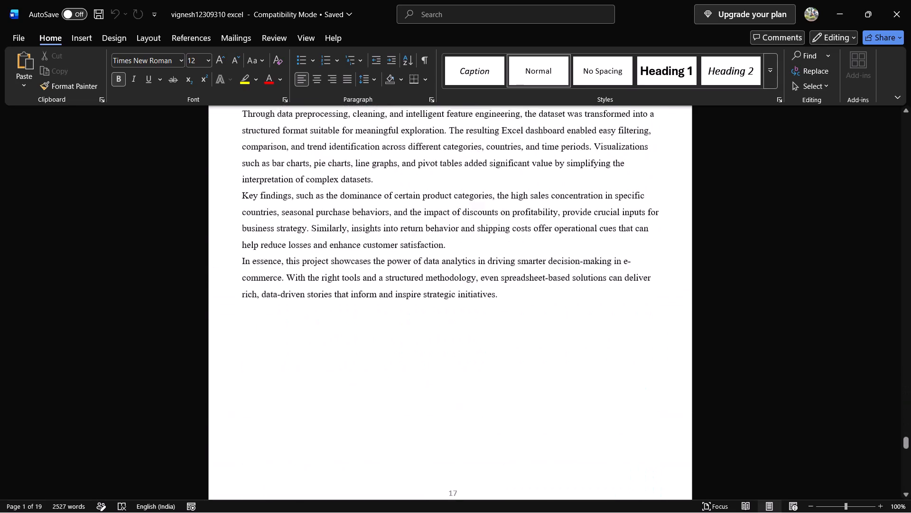
scroll(443, 301, "down", 1)
scroll(443, 301, "up", 2)
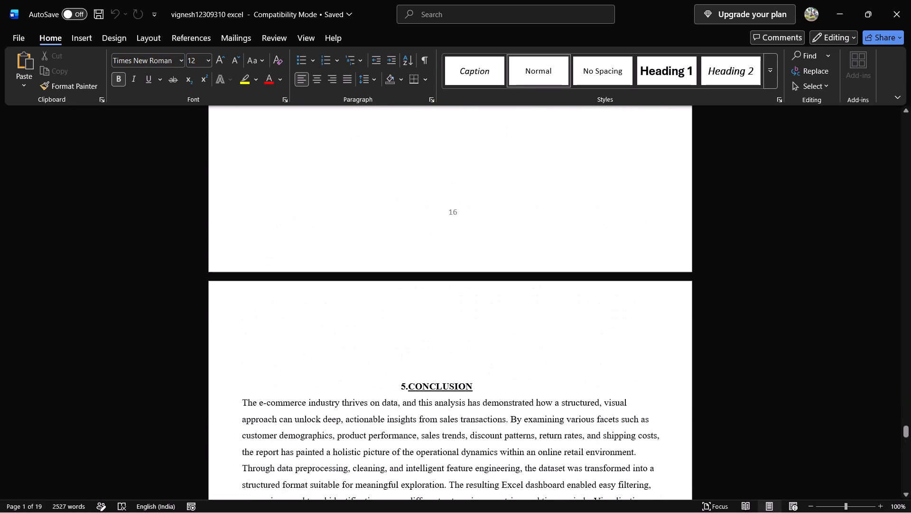
scroll(443, 301, "up", 4)
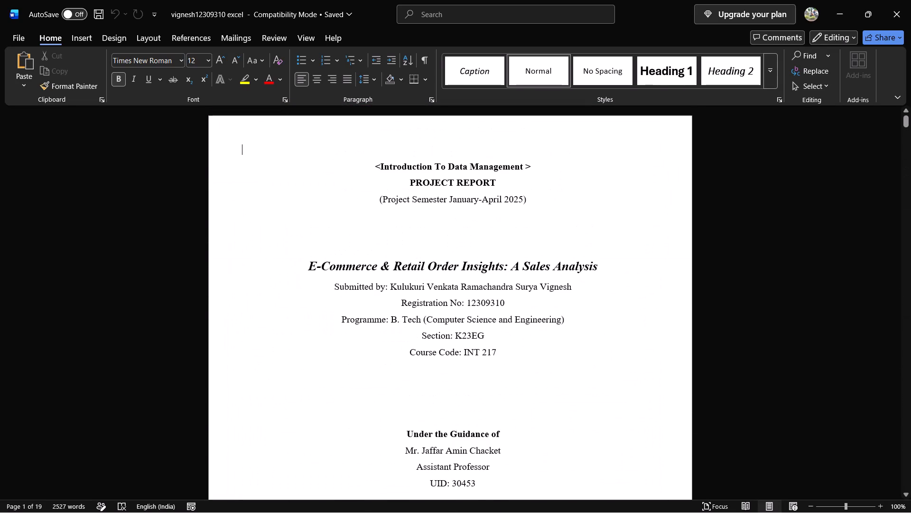
scroll(443, 301, "up", 1)
Examine the report's table of contents with its headings and page numbers.
scroll(443, 301, "down", 2)
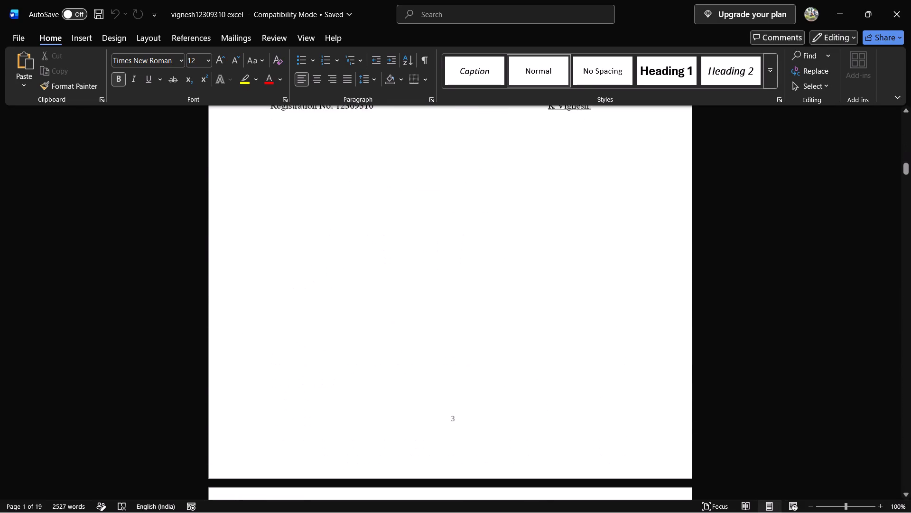
scroll(443, 301, "down", 2)
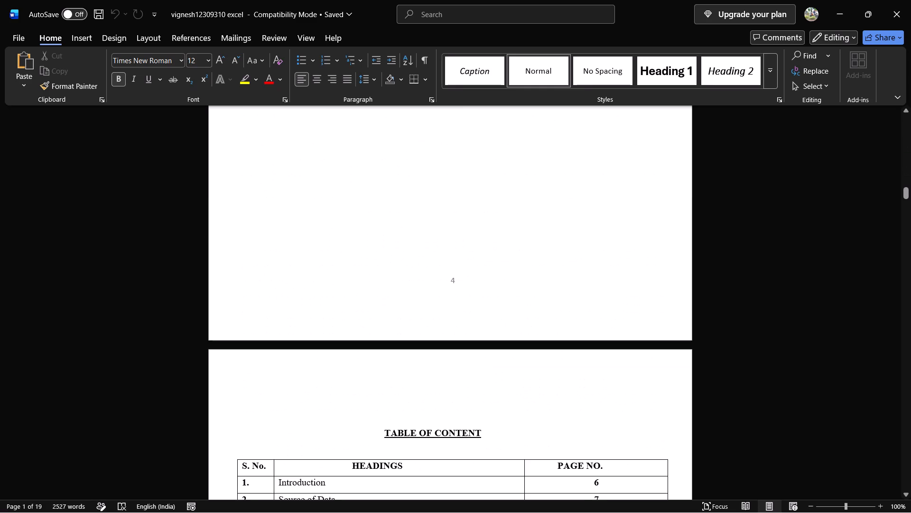
scroll(443, 301, "down", 1)
key("Up")
key("Up")
key("Up")
key("Up")
key("Up")
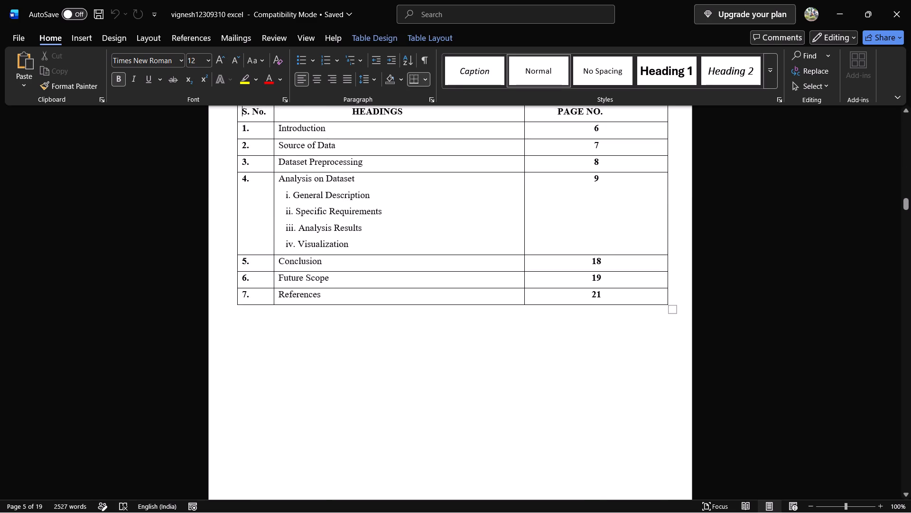
key("Up")
key("alt+Tab")
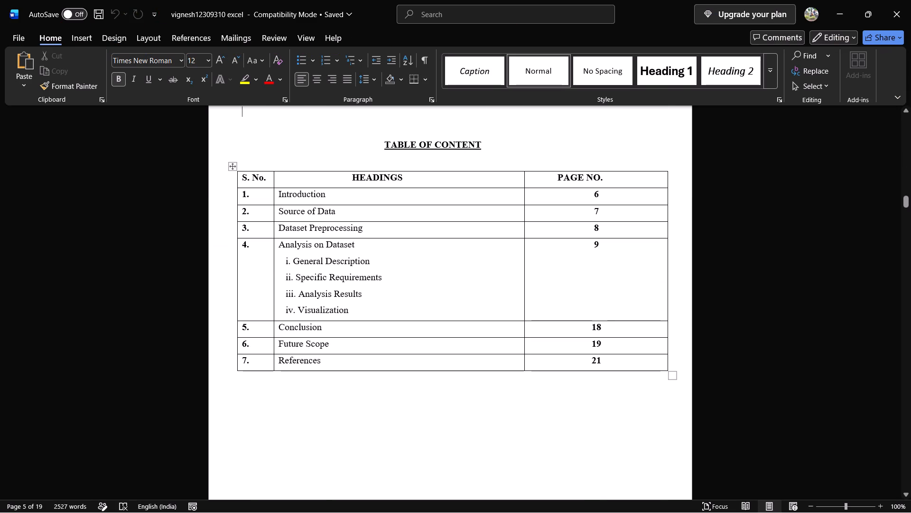
key("alt+Tab")
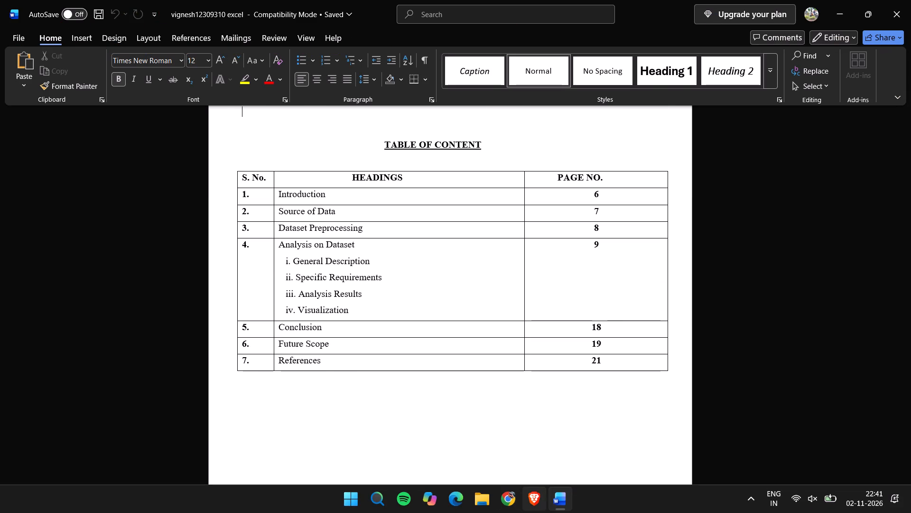
Replace the italic project title on the cover page with "Student Placement Analysis".
scroll(477, 393, "up", 1)
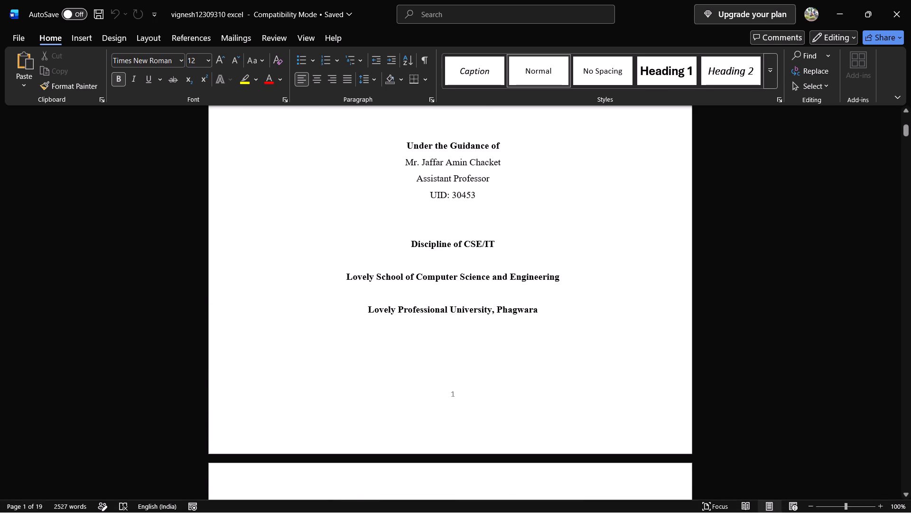
scroll(466, 309, "up", 1)
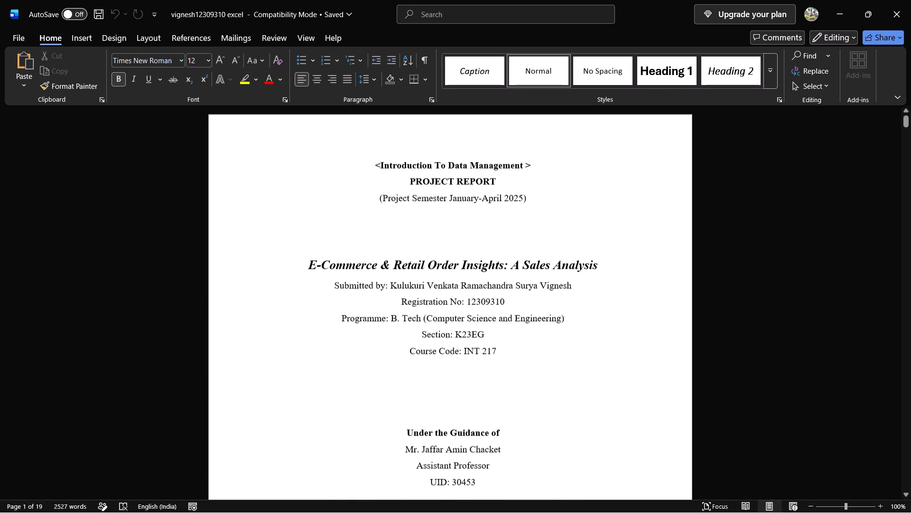
left_click(599, 261)
key("BackSpace")
key("BackSpace")
key("BackSpace")
key("BackSpace")
key("BackSpace")
key("BackSpace")
key("BackSpace")
key("BackSpace")
key("BackSpace")
key("BackSpace")
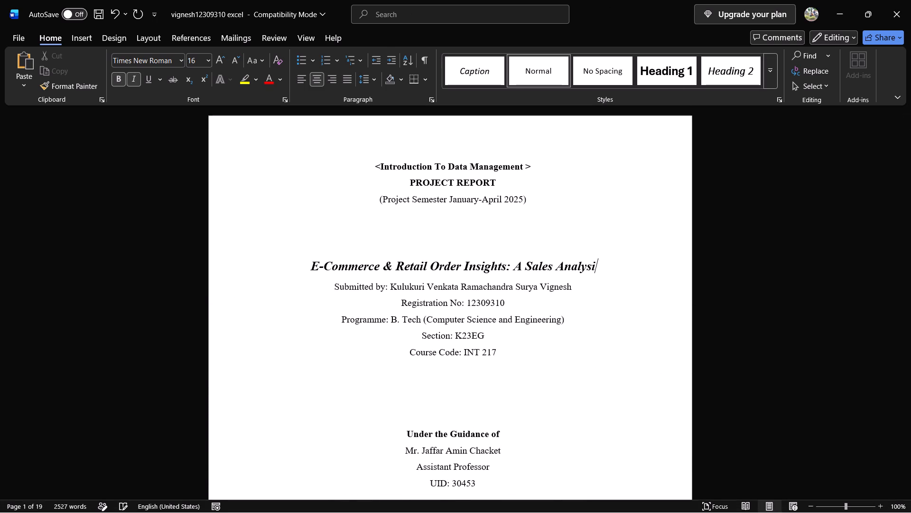
key("BackSpace")
key("BackSpace")
key("BackSpace")
key("BackSpace")
key("BackSpace")
key("BackSpace")
key("BackSpace")
key("BackSpace")
key("BackSpace")
key("BackSpace")
key("BackSpace")
key("BackSpace")
key("BackSpace")
key("BackSpace")
key("BackSpace")
key("BackSpace")
key("BackSpace")
key("BackSpace")
key("BackSpace")
key("BackSpace")
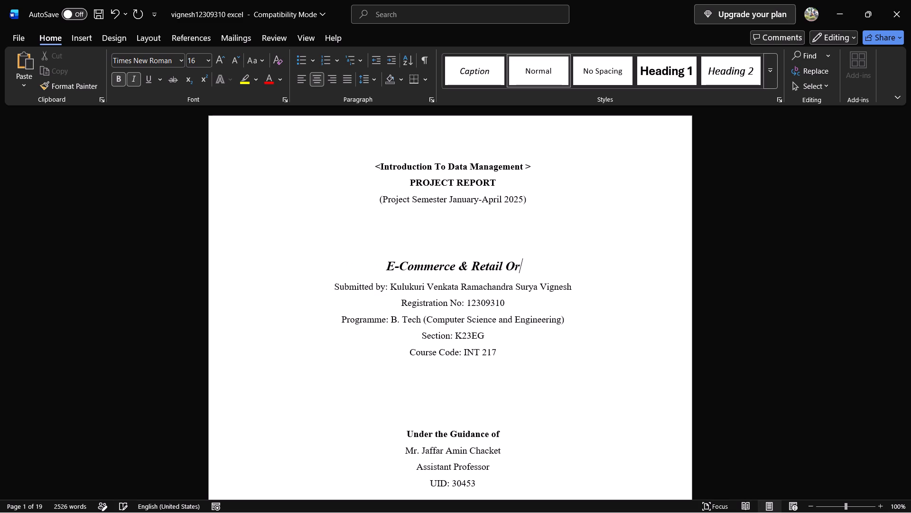
key("BackSpace")
key("BackSpace")
key("BackSpace")
key("BackSpace")
key("BackSpace")
key("BackSpace")
key("BackSpace")
key("BackSpace")
key("BackSpace")
key("BackSpace")
key("BackSpace")
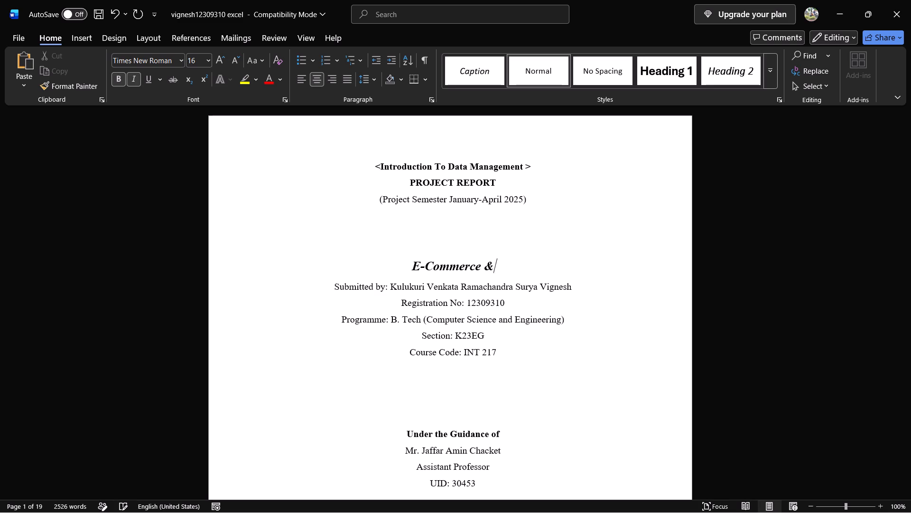
key("BackSpace")
key("BackSpace")
key("BackSpace")
key("BackSpace")
key("BackSpace")
key("BackSpace")
key("BackSpace")
key("BackSpace")
key("BackSpace")
key("BackSpace")
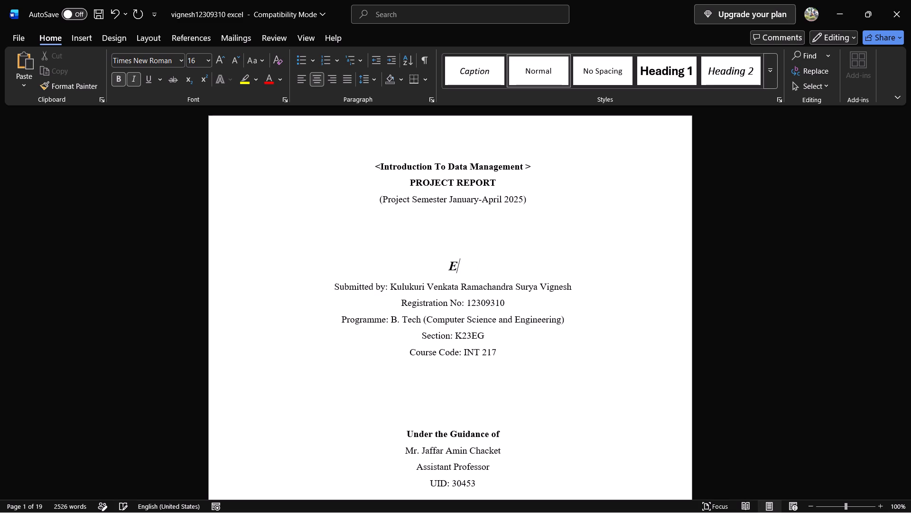
key("BackSpace")
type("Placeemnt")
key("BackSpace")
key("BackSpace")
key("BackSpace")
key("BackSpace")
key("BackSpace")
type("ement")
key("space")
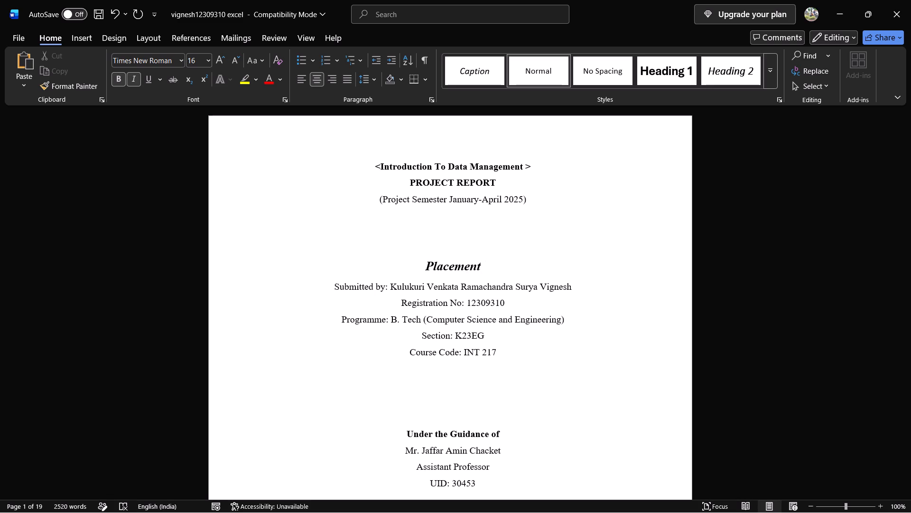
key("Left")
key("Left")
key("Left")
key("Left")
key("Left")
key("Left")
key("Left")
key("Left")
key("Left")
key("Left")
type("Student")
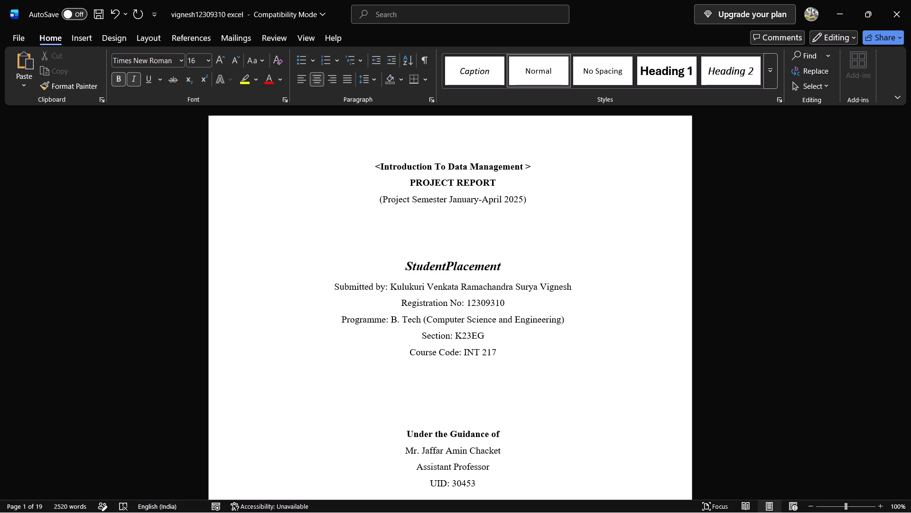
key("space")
left_click(511, 265)
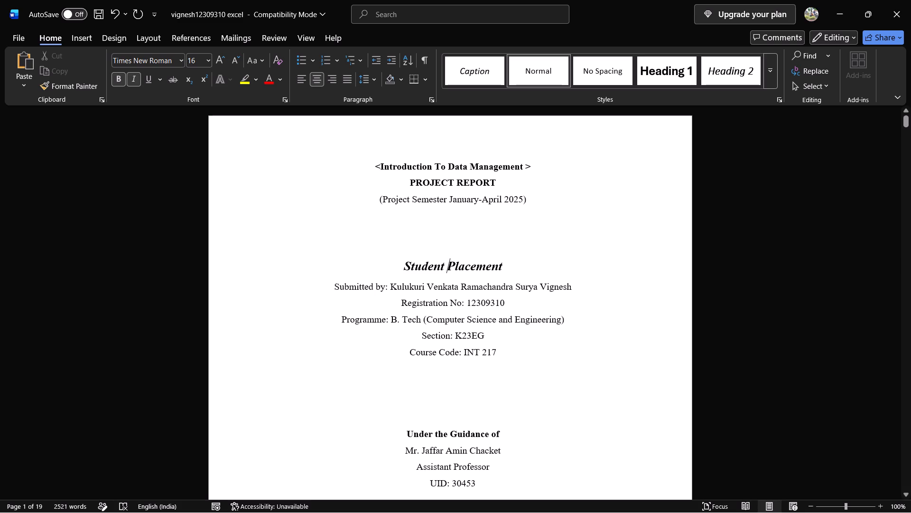
key("BackSpace")
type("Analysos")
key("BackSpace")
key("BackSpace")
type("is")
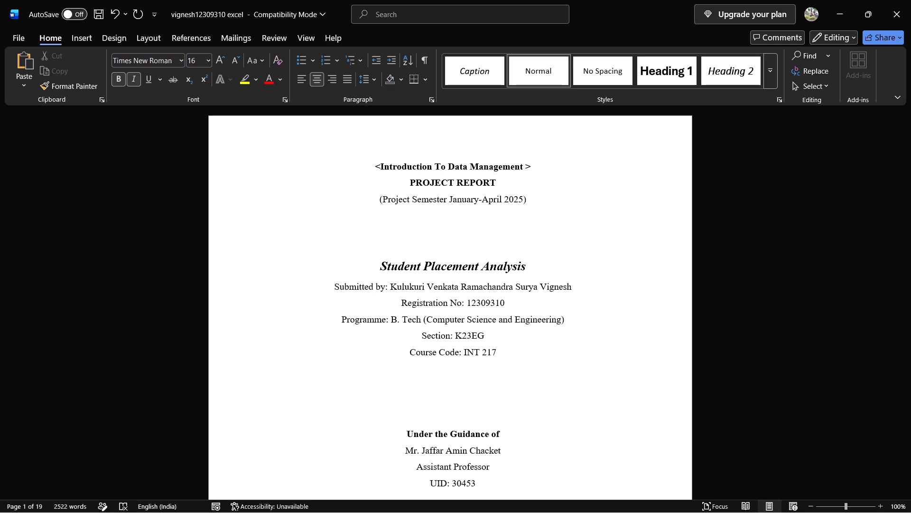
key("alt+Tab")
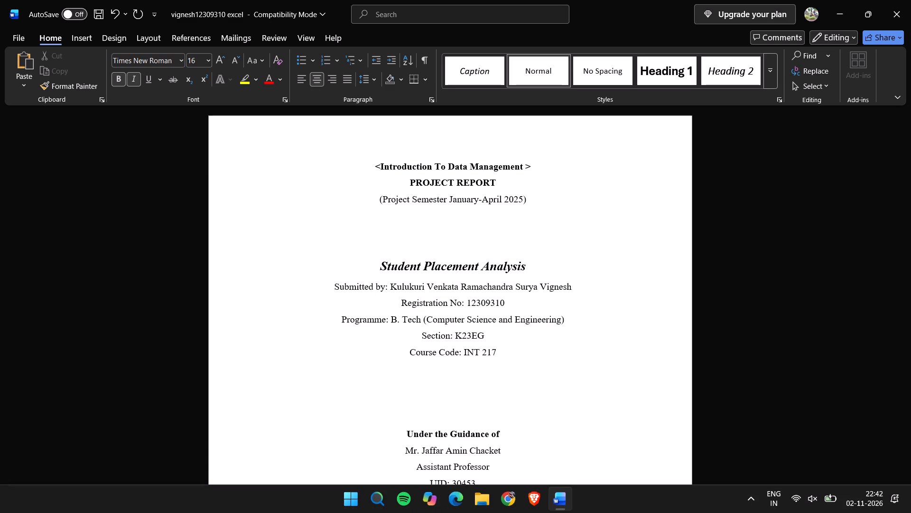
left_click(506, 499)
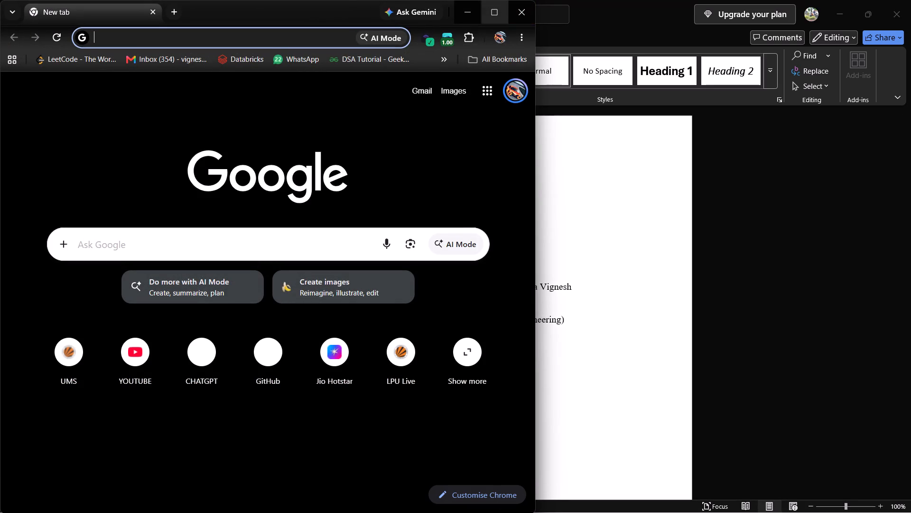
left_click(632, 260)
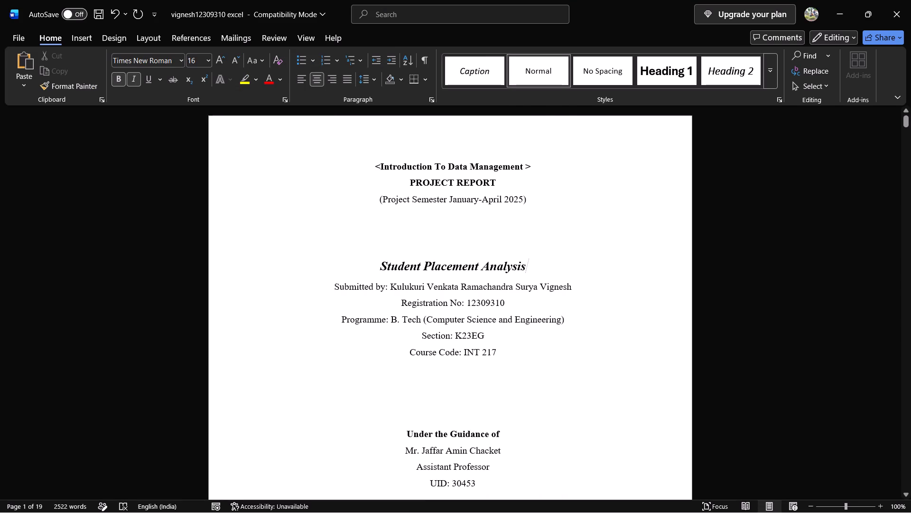
Replace the course name in the angle brackets above PROJECT REPORT with "Cluster Computing".
left_click(524, 167)
key("BackSpace")
key("BackSpace")
key("BackSpace")
key("BackSpace")
key("BackSpace")
key("BackSpace")
key("BackSpace")
key("BackSpace")
key("BackSpace")
key("BackSpace")
key("BackSpace")
key("BackSpace")
key("BackSpace")
key("BackSpace")
key("BackSpace")
key("BackSpace")
key("BackSpace")
key("BackSpace")
key("BackSpace")
key("BackSpace")
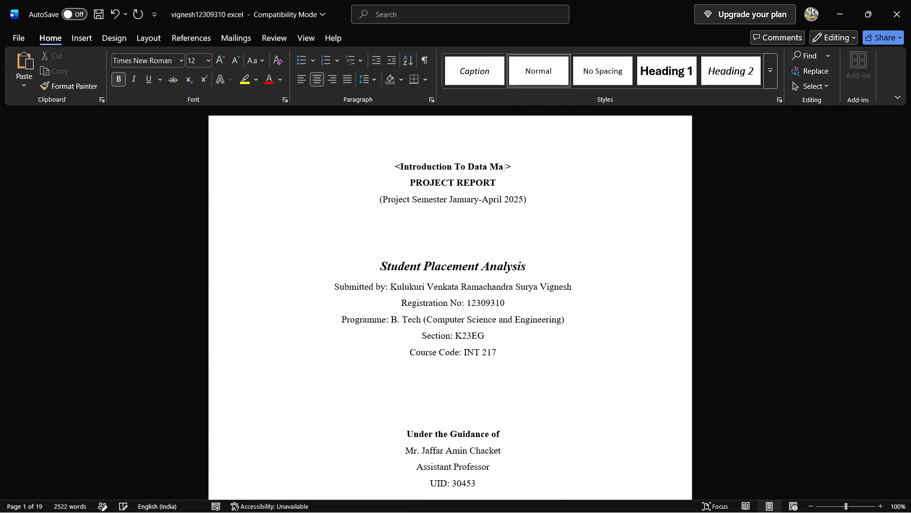
key("BackSpace")
key("BackSpace")
key("BackSpace")
key("BackSpace")
key("BackSpace")
key("BackSpace")
key("BackSpace")
key("BackSpace")
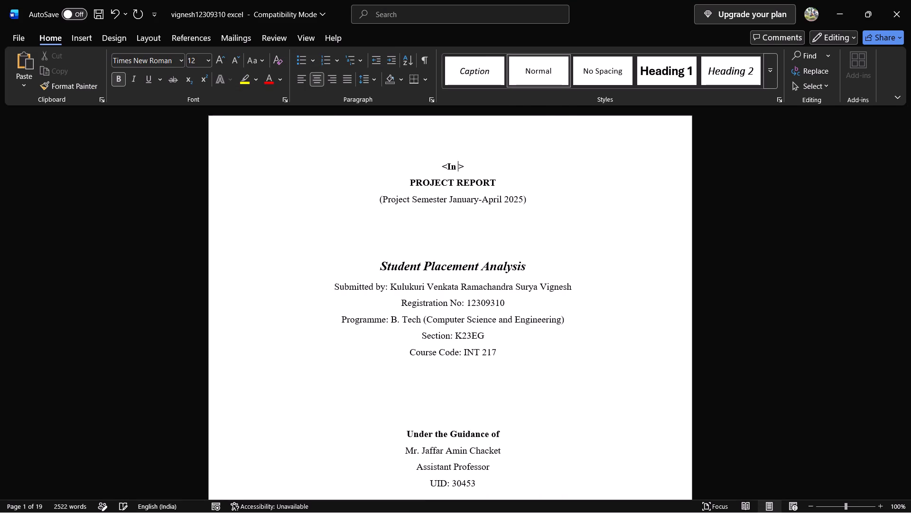
key("BackSpace")
key("BackSpace")
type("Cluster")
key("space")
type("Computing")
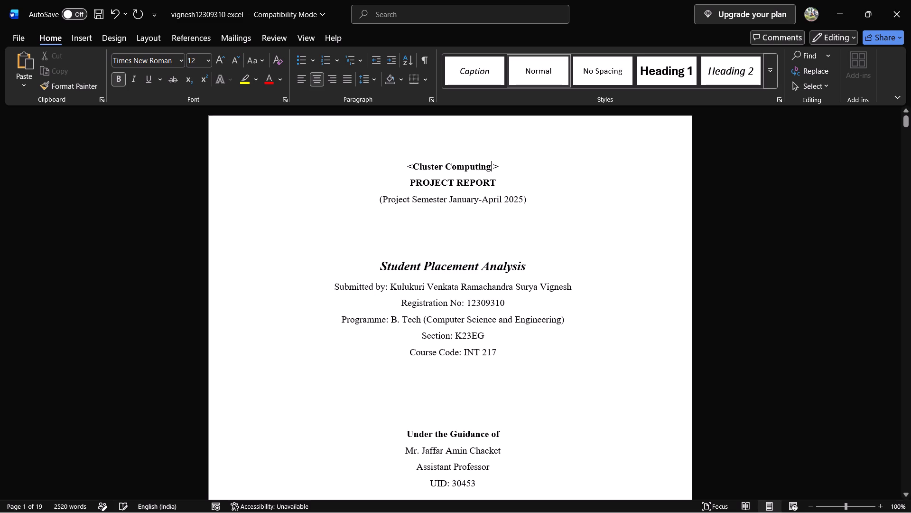
Change the project semester line on the cover page to August-December 2026.
left_click(478, 199)
key("BackSpace")
key("BackSpace")
key("BackSpace")
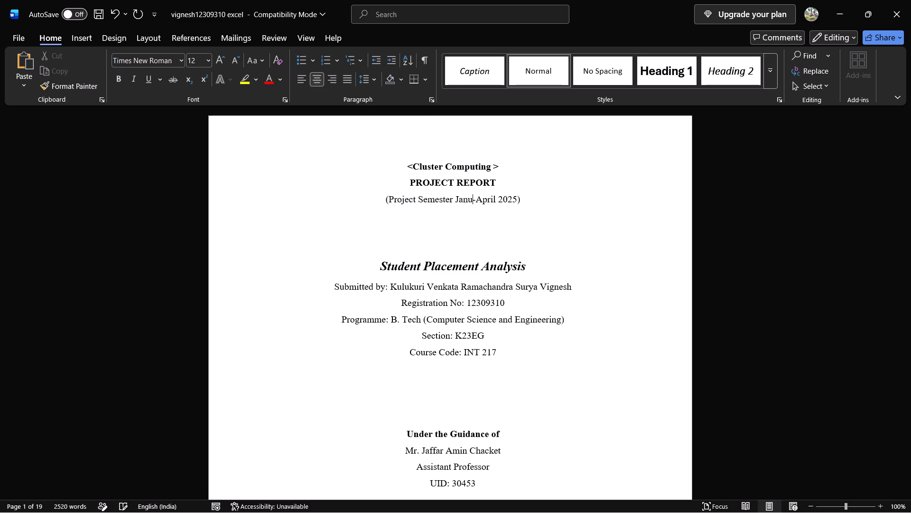
key("BackSpace")
key("BackSpace")
key("BackSpace")
key("BackSpace")
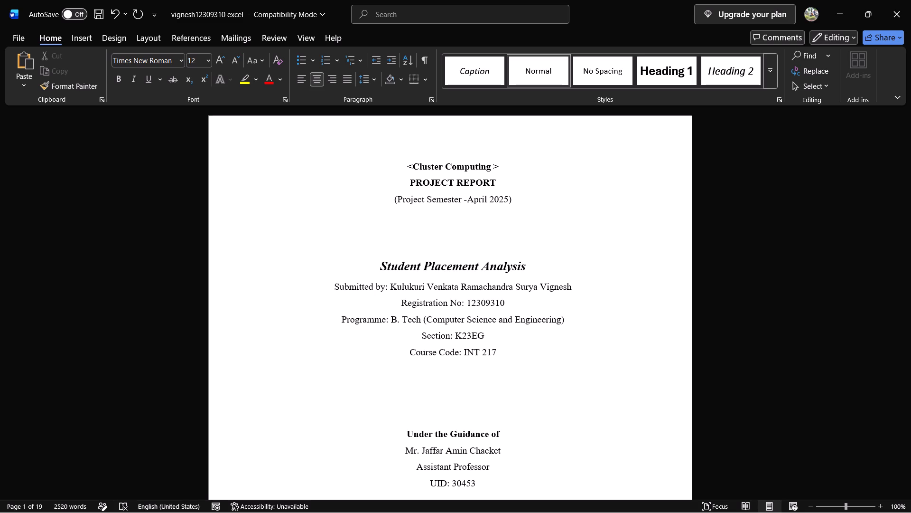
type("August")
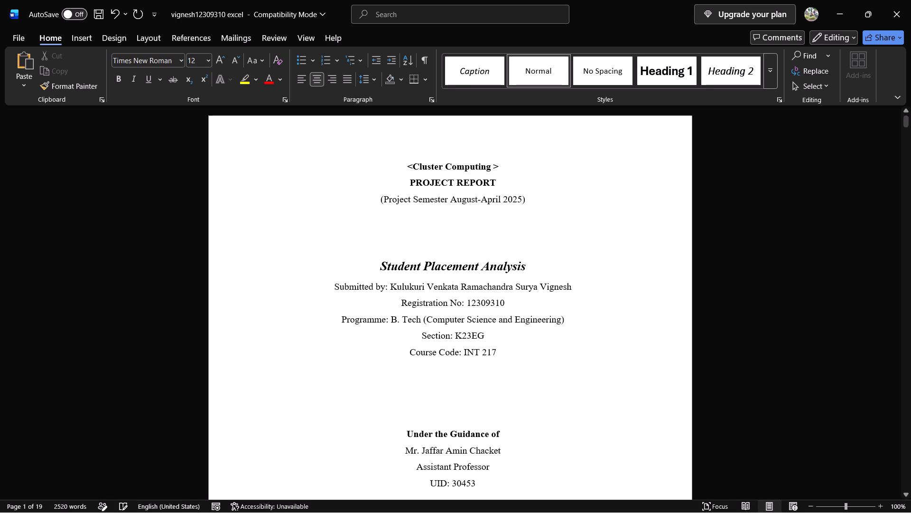
left_click(503, 198)
key("Left")
key("BackSpace")
key("BackSpace")
key("BackSpace")
key("BackSpace")
key("BackSpace")
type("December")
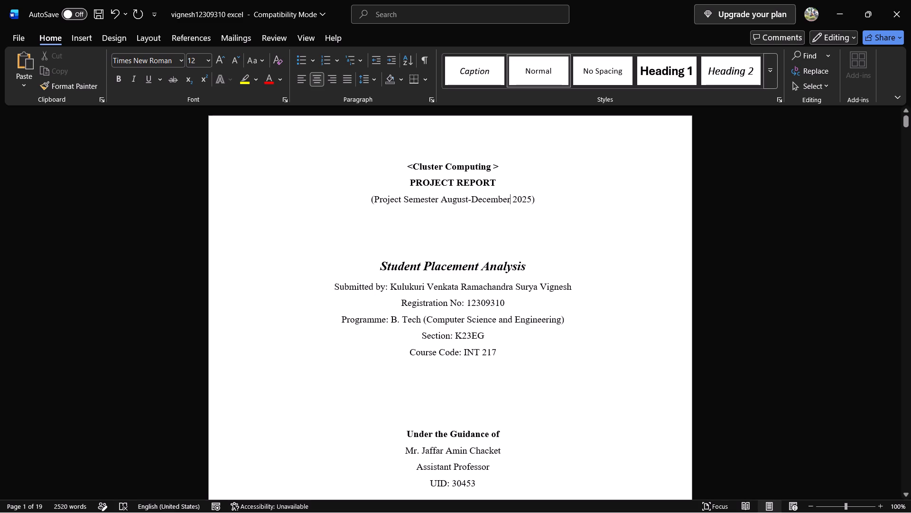
left_click(531, 199)
key("BackSpace")
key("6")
Replace the section code on the cover page with K4M2309.
left_click(483, 336)
key("BackSpace")
key("BackSpace")
key("BackSpace")
key("BackSpace")
key("BackSpace")
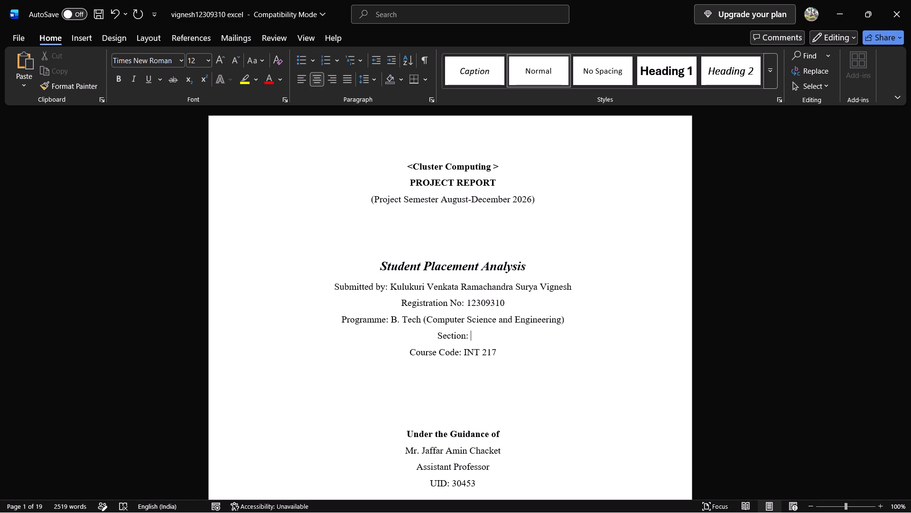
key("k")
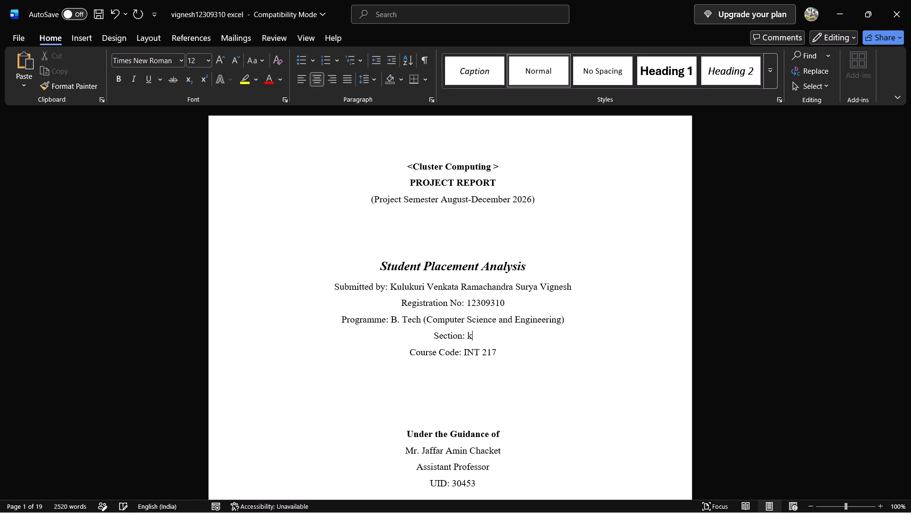
key("BackSpace")
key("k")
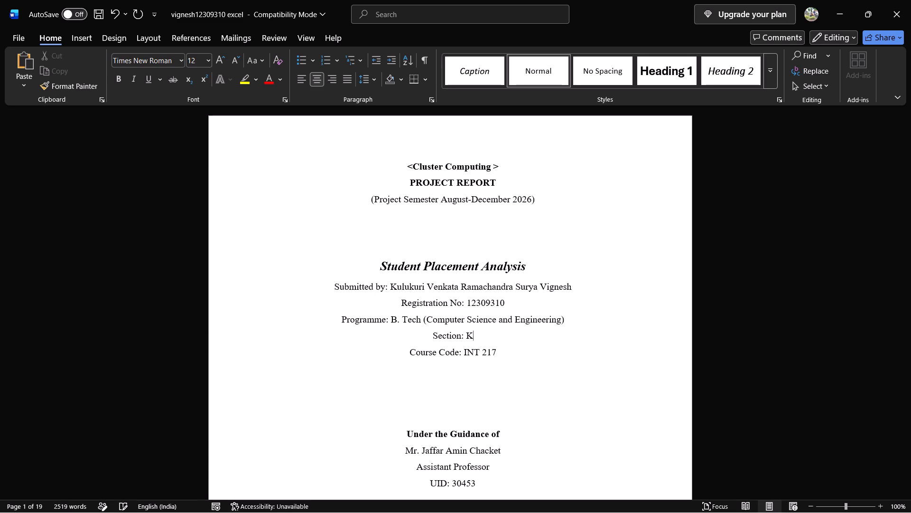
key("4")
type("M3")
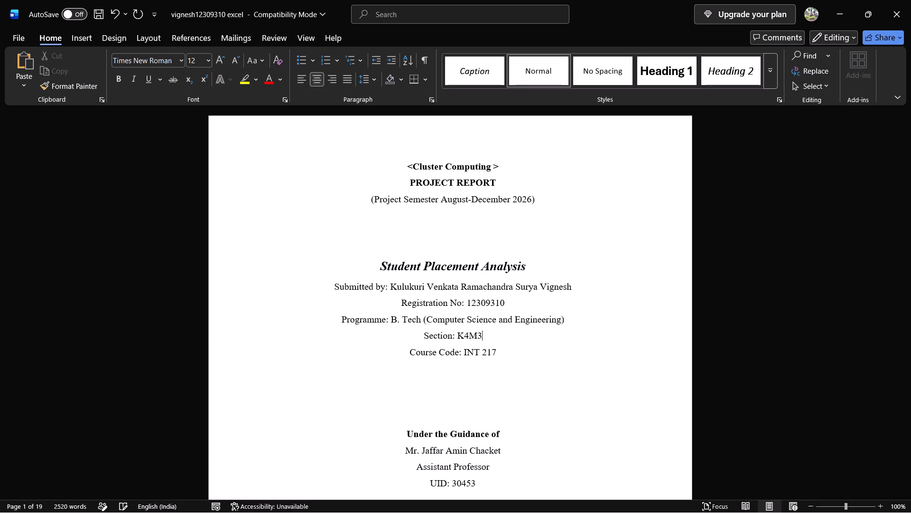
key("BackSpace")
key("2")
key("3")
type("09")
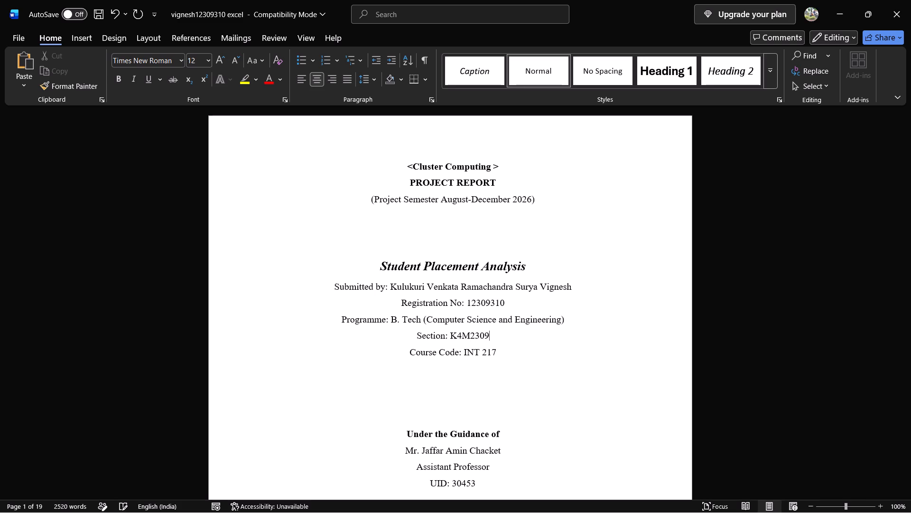
Change the course code on the cover page to INT 315.
left_click(495, 357)
key("BackSpace")
key("BackSpace")
key("BackSpace")
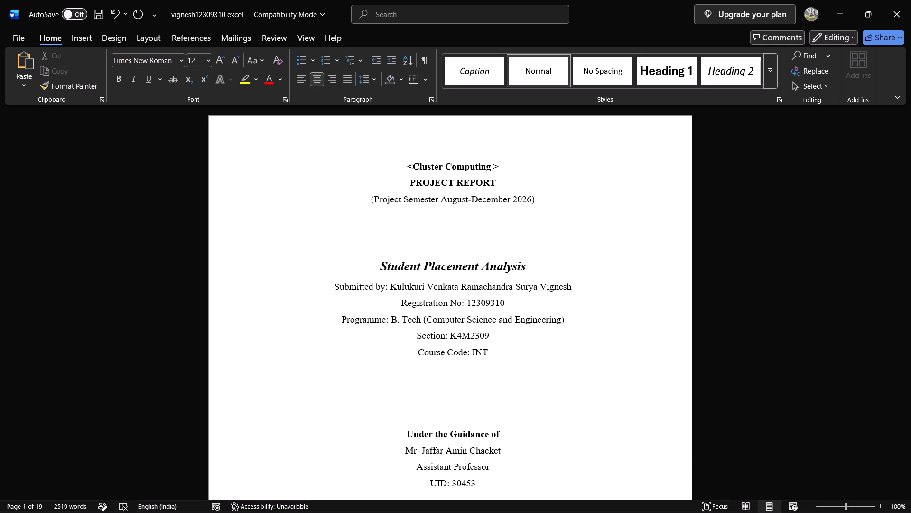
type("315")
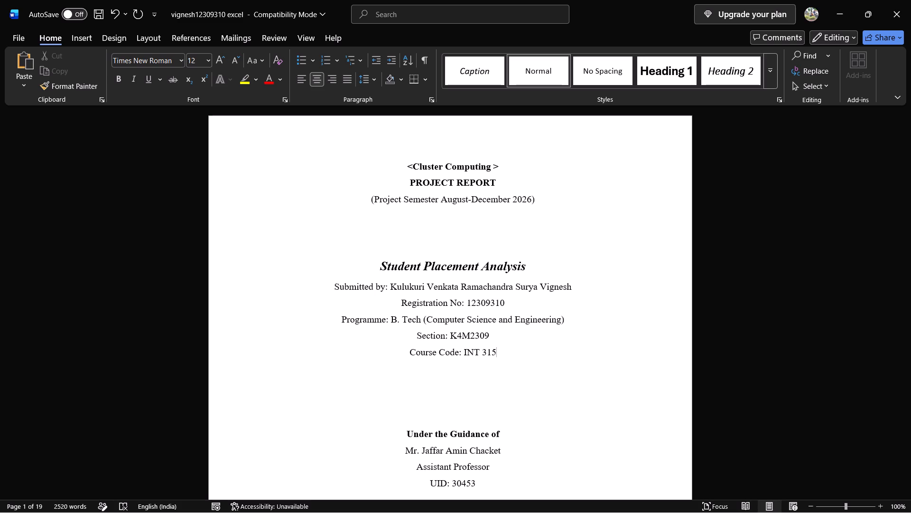
Replace the guide's name under "Under the Guidance of" with the new guide's name, using the title Ms.
left_click(501, 454)
key("BackSpace")
key("BackSpace")
key("BackSpace")
key("BackSpace")
key("BackSpace")
key("BackSpace")
key("BackSpace")
key("BackSpace")
key("BackSpace")
key("BackSpace")
key("BackSpace")
key("BackSpace")
key("BackSpace")
key("BackSpace")
key("BackSpace")
key("BackSpace")
key("BackSpace")
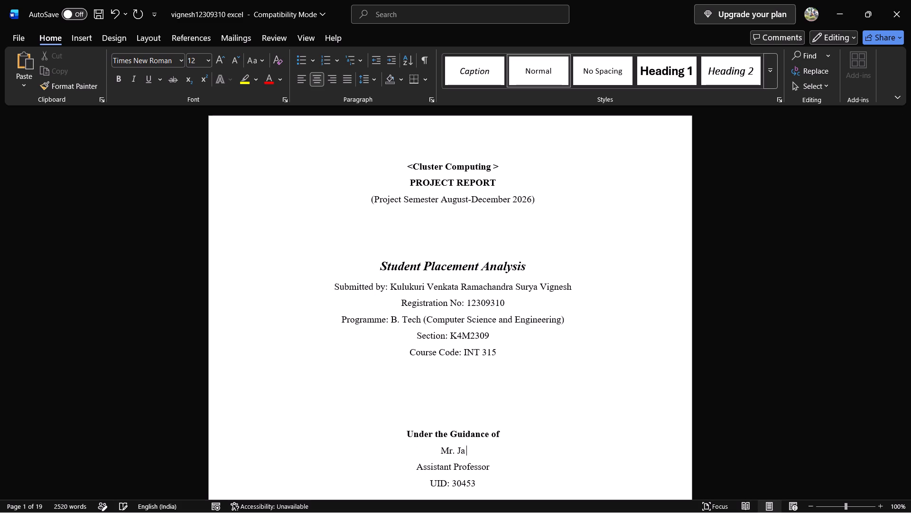
key("BackSpace")
key("BackSpace")
key("BackSpace")
key("BackSpace")
key("BackSpace")
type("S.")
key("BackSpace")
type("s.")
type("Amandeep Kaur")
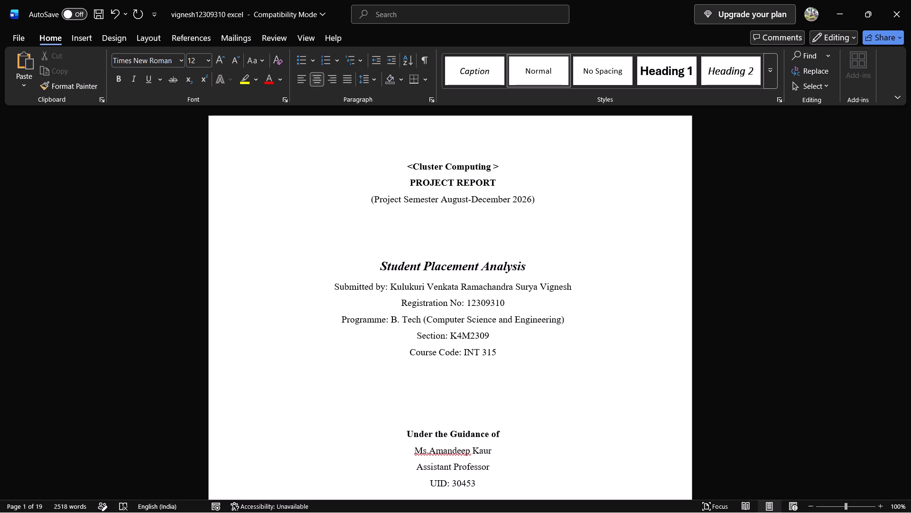
Insert a space between the title Ms. and the guide's first name on the cover page.
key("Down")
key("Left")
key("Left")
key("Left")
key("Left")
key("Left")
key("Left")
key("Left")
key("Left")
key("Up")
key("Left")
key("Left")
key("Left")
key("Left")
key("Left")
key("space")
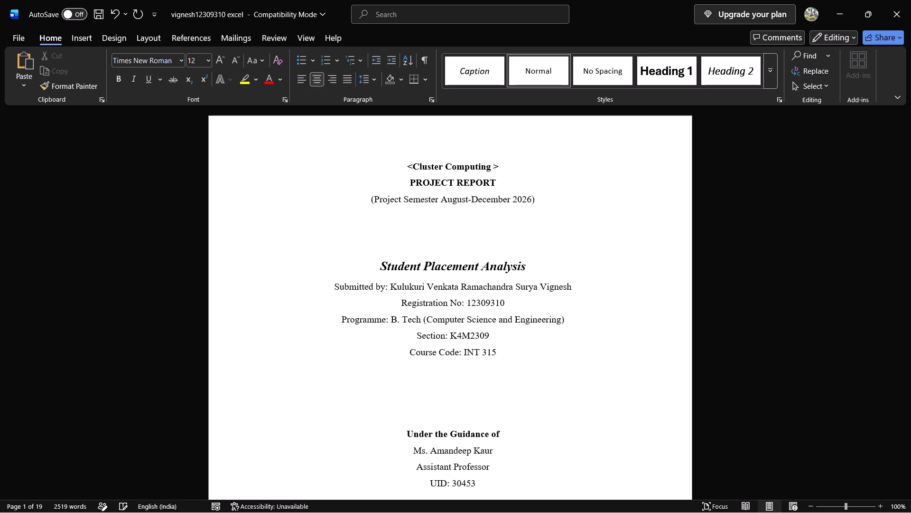
Clear the guide's existing UID number on the cover page, keeping the UID label.
left_click(479, 485)
key("BackSpace")
key("BackSpace")
key("BackSpace")
key("BackSpace")
key("BackSpace")
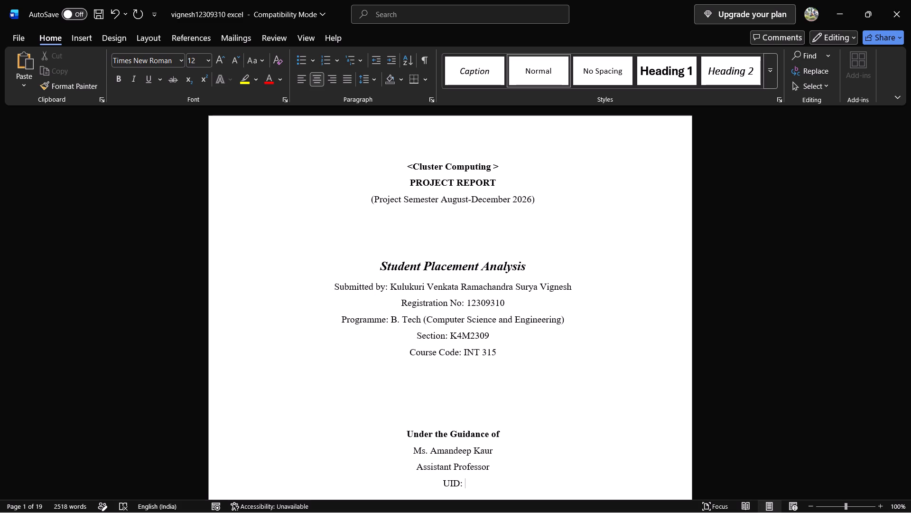
Enter the guiding assistant professor's UID on the cover page.
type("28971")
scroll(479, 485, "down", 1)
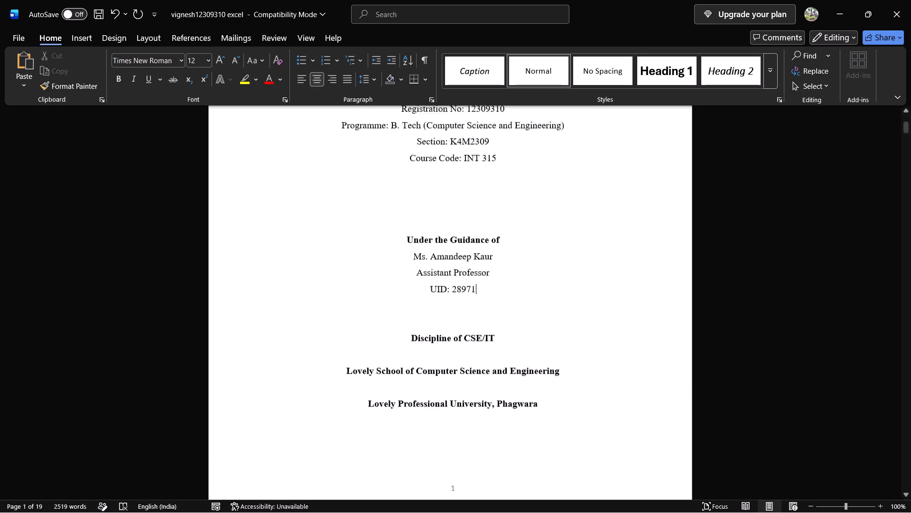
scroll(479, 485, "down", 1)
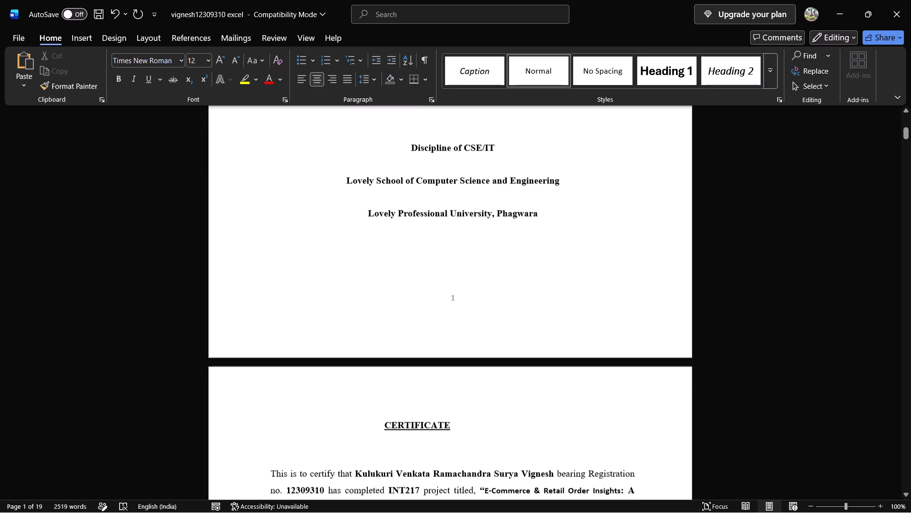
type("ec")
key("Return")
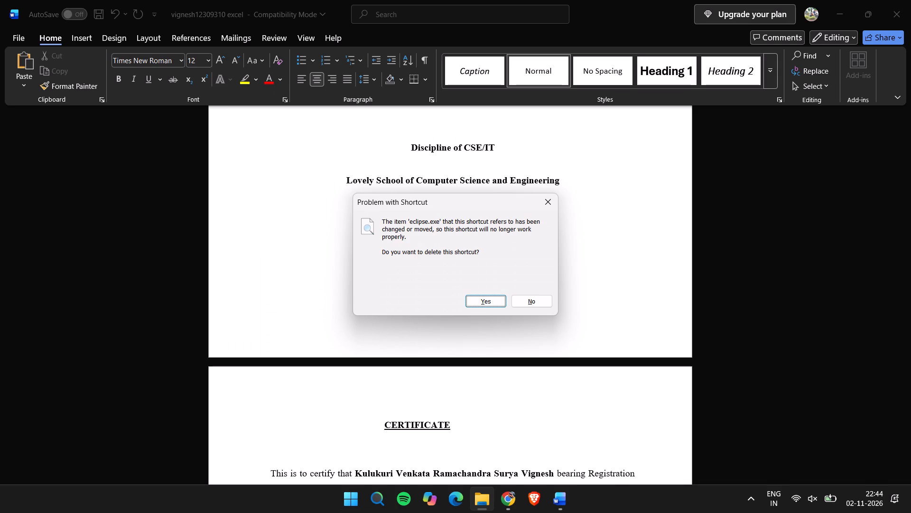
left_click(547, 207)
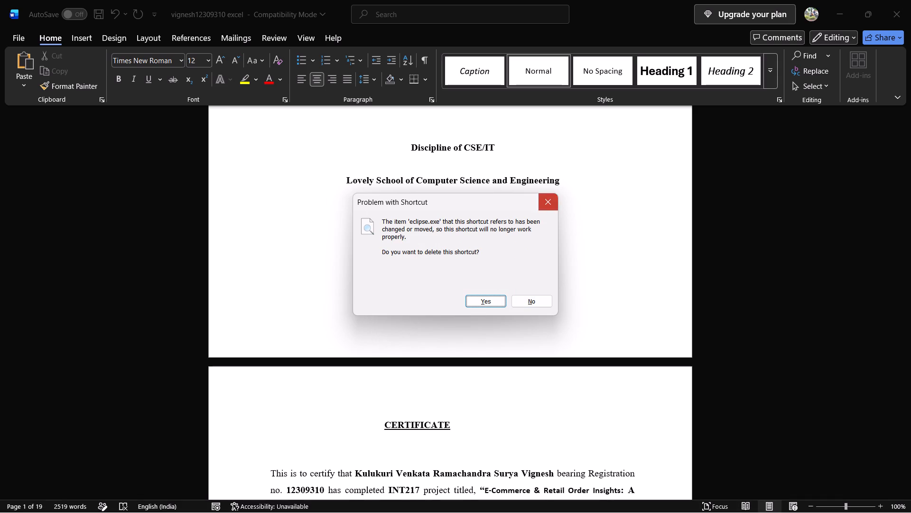
Launch Excel and open the recent workbook K4M2309_INT315_ProjectList (1).
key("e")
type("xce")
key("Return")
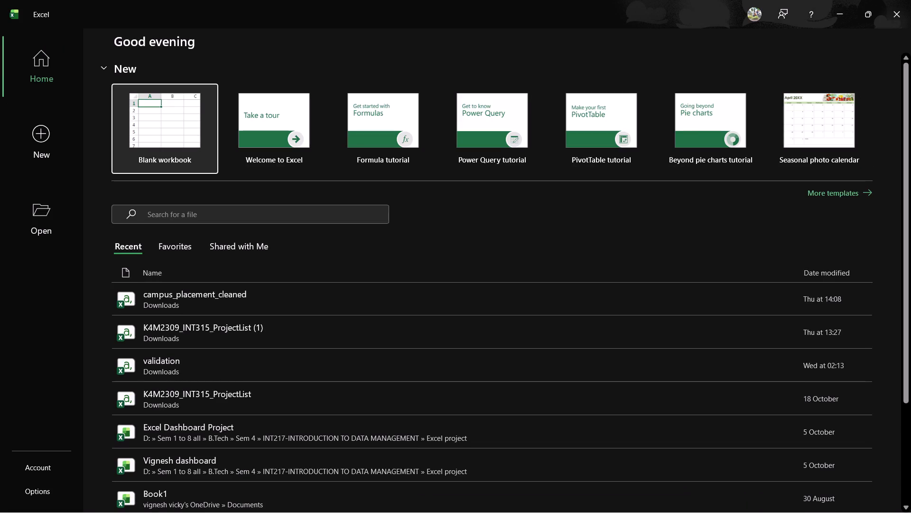
left_click(400, 319)
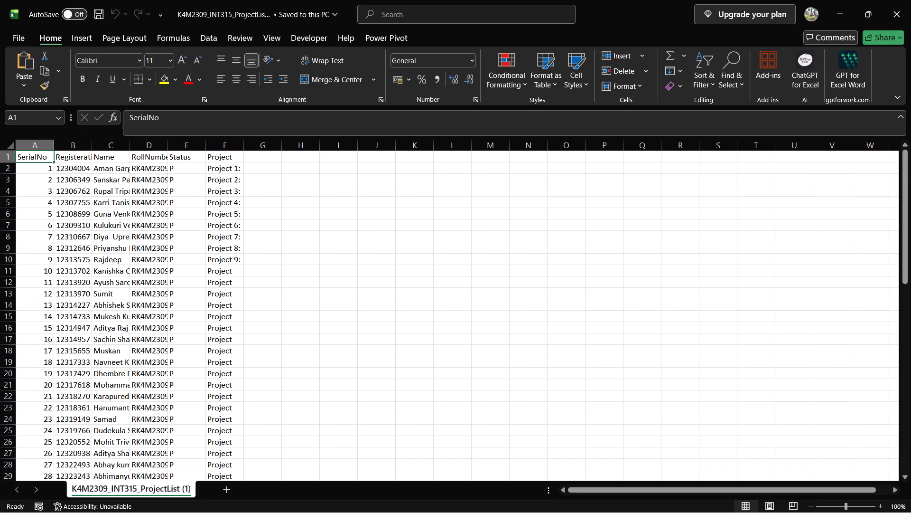
AutoFit the column widths and row heights of the whole project list.
left_click(139, 282)
key("ctrl+a")
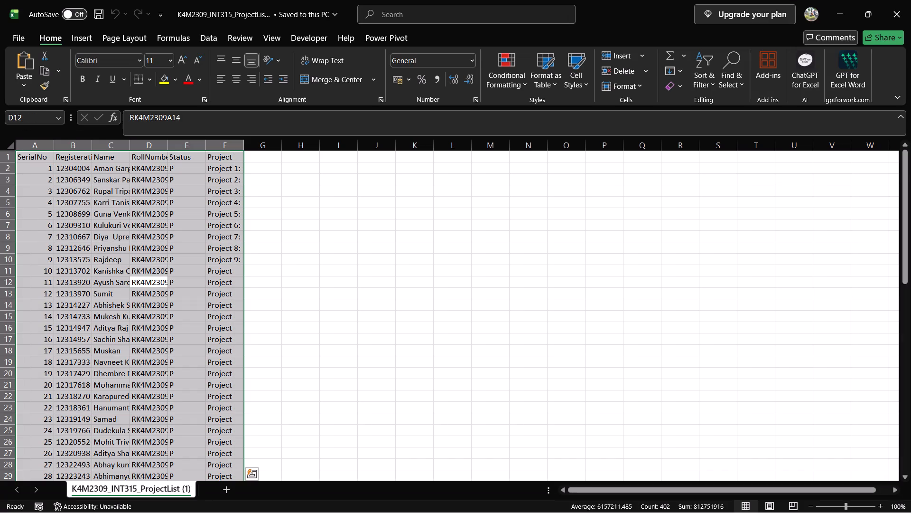
left_click(643, 86)
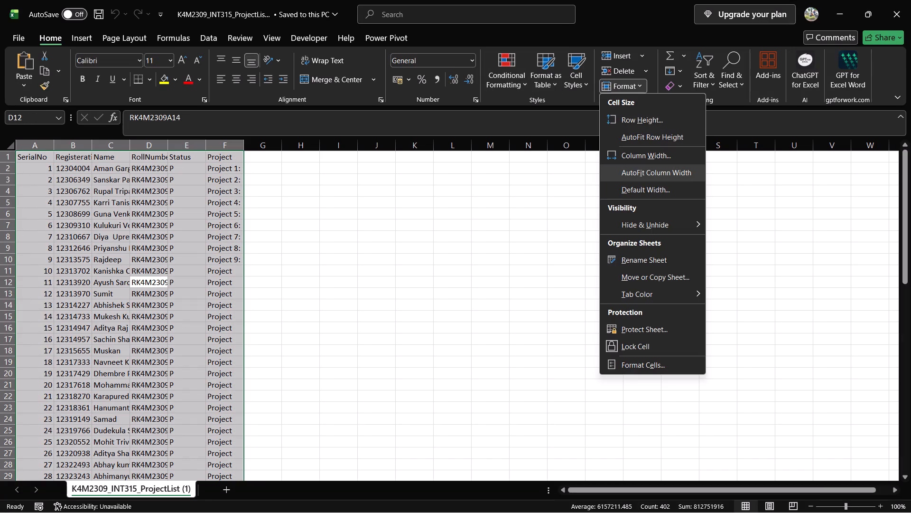
left_click(647, 168)
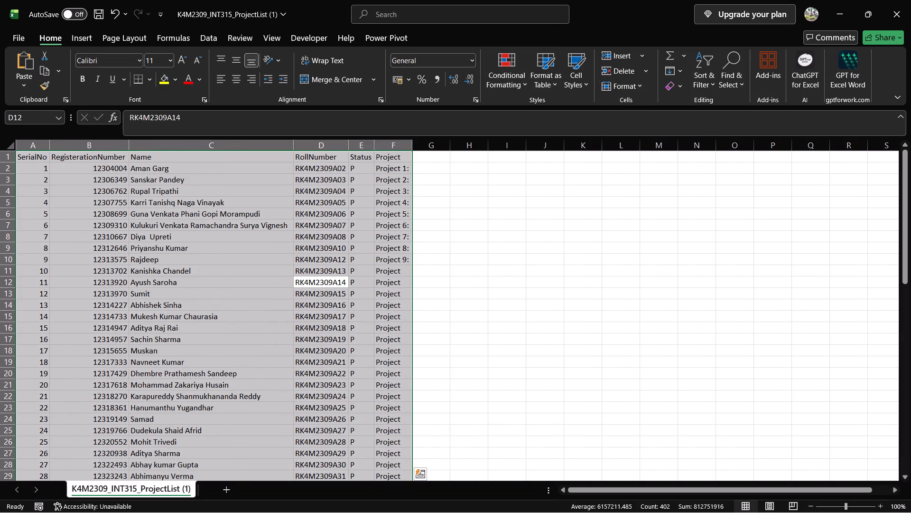
left_click(640, 88)
left_click(644, 137)
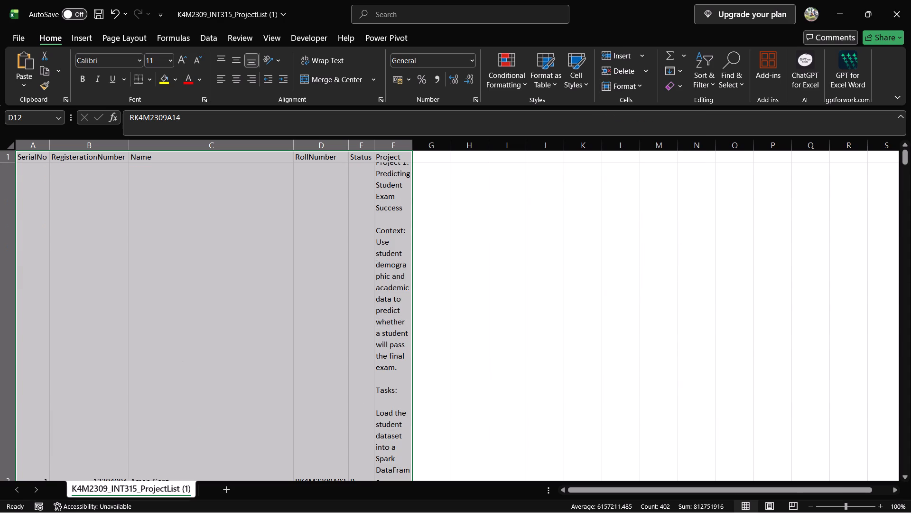
Find the report author's Project 6 entry in the list and AutoFit the Project column to its text.
left_click(383, 307)
scroll(383, 307, "down", 4)
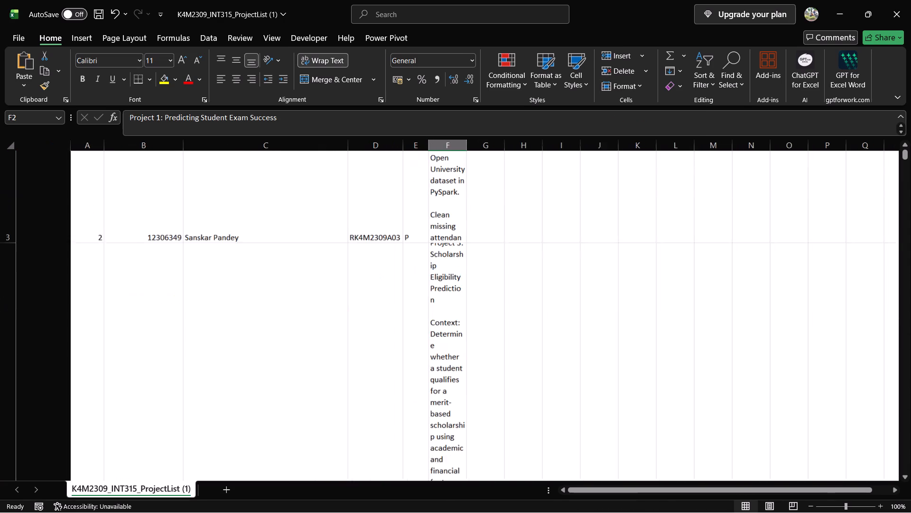
scroll(383, 307, "down", 7)
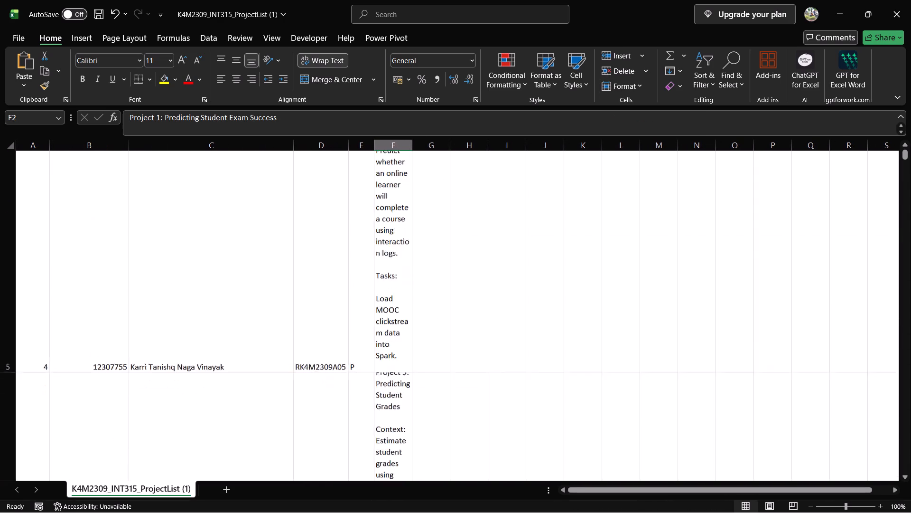
scroll(383, 307, "down", 5)
left_click(383, 307)
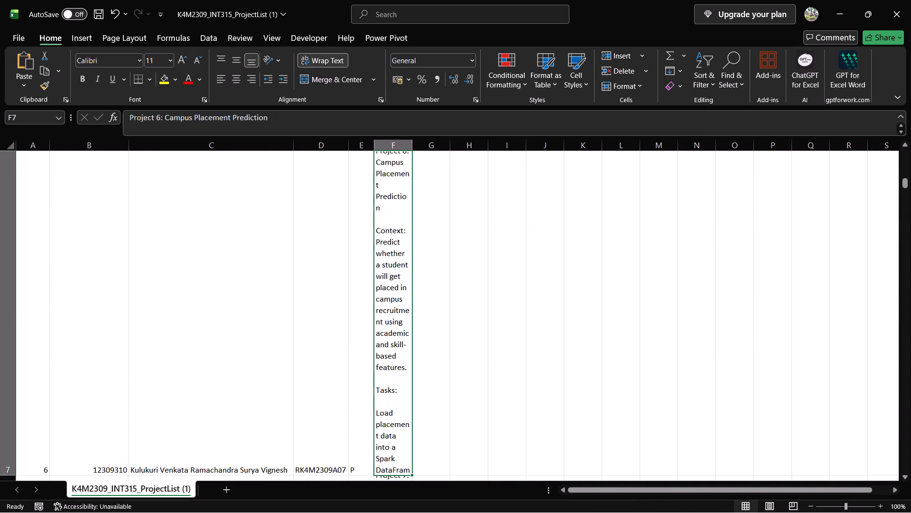
left_click(639, 85)
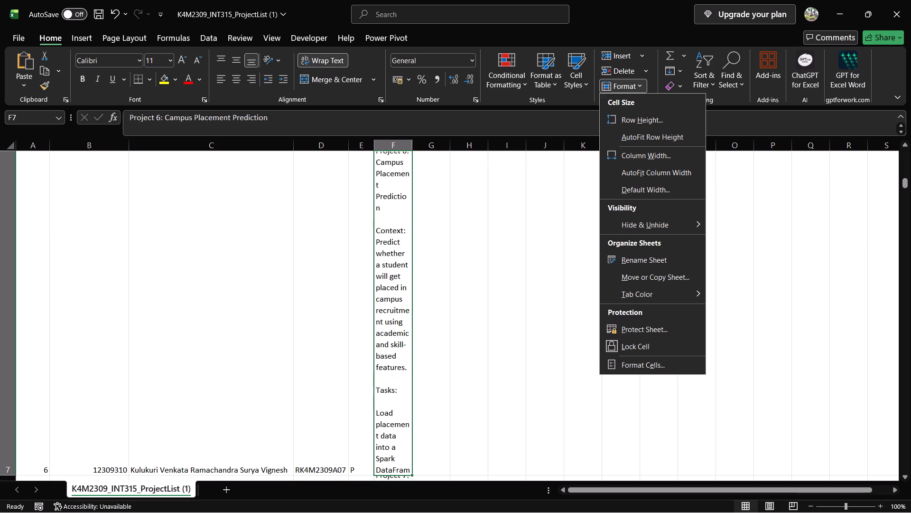
left_click(637, 174)
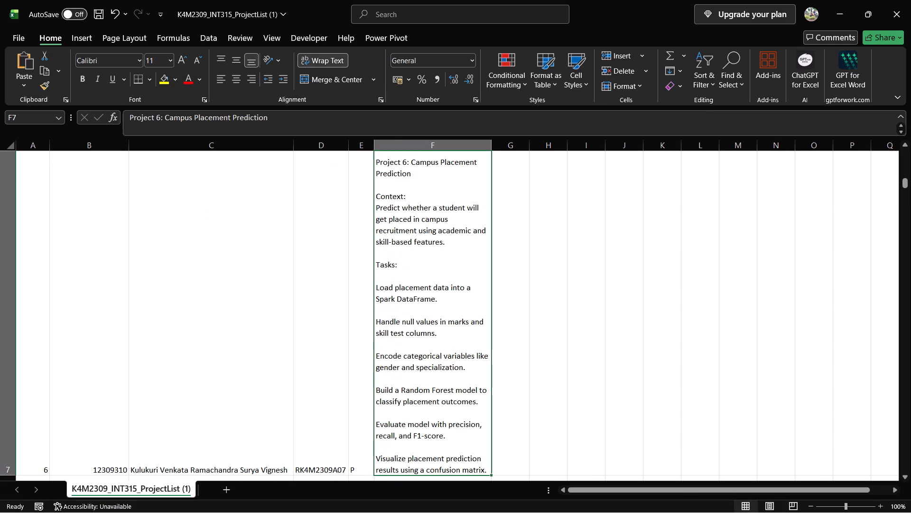
left_click(423, 183)
Switch to the Word report and replace the word "Student" in the cover page title with "Campus".
key("alt+Tab")
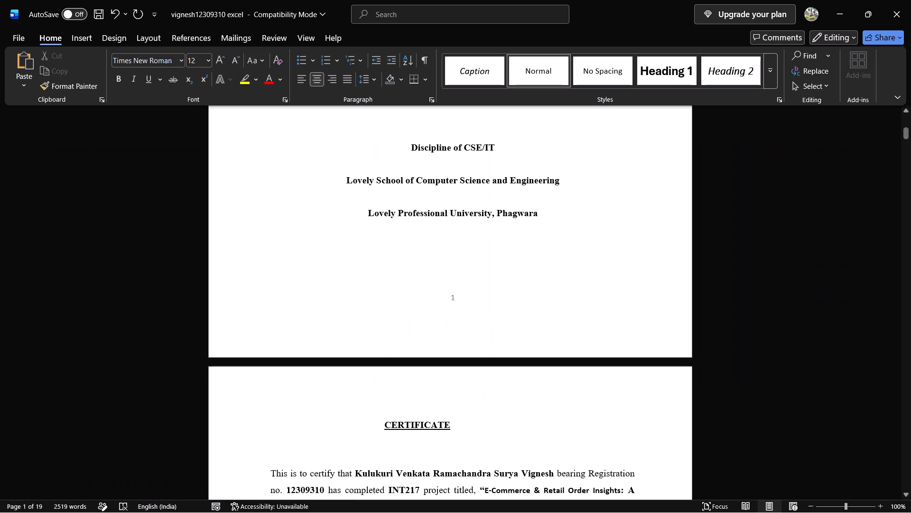
scroll(411, 269, "up", 1)
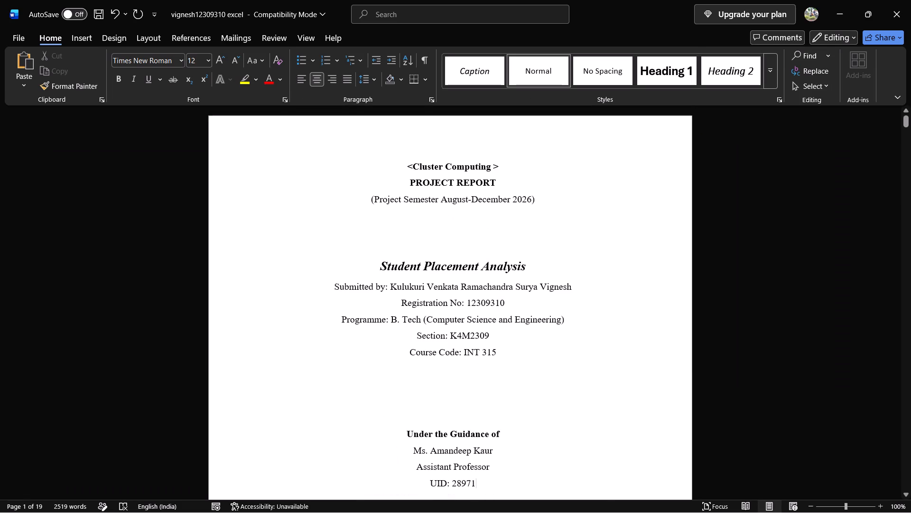
left_click(420, 264)
key("Right")
key("BackSpace")
key("BackSpace")
key("BackSpace")
key("BackSpace")
key("BackSpace")
key("BackSpace")
key("BackSpace")
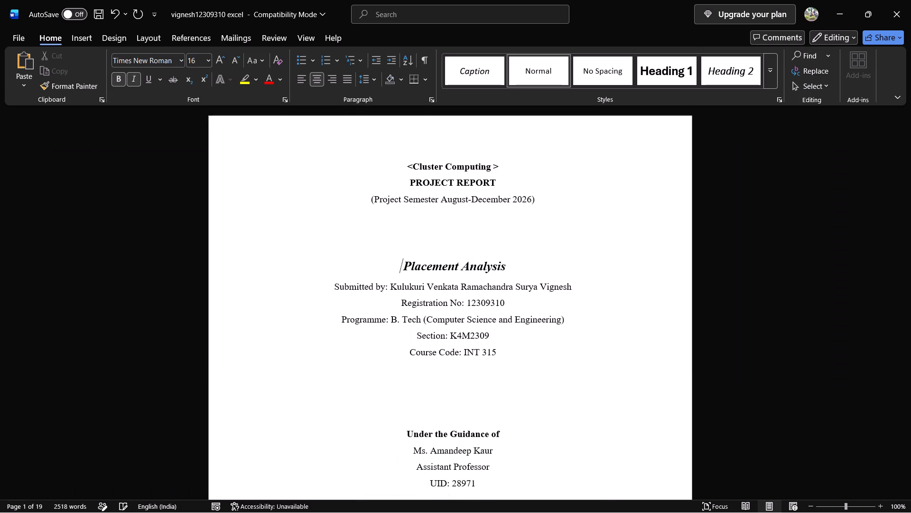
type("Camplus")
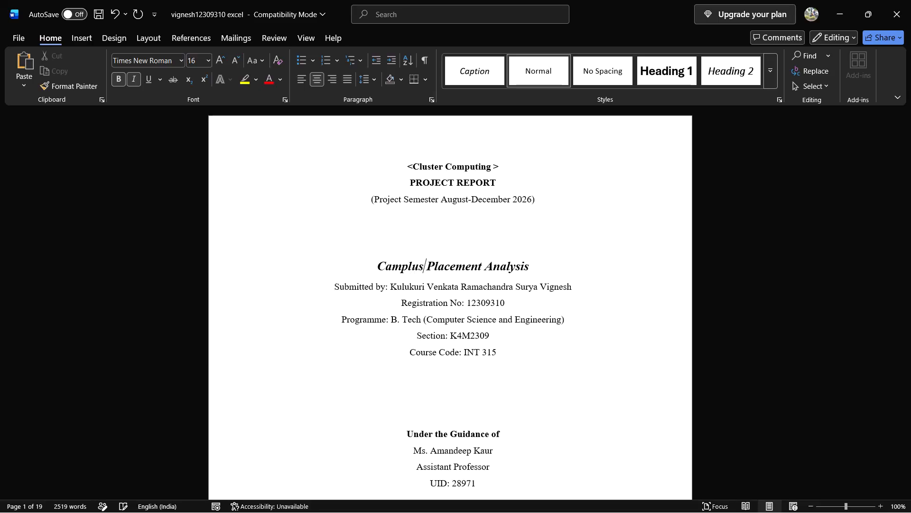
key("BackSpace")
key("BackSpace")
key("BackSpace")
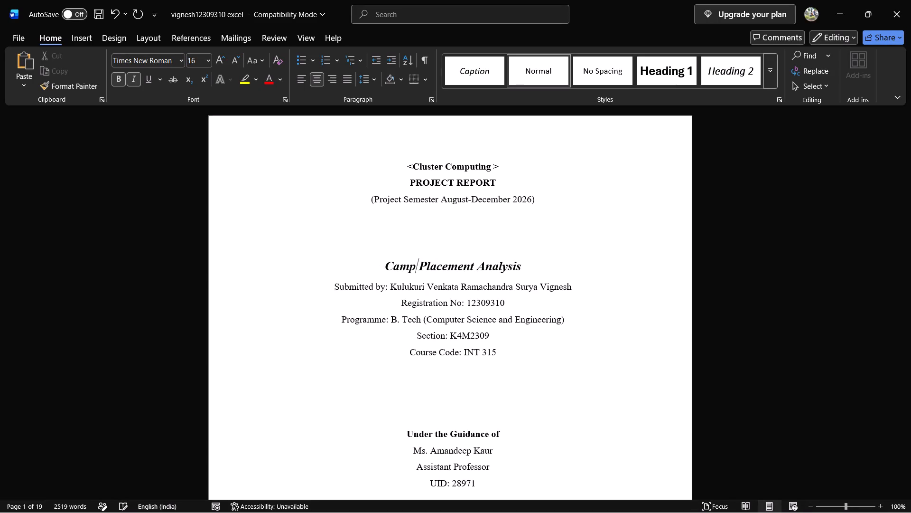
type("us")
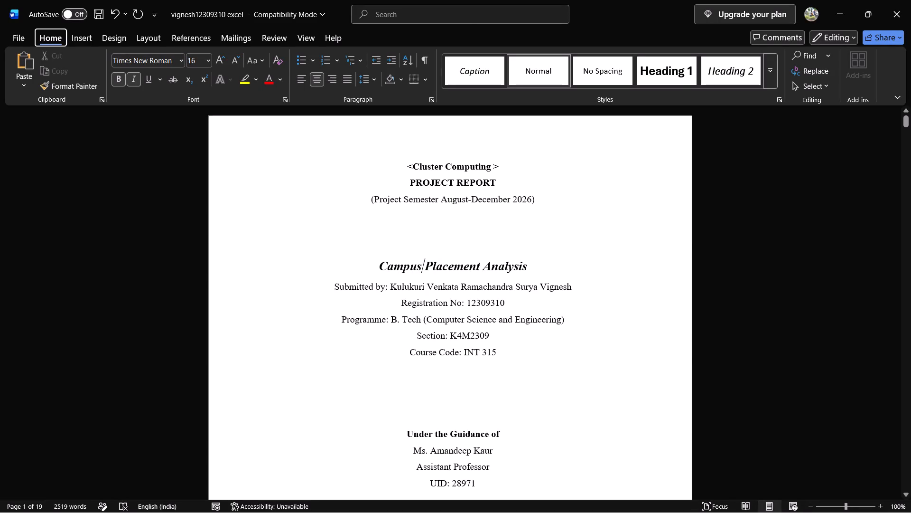
Replace the word "Analysis" in the cover page title with "Prediction", checking the wording against the Excel project list.
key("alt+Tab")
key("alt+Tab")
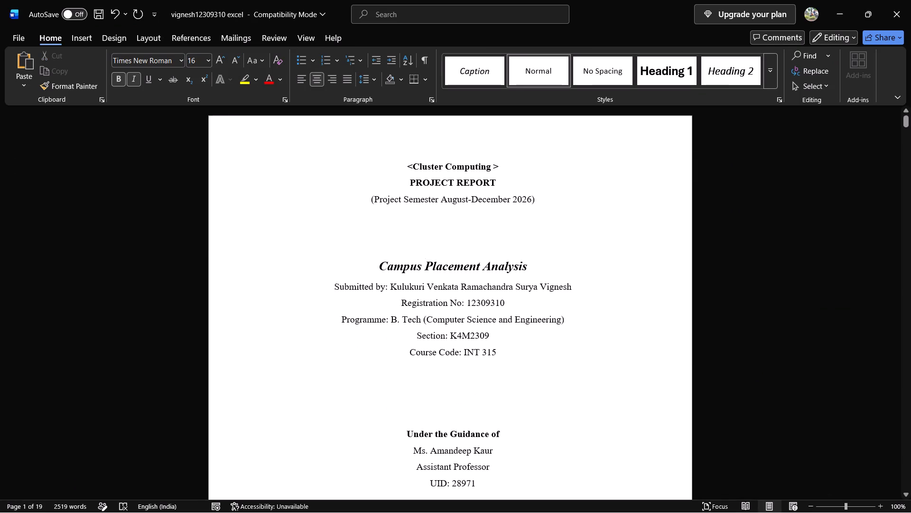
left_click(524, 268)
key("Right")
key("BackSpace")
key("BackSpace")
key("BackSpace")
key("BackSpace")
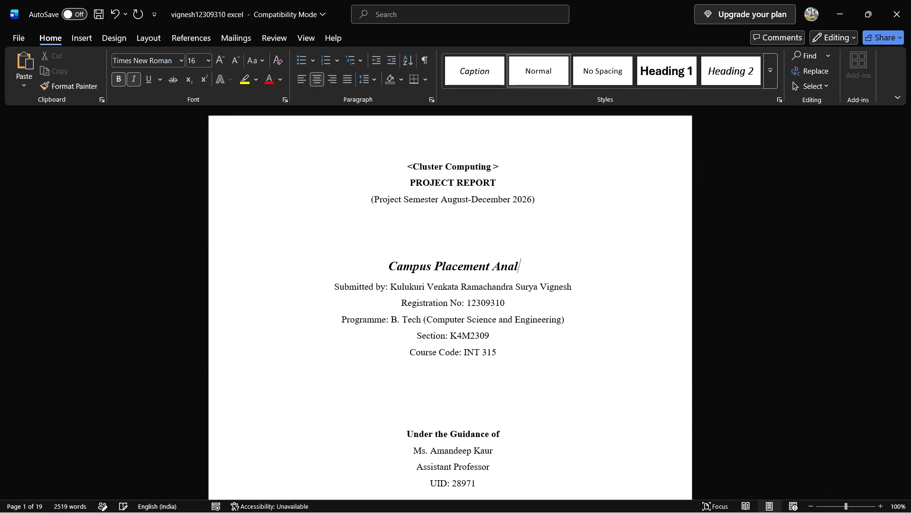
key("BackSpace")
key("BackSpace")
key("BackSpace")
key("BackSpace")
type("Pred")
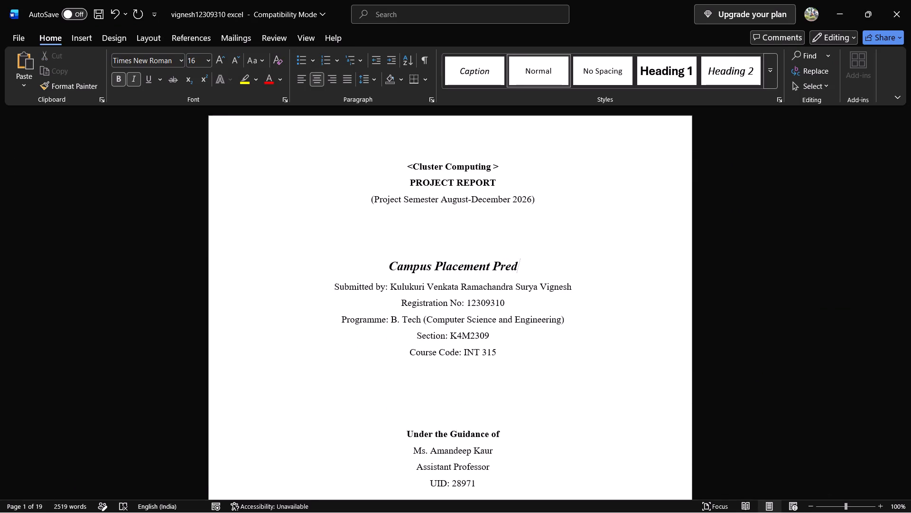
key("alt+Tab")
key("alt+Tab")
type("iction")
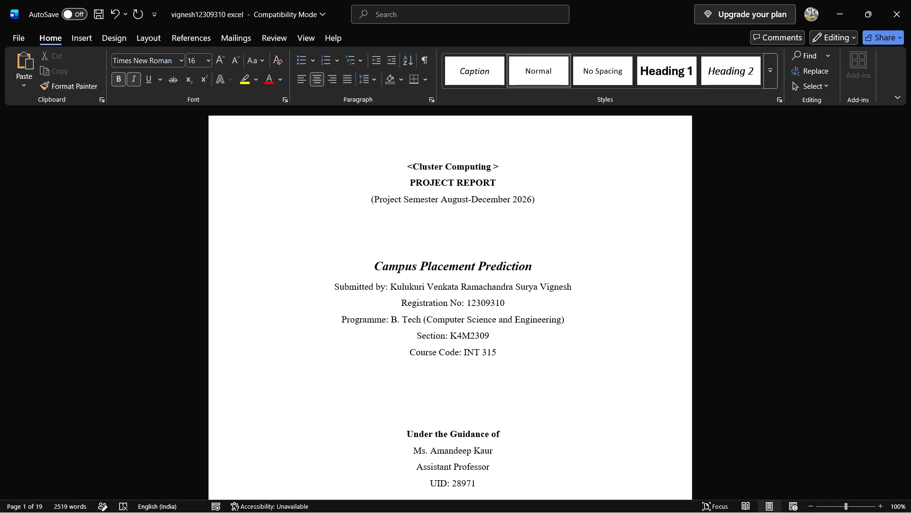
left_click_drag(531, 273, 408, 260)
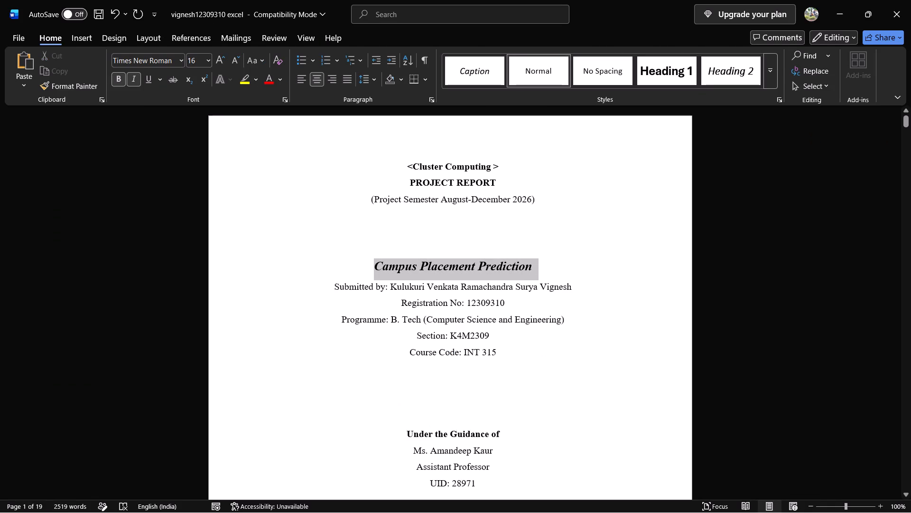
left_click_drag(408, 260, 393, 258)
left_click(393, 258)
Change the course code in the certificate paragraph to INT315.
scroll(403, 336, "down", 1)
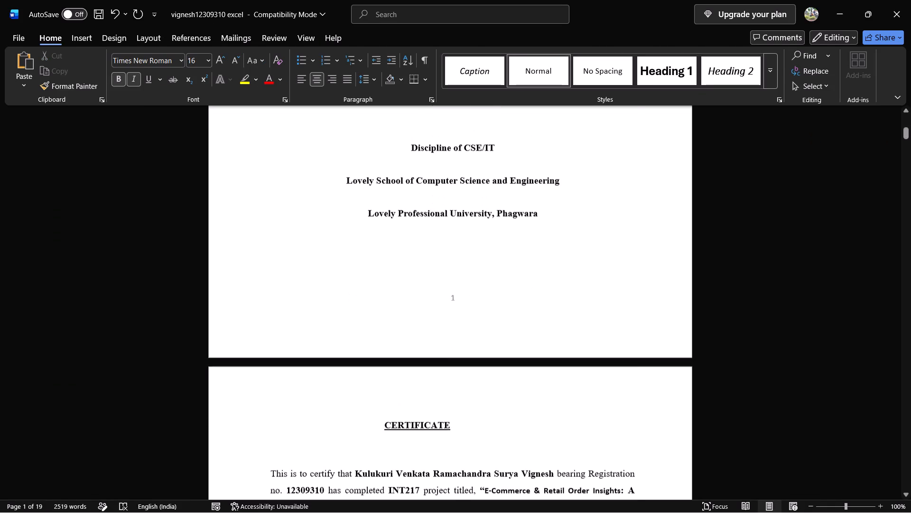
scroll(403, 336, "down", 1)
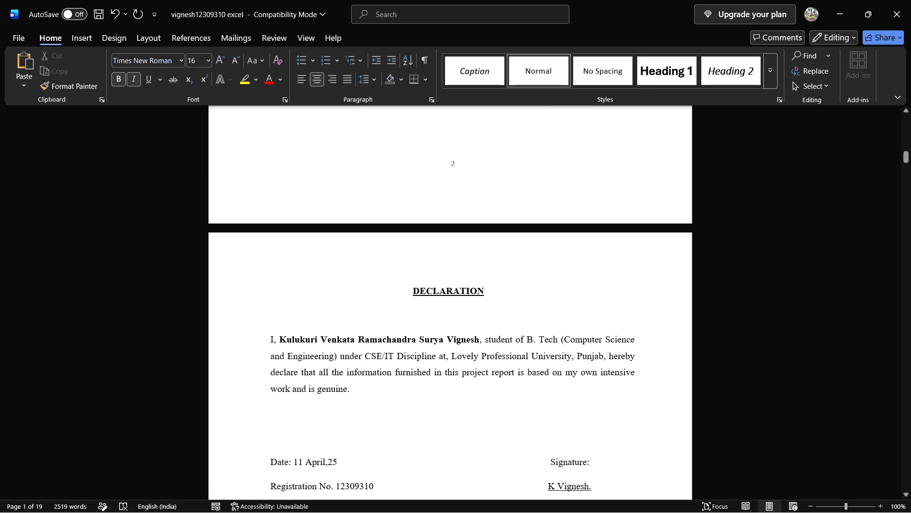
scroll(420, 352, "up", 1)
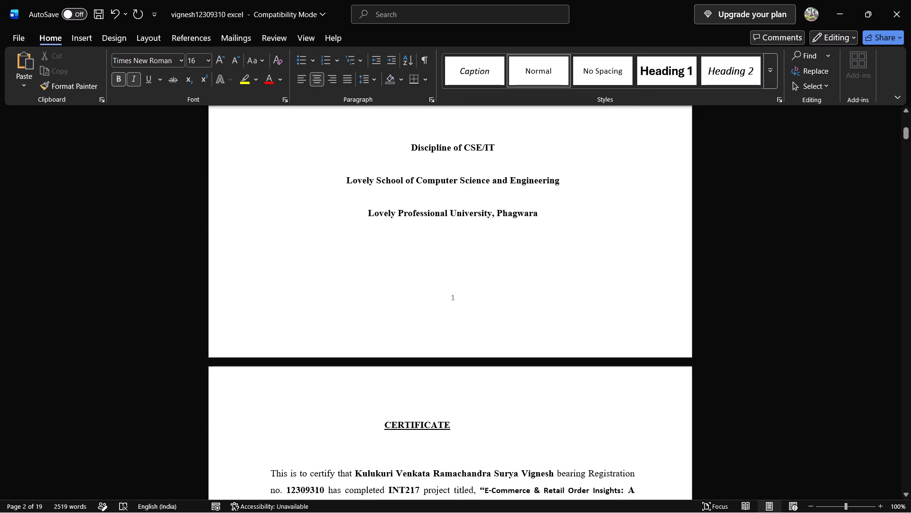
scroll(420, 352, "up", 1)
key("Down")
key("Down")
key("Down")
key("Down")
key("Down")
key("Down")
key("Down")
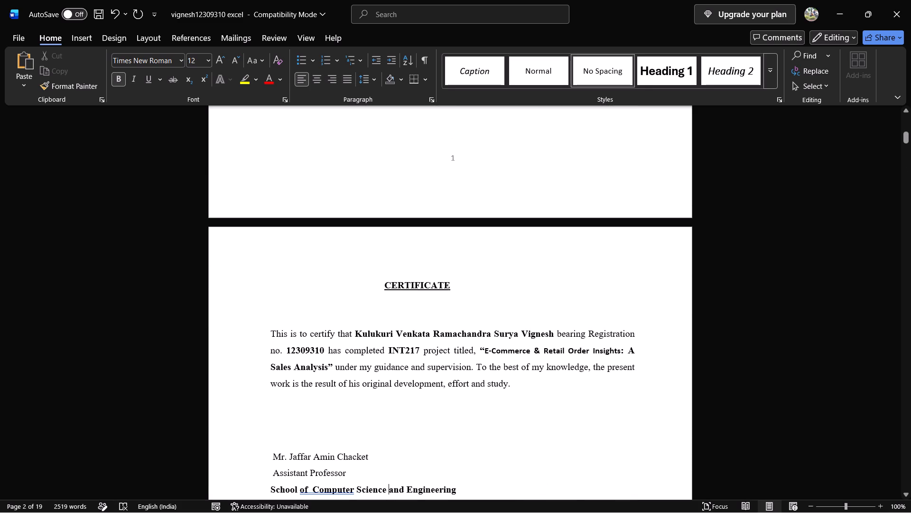
left_click(419, 350)
key("BackSpace")
key("BackSpace")
key("BackSpace")
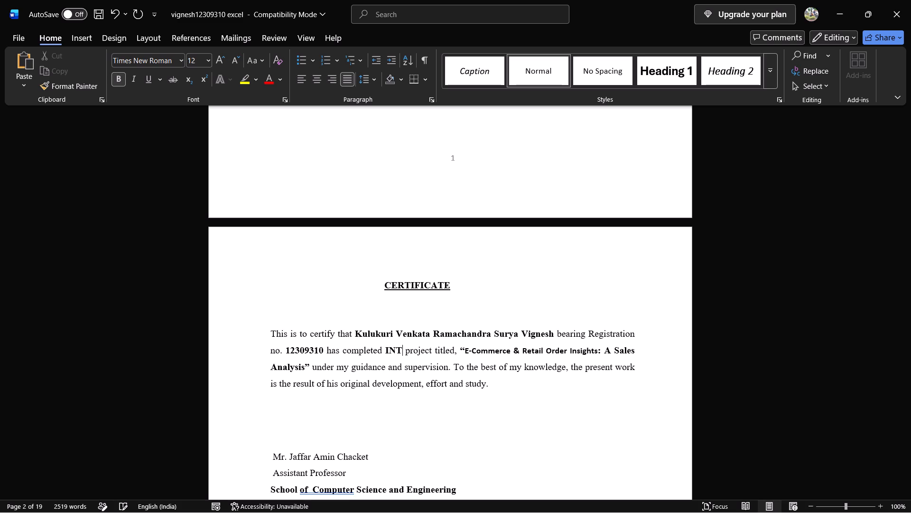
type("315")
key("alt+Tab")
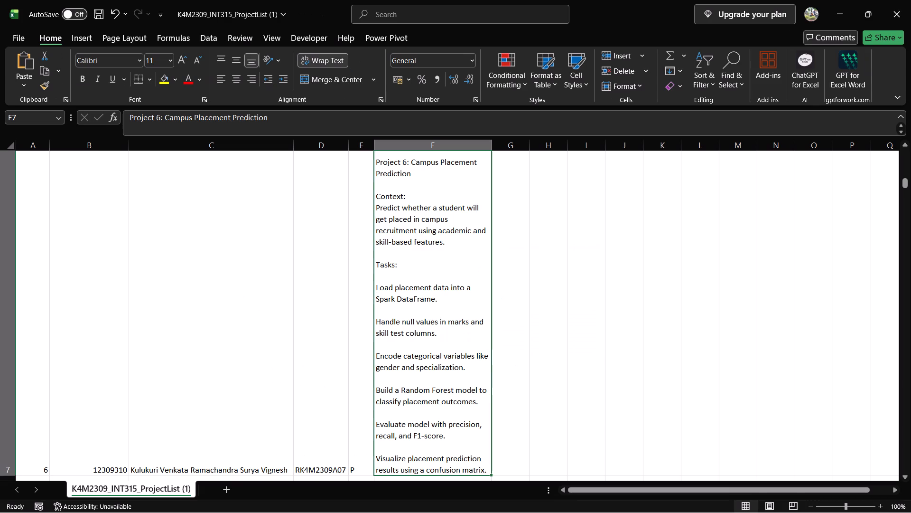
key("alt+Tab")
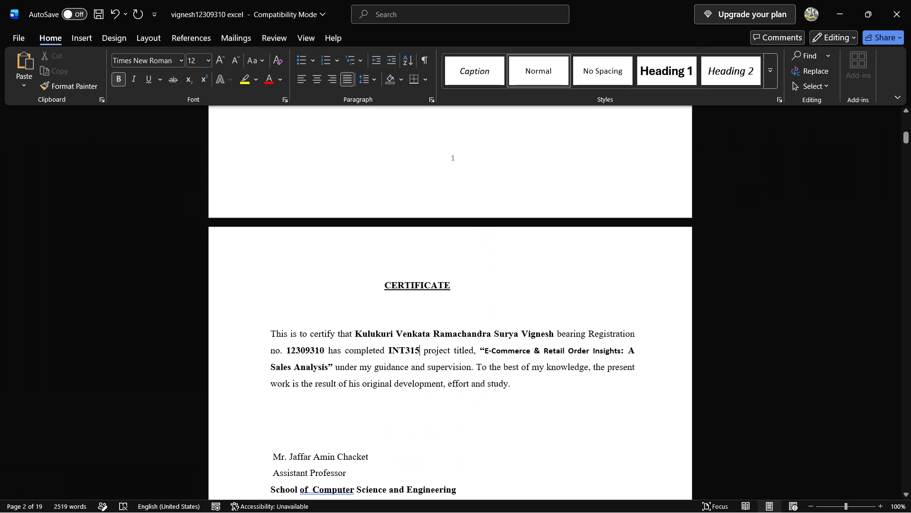
Replace the old project title quoted in the certificate paragraph with "Campus placement prediction".
left_click_drag(328, 368, 425, 339)
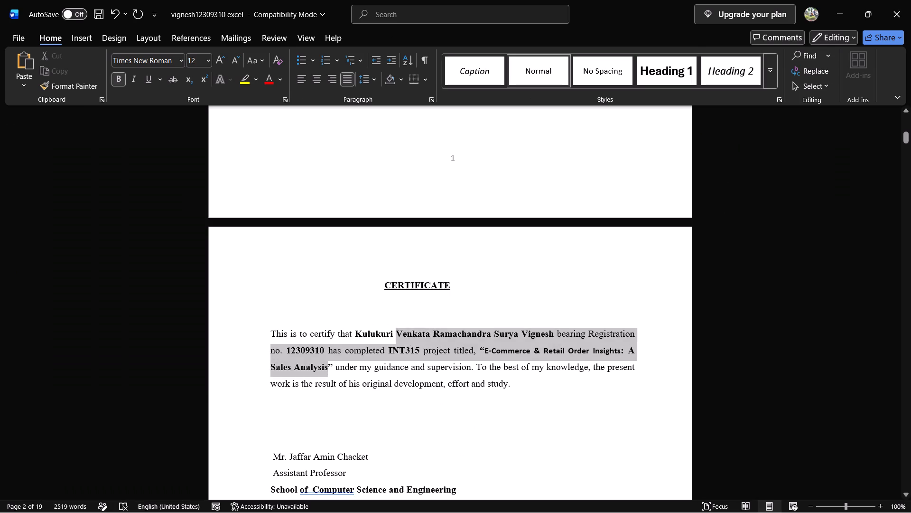
left_click_drag(425, 339, 484, 351)
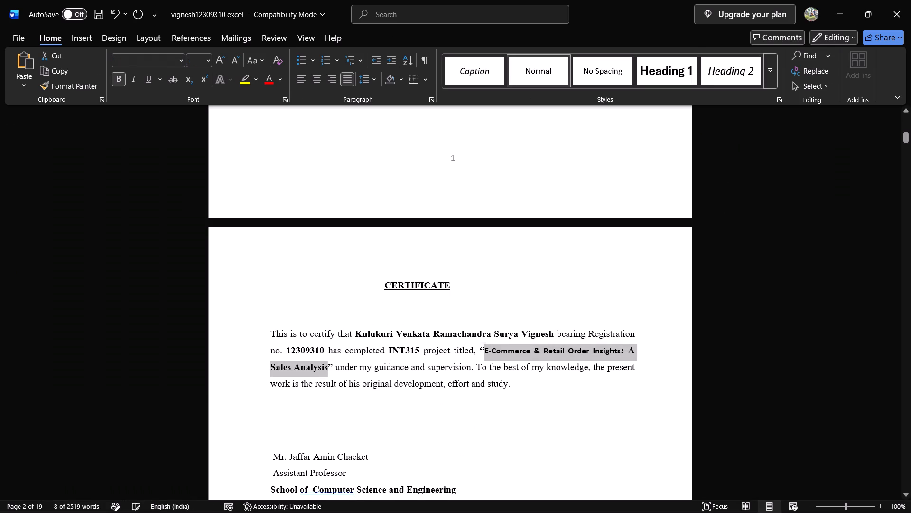
key("BackSpace")
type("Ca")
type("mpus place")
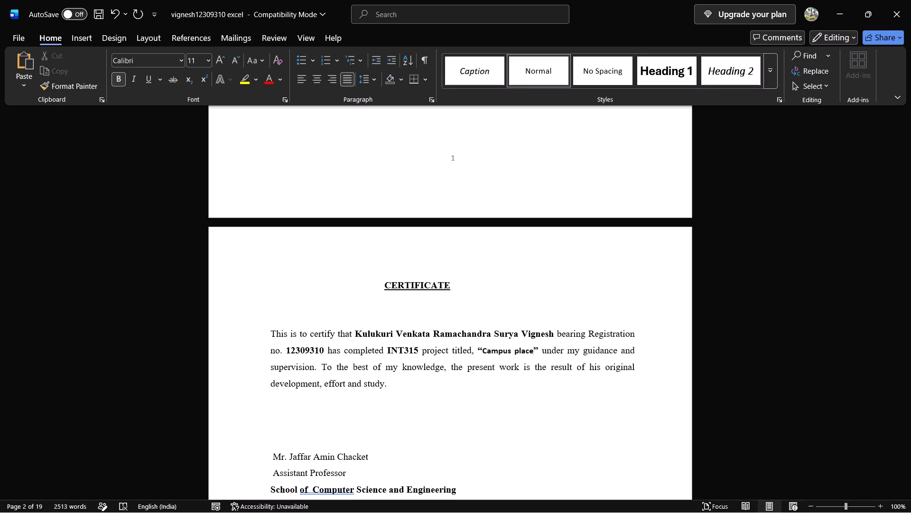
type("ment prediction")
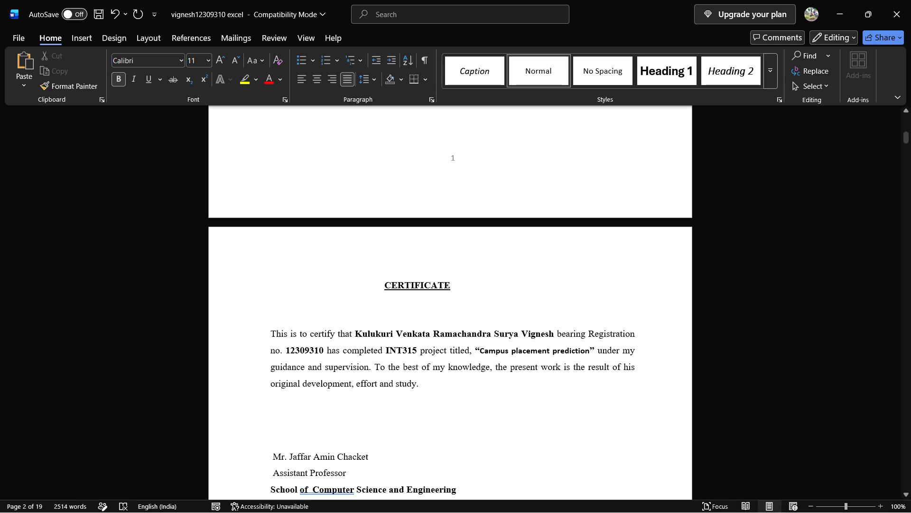
Format the new project title in the certificate paragraph at 12 pt in uppercase.
left_click_drag(479, 353, 571, 351)
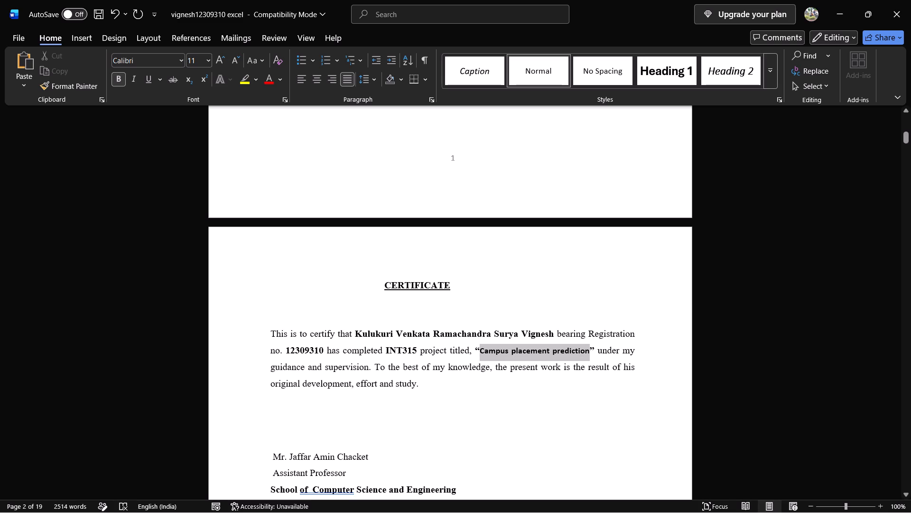
left_click_drag(571, 351, 569, 351)
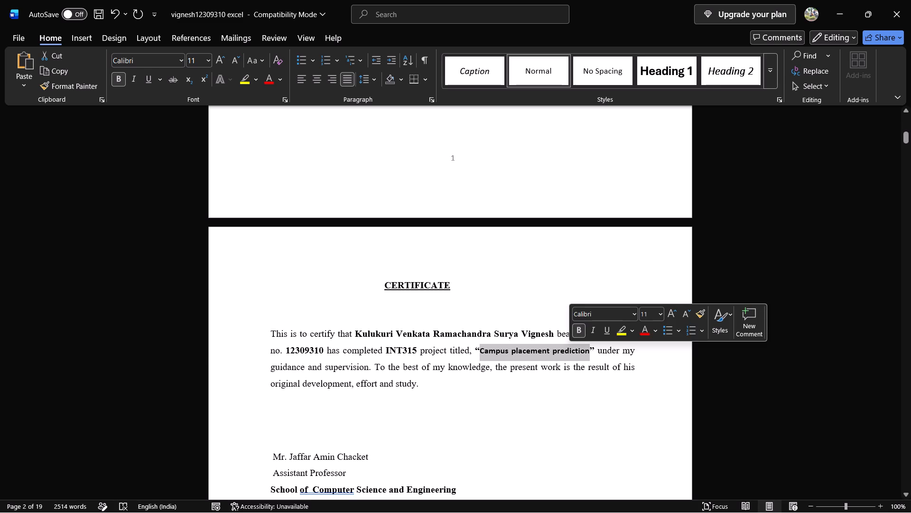
left_click(218, 58)
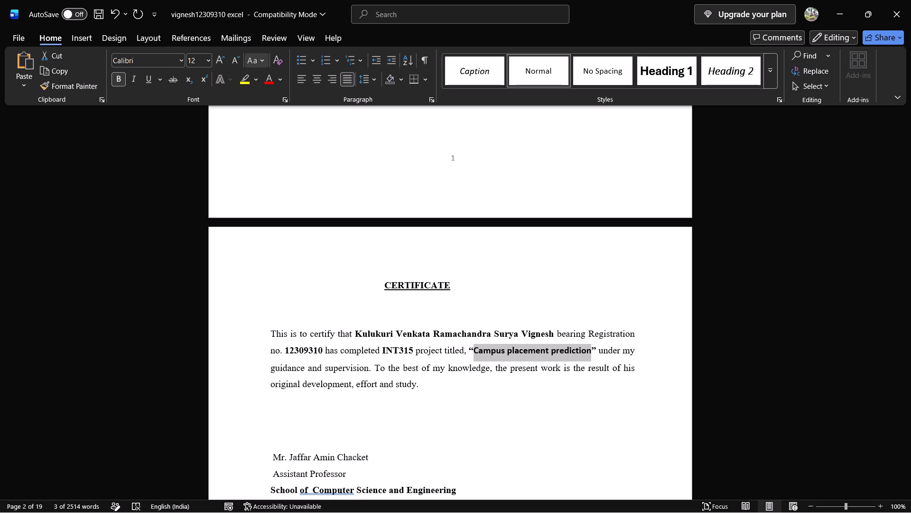
left_click(260, 60)
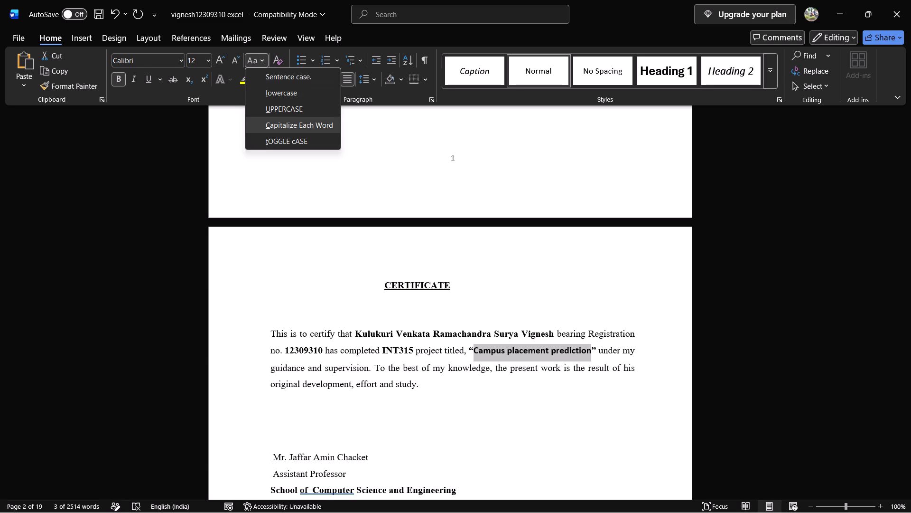
left_click(274, 108)
left_click(361, 357)
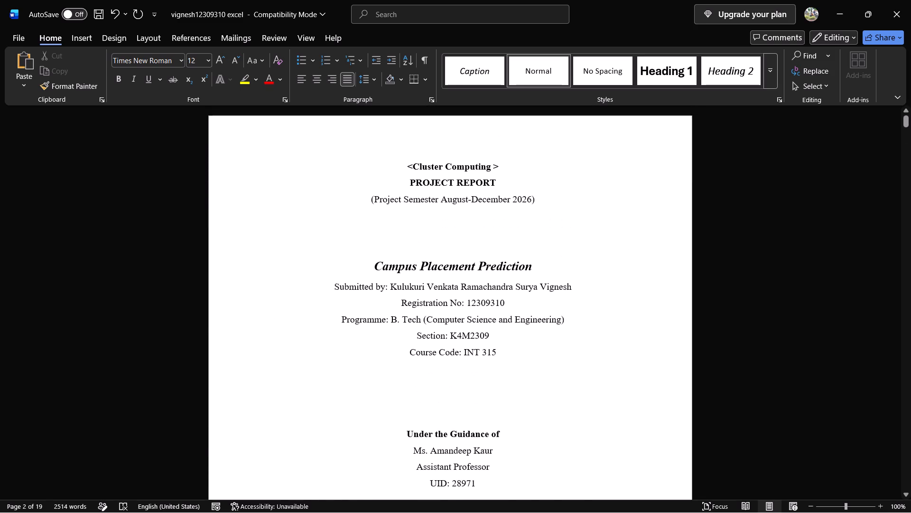
Check the guide's details on the cover page.
scroll(448, 216, "up", 1)
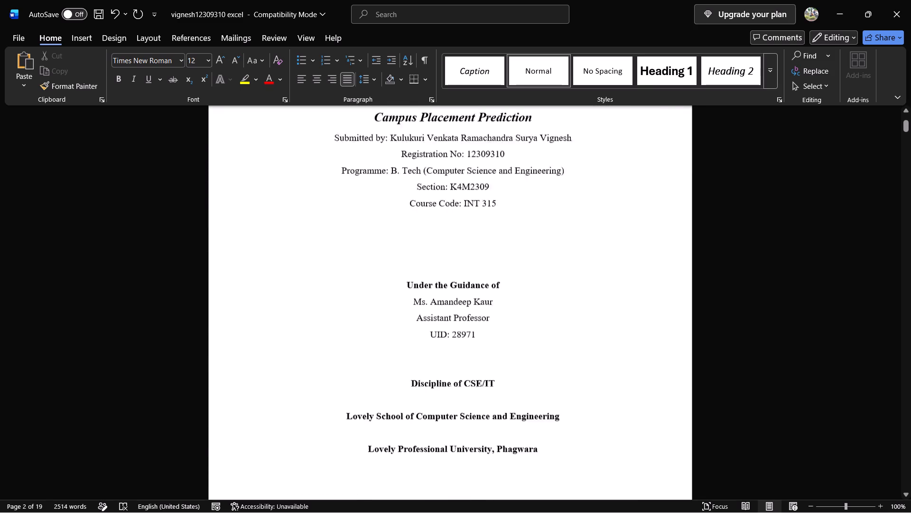
scroll(448, 216, "up", 1)
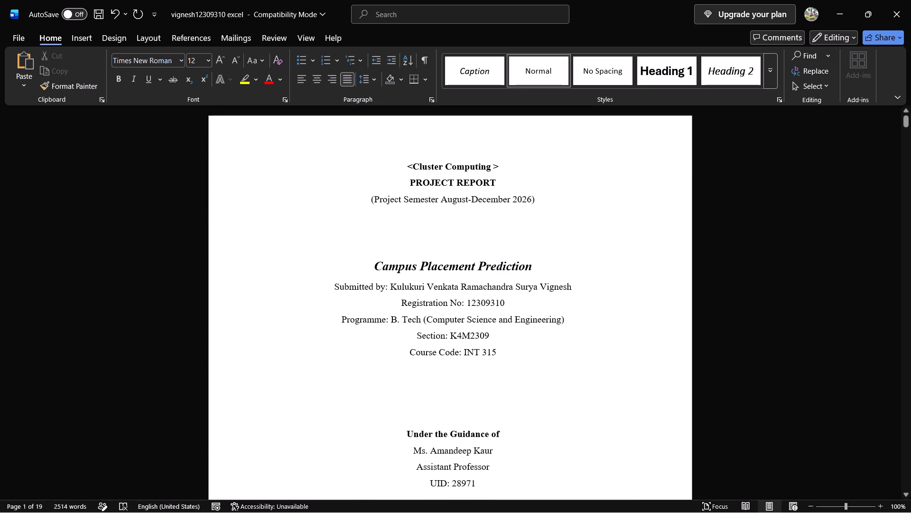
Replace the signatory's name on the certificate page with the guide's name copied from the cover page, prefixed with "Ms.".
left_click_drag(495, 449, 436, 445)
key("ctrl+c")
scroll(436, 445, "down", 1)
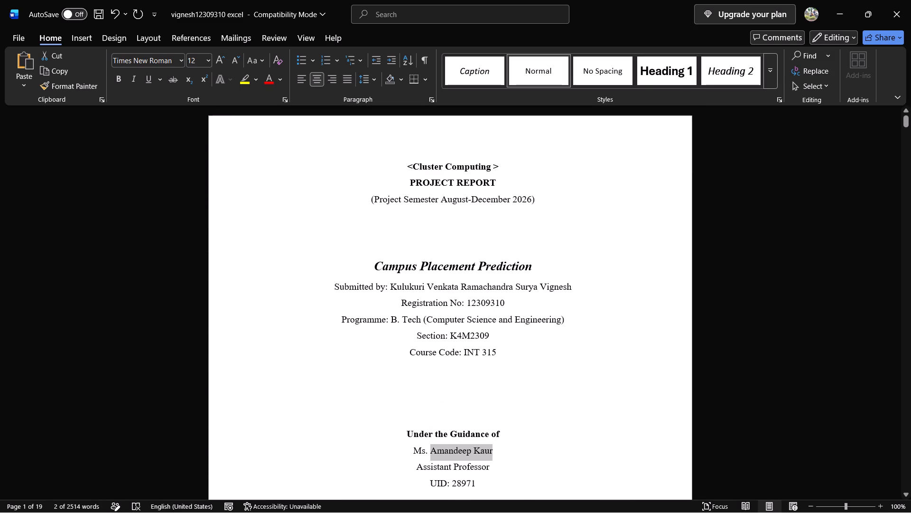
scroll(436, 445, "down", 1)
key("Down")
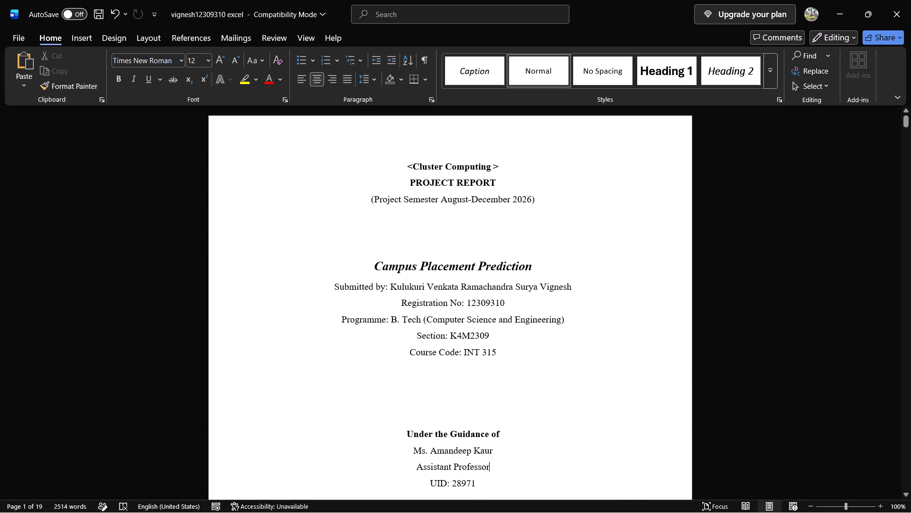
key("Down")
key("Down")
key("Down")
key("Down")
key("Down")
key("Down")
key("Down")
key("Down")
key("Down")
key("Down")
key("Down")
key("Down")
key("Down")
key("Down")
key("Down")
key("Down")
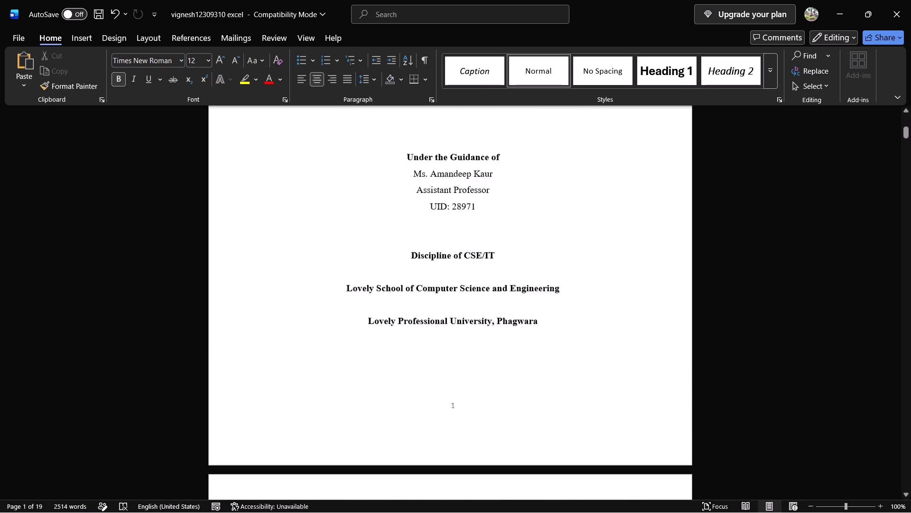
key("Down")
key("Down")
key("Down")
key("Down")
key("Down")
key("Down")
key("Down")
key("Down")
key("Down")
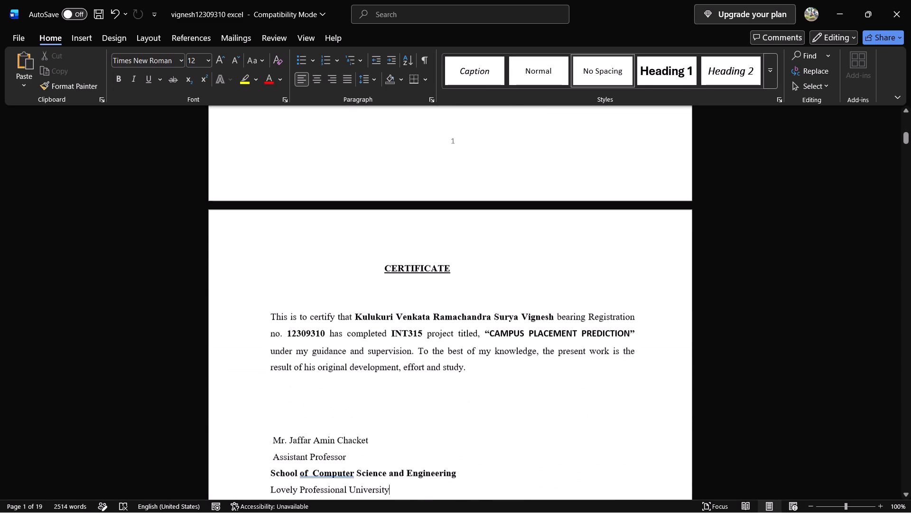
left_click_drag(372, 438, 273, 435)
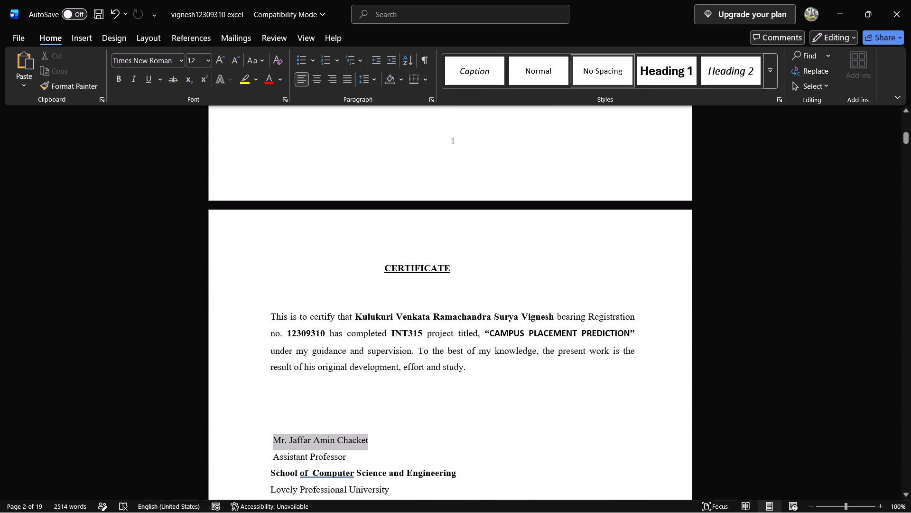
key("ctrl+v")
left_click(273, 436)
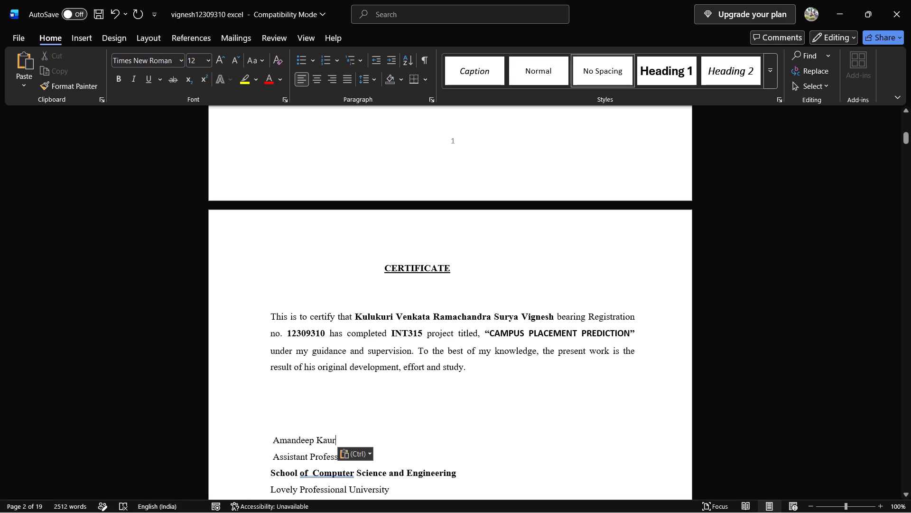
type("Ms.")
Change the date below the certificate's signature block to 02 November,26.
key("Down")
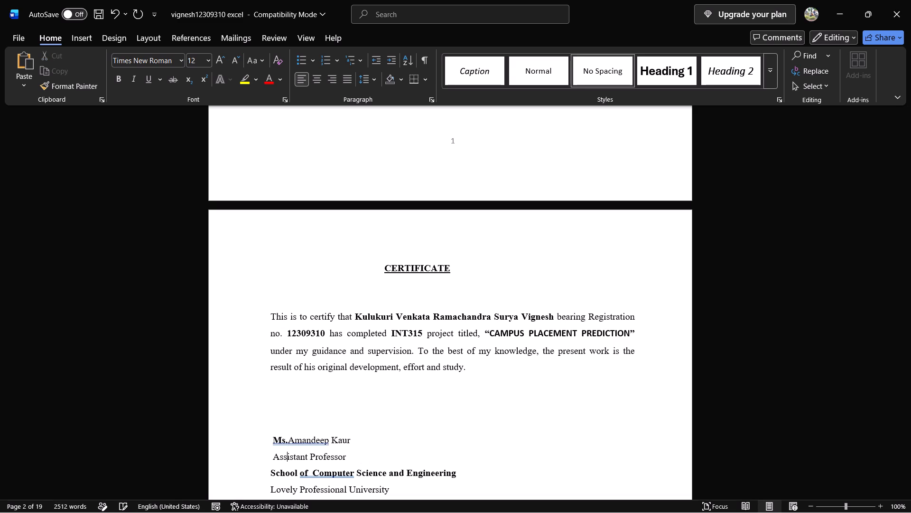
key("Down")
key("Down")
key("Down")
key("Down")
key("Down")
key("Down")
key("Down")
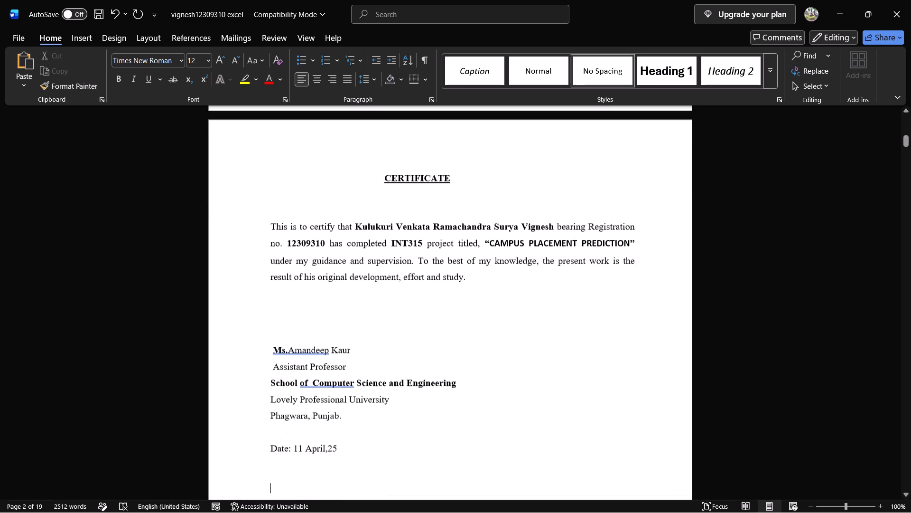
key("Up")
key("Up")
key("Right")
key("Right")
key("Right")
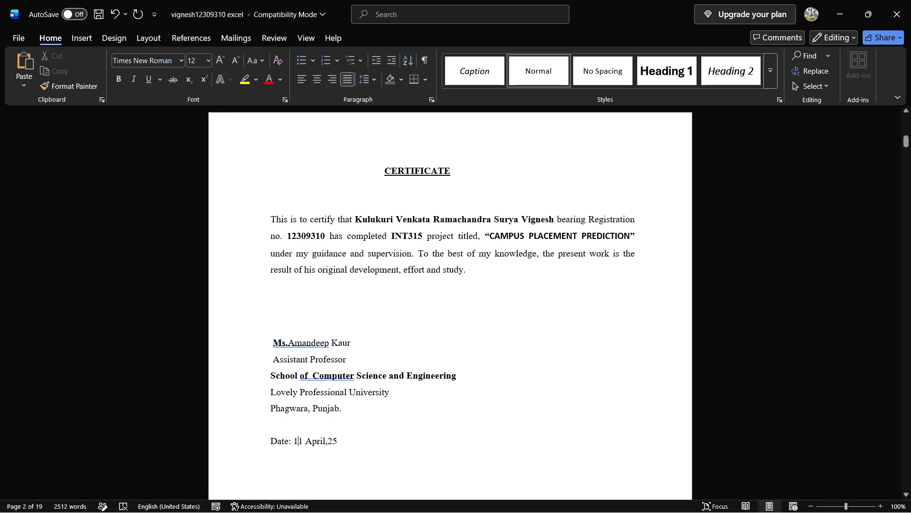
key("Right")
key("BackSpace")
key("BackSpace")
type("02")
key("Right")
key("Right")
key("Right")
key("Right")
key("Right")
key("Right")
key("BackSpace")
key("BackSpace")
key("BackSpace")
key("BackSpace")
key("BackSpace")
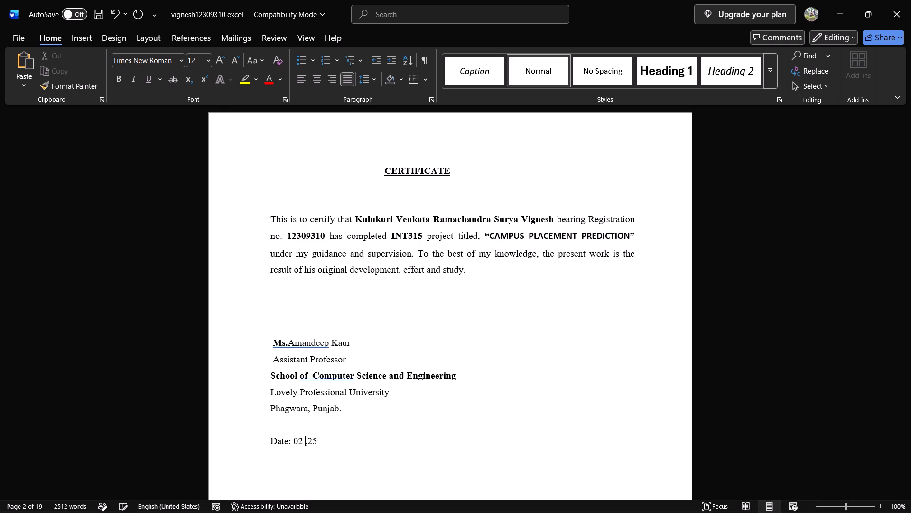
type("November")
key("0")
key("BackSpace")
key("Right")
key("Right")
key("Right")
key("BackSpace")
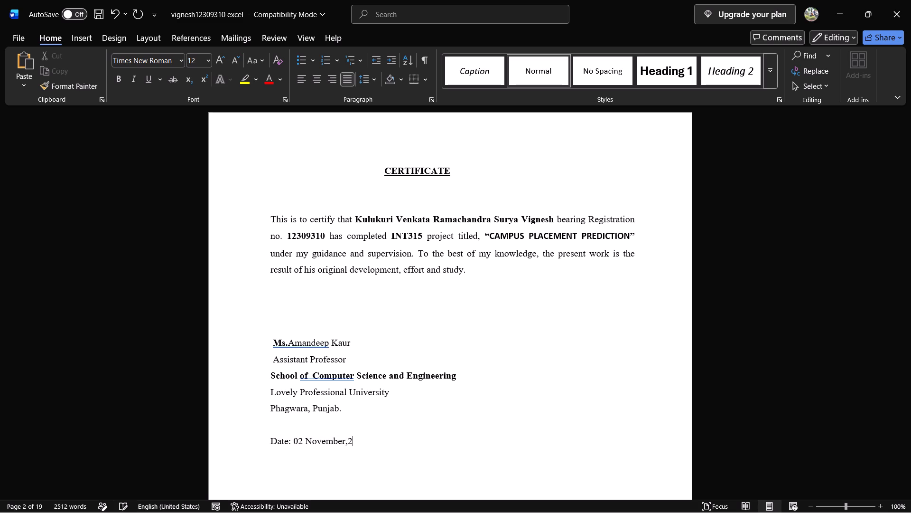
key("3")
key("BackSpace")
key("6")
Set the date on the Declaration page to 01 November,26.
scroll(273, 436, "down", 1)
scroll(273, 436, "up", 1)
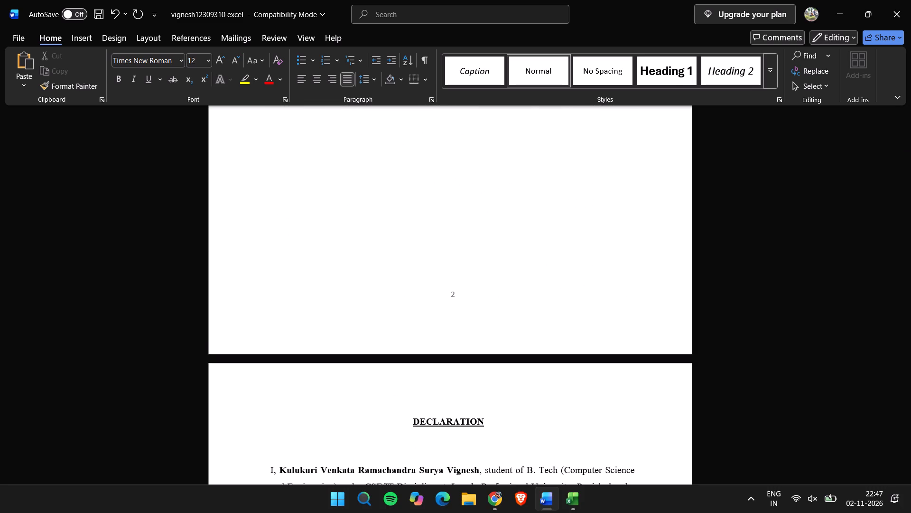
key("Down")
key("Down")
key("Down")
key("Down")
key("Down")
key("Down")
key("Down")
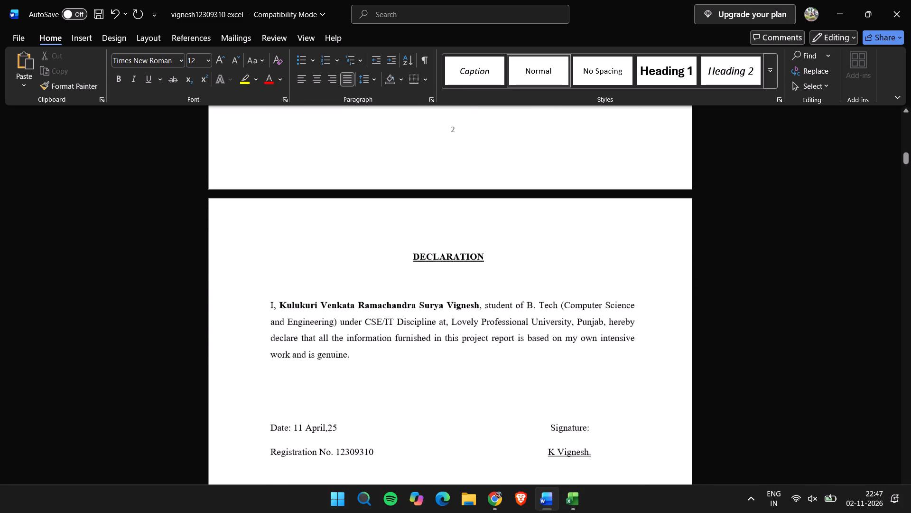
key("Down")
key("Down")
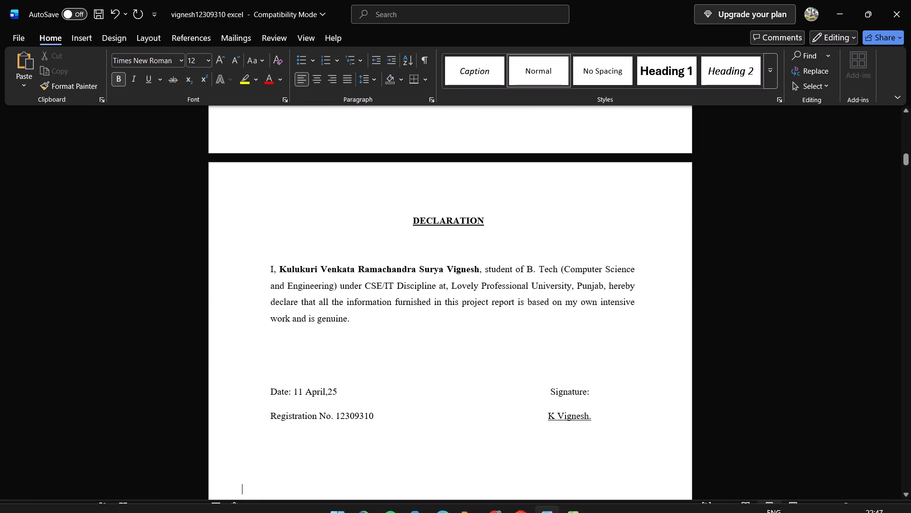
left_click(302, 390)
key("BackSpace")
key("BackSpace")
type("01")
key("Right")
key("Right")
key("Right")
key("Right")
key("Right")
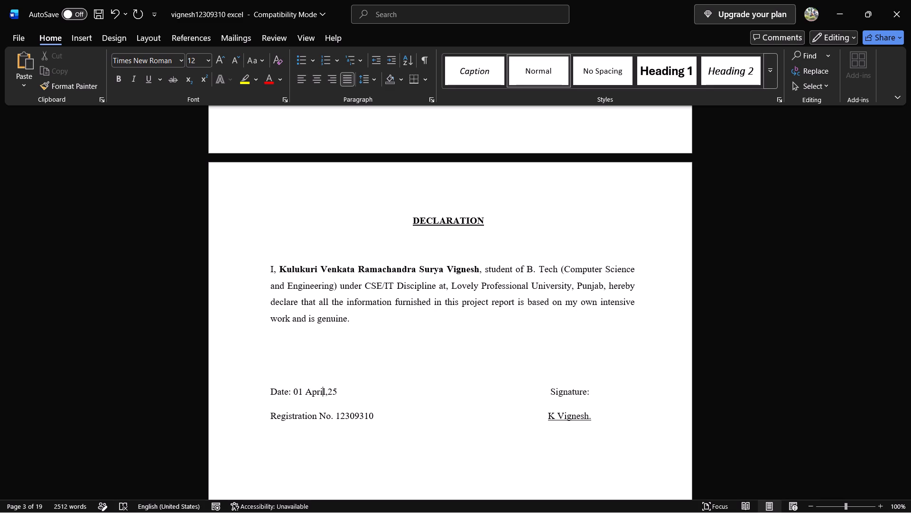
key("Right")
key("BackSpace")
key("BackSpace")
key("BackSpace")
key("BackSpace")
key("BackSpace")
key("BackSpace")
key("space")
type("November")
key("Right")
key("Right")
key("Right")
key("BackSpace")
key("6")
Change the day in the Certificate page's date to 01, matching the declaration.
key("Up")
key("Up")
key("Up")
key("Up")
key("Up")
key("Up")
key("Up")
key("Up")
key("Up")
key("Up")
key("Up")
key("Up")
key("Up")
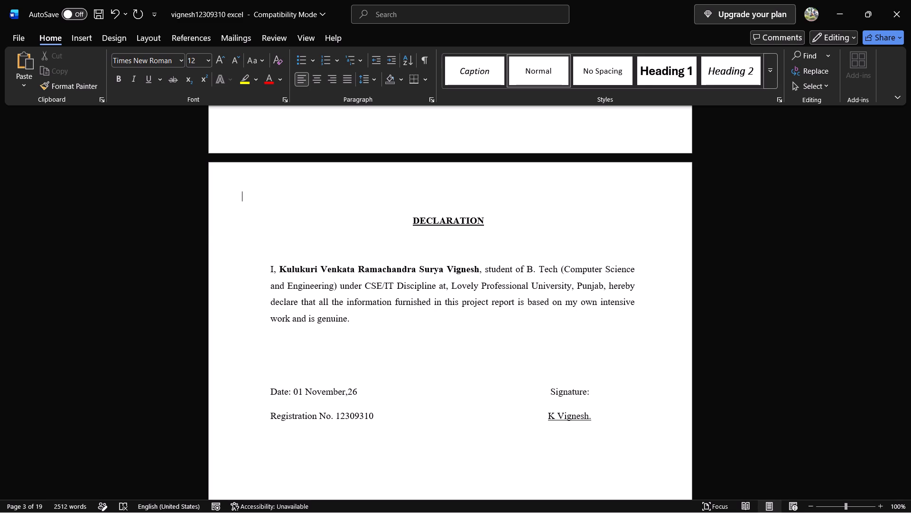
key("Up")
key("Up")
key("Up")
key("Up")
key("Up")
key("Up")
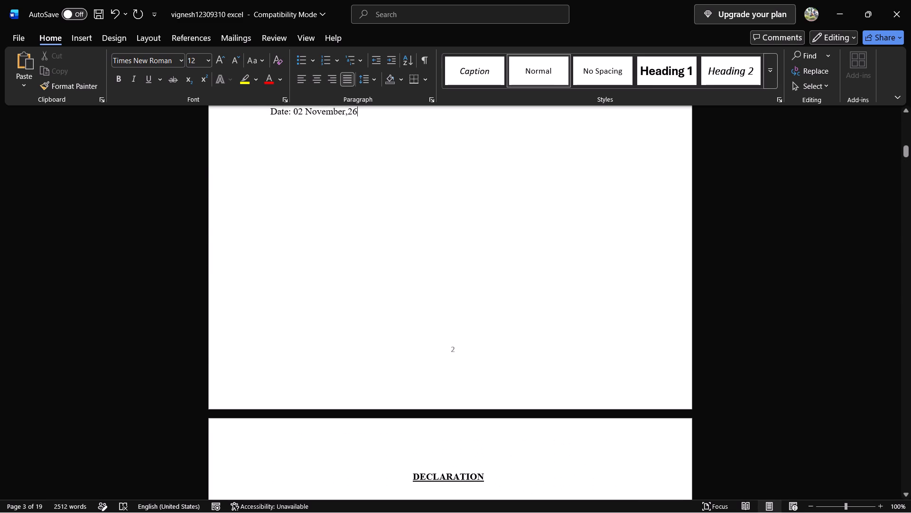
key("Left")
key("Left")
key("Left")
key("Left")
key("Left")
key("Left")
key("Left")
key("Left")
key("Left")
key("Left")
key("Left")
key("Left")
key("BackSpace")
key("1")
Copy the whole Acknowledgement section, from its heading to the end of the last paragraph.
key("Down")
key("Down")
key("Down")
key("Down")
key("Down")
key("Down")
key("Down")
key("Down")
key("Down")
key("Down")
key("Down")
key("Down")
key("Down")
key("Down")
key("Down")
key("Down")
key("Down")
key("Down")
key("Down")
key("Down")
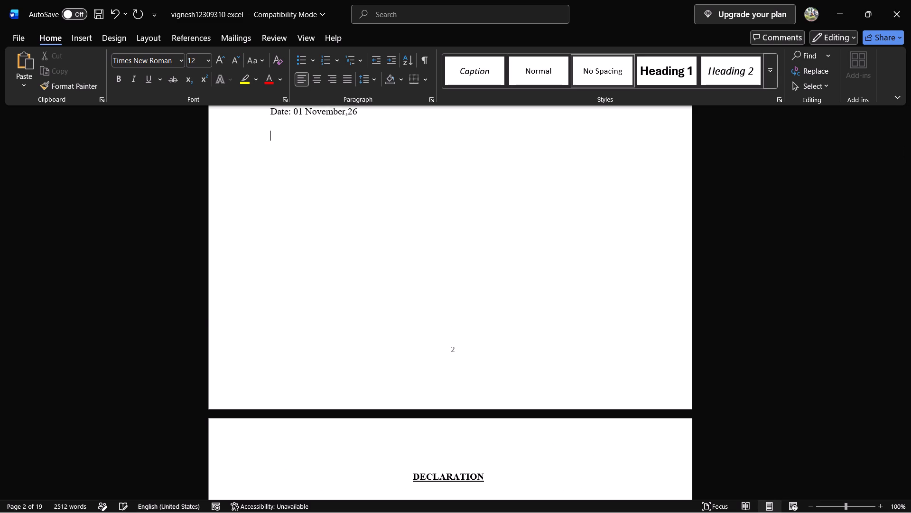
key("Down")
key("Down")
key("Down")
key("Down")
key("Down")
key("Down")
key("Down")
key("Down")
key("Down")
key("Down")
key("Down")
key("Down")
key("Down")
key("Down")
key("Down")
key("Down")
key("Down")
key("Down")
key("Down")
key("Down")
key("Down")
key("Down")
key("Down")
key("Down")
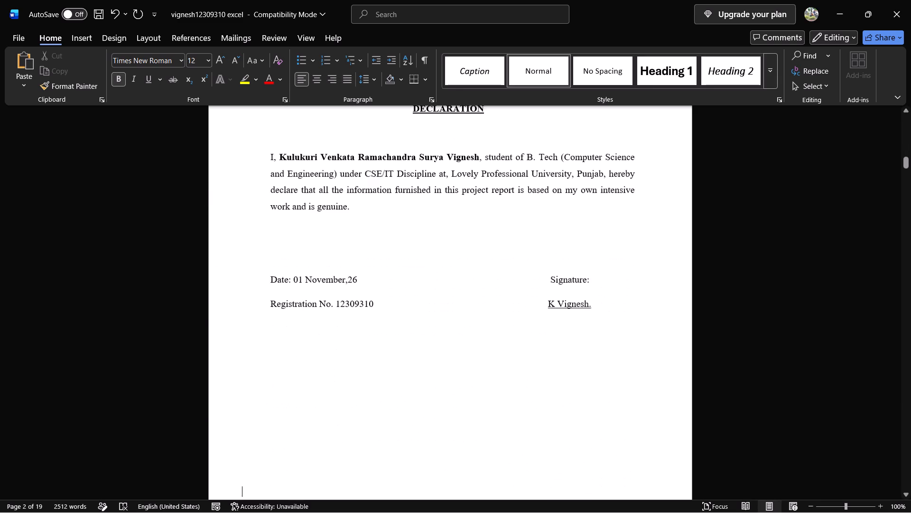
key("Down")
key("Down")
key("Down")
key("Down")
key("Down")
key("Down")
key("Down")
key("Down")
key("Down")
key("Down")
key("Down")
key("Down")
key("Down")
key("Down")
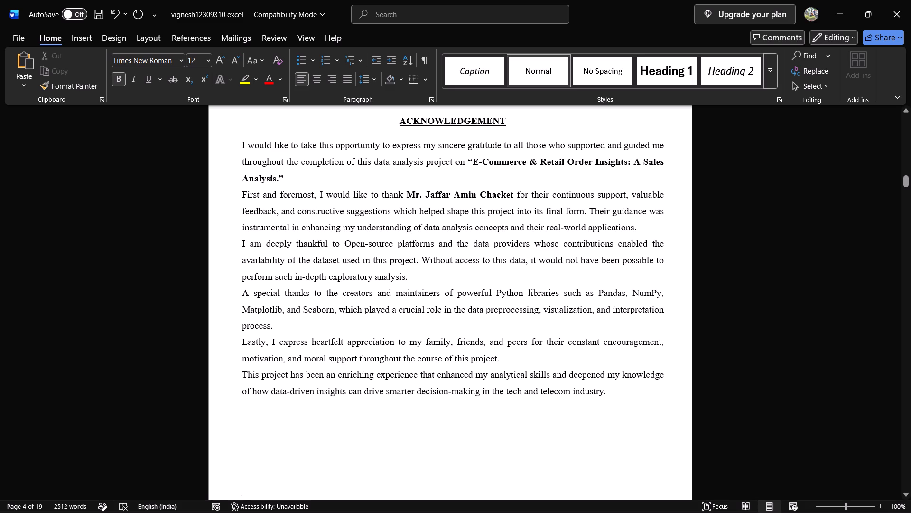
left_click_drag(611, 392, 232, 139)
left_click(232, 139)
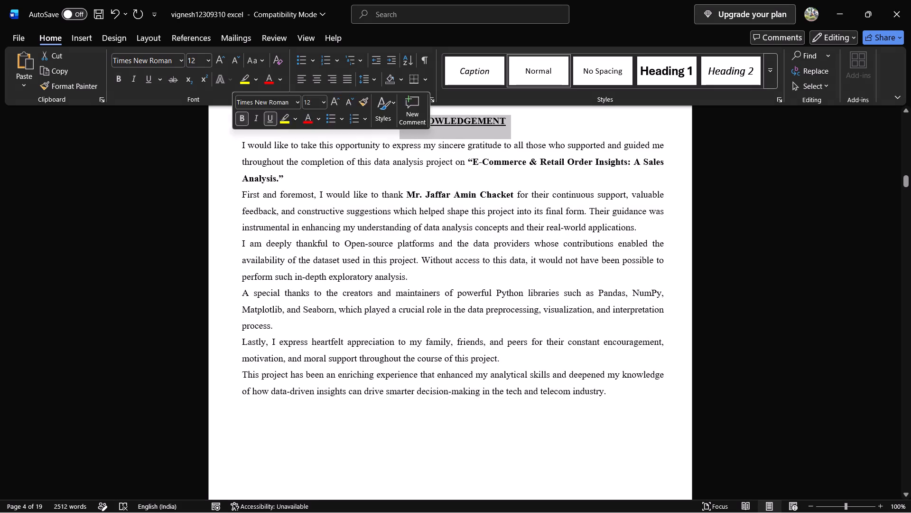
left_click(612, 389)
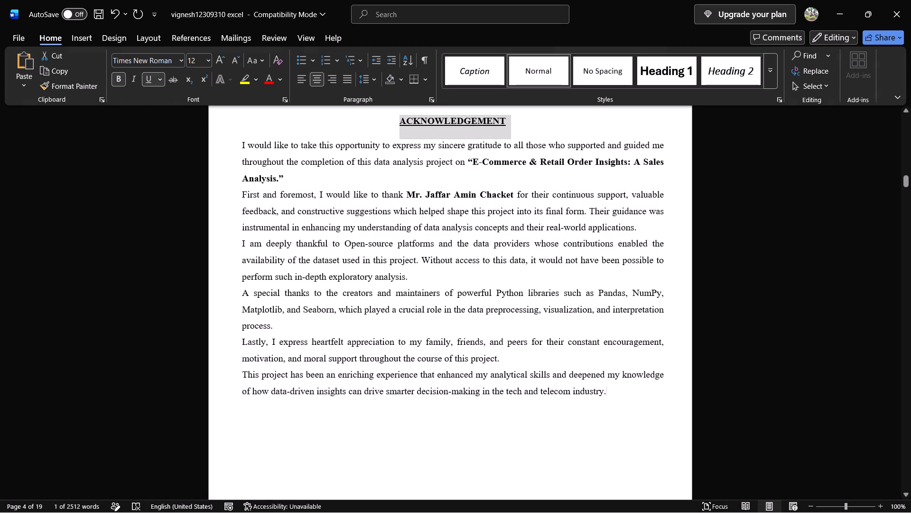
left_click_drag(612, 389, 239, 150)
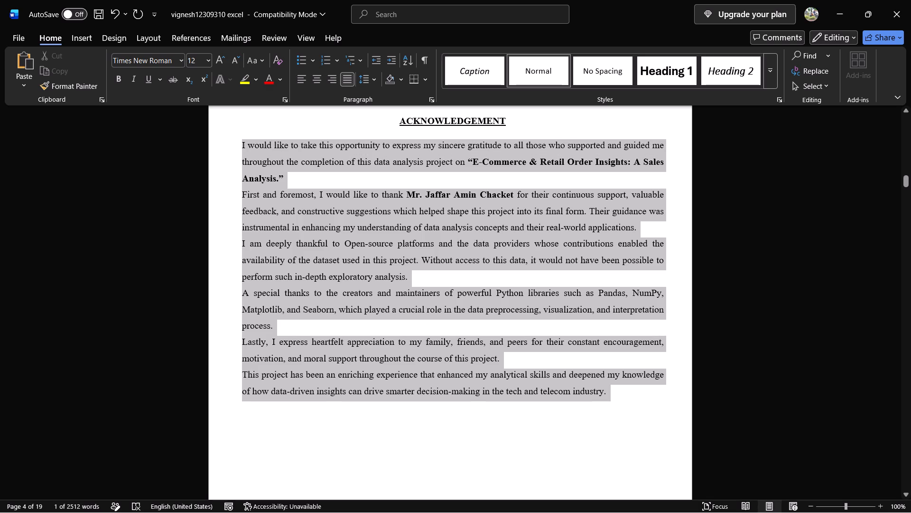
left_click_drag(239, 150, 239, 152)
left_click(239, 152)
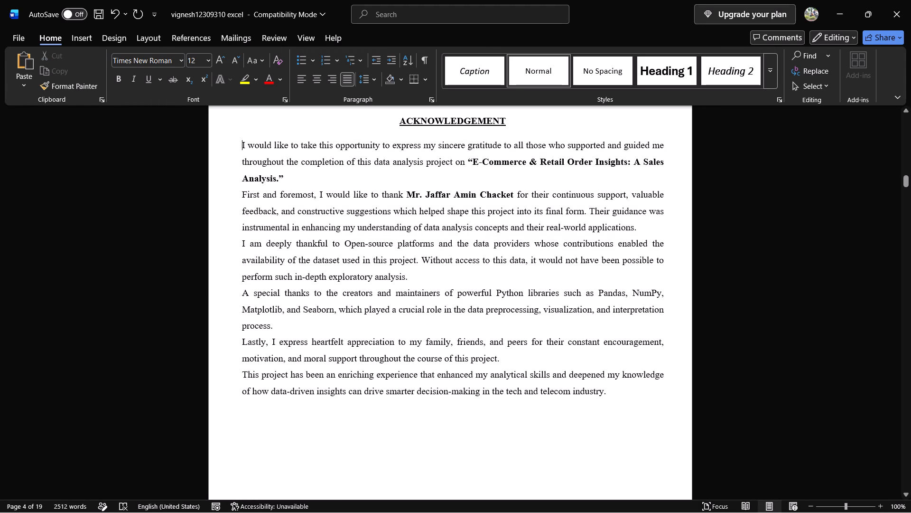
left_click_drag(610, 391, 395, 123)
key("ctrl+c")
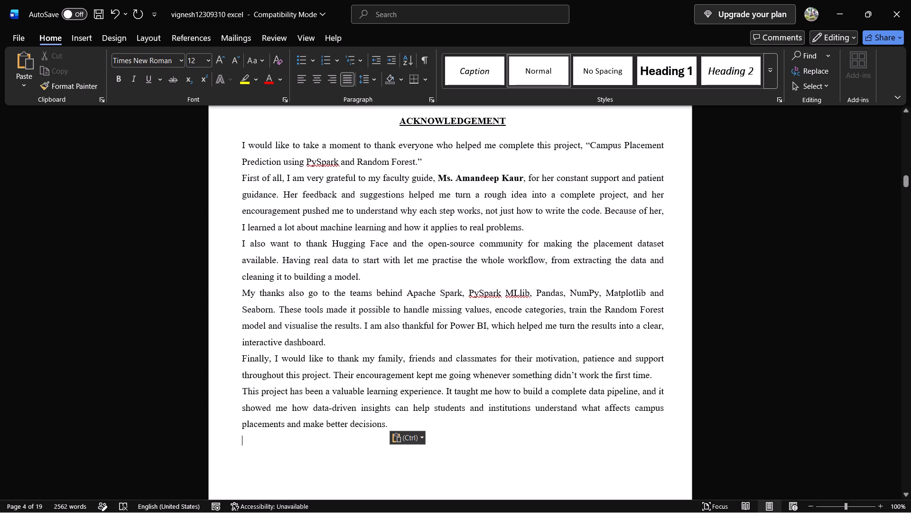
Go to the report's Table of Content page and check its listed headings and page numbers.
scroll(465, 318, "down", 1)
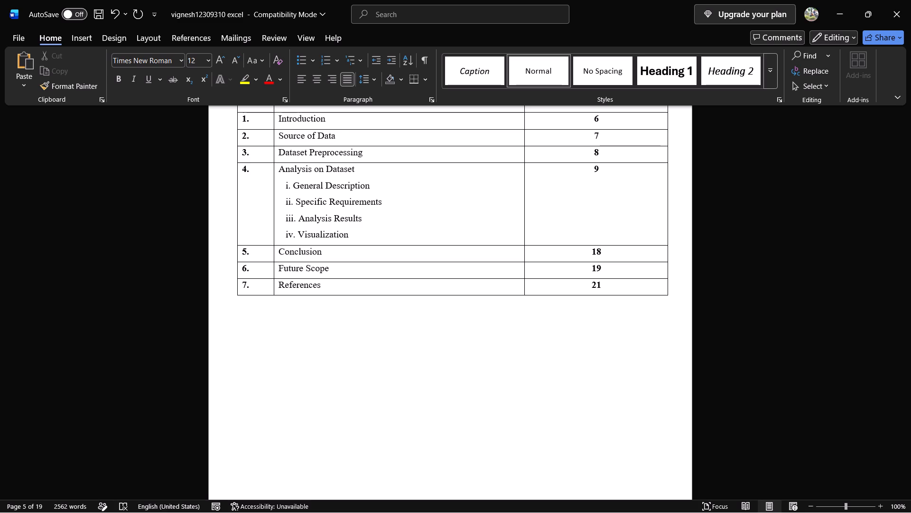
key("Up")
key("Up")
key("Up")
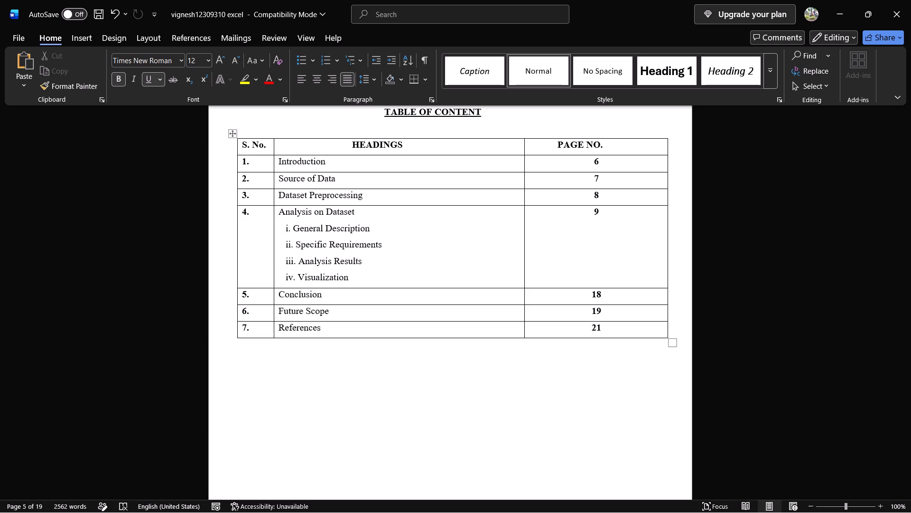
In the Word report's table of contents, replace the first heading, Introduction, with "Problem Statement".
left_click(350, 167)
key("BackSpace")
key("BackSpace")
key("BackSpace")
key("BackSpace")
key("BackSpace")
key("BackSpace")
key("BackSpace")
key("BackSpace")
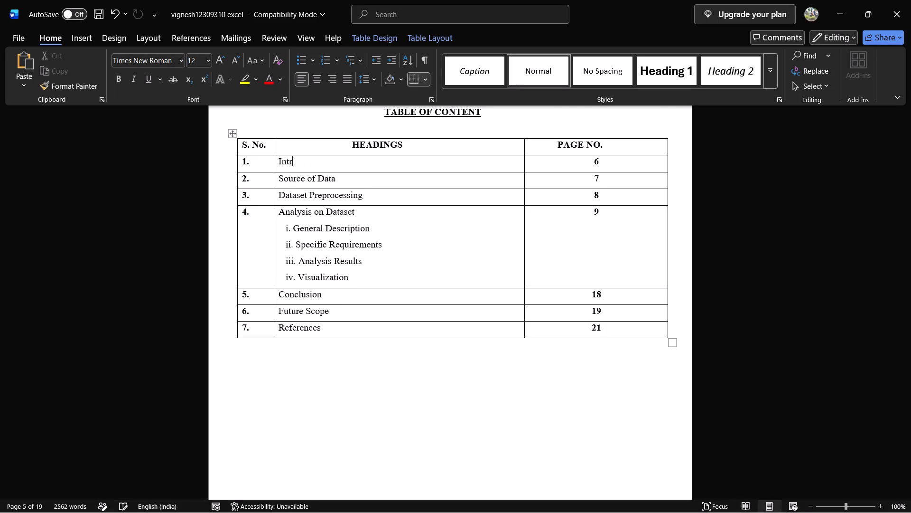
key("BackSpace")
key("BackSpace")
key("BackSpace")
key("BackSpace")
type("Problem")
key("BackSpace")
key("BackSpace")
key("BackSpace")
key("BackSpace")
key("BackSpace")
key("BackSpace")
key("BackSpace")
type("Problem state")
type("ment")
left_click(318, 161)
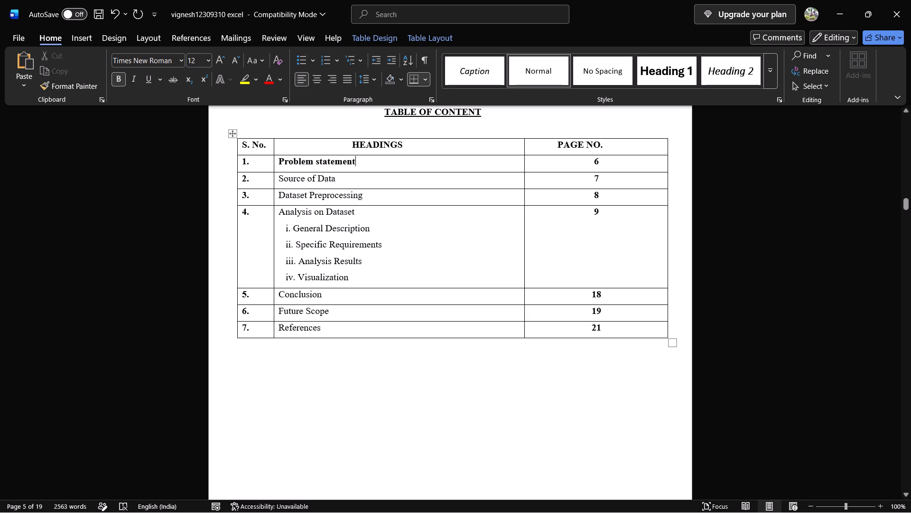
key("BackSpace")
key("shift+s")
Remove the bold formatting from the Problem Statement entry in the table of contents.
left_click_drag(357, 161, 288, 157)
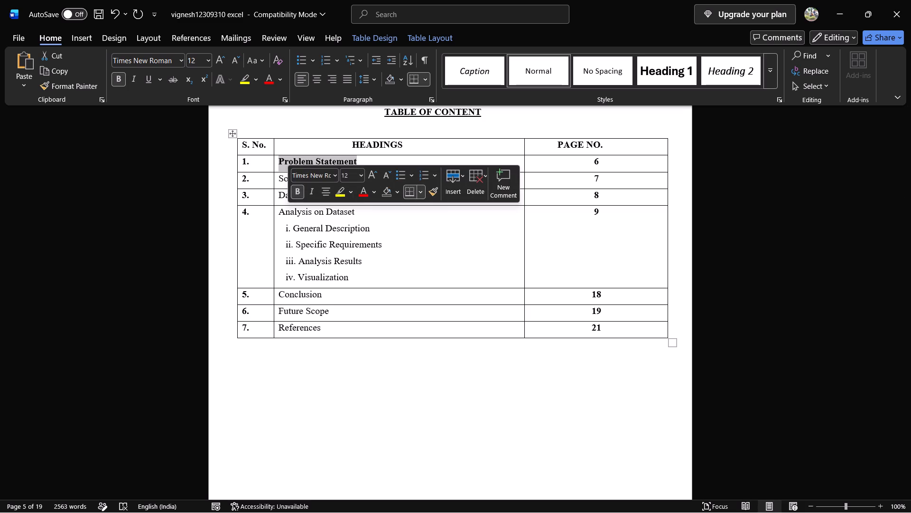
left_click(293, 189)
left_click(357, 265)
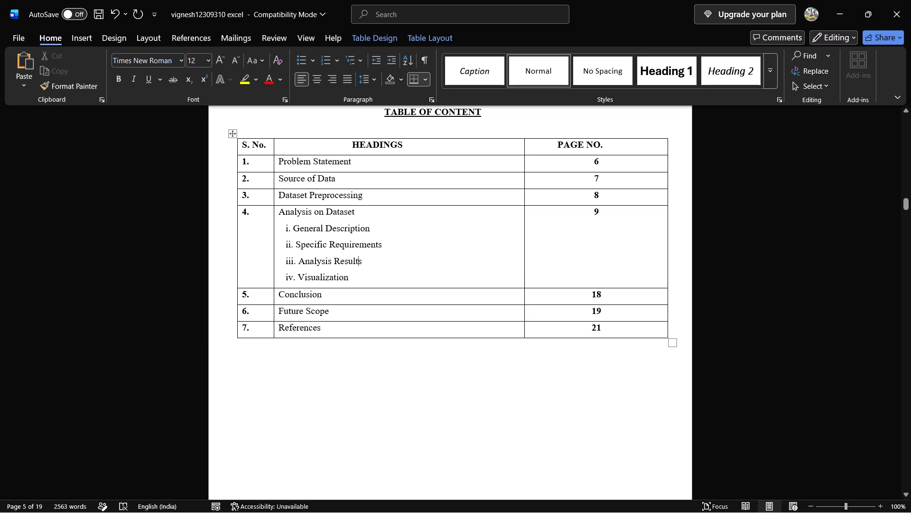
Replace the second table of contents heading, Source of Data, with "Objective of the project".
left_click(377, 178)
key("BackSpace")
key("BackSpace")
key("BackSpace")
key("BackSpace")
key("BackSpace")
key("BackSpace")
key("BackSpace")
key("BackSpace")
key("BackSpace")
key("BackSpace")
key("BackSpace")
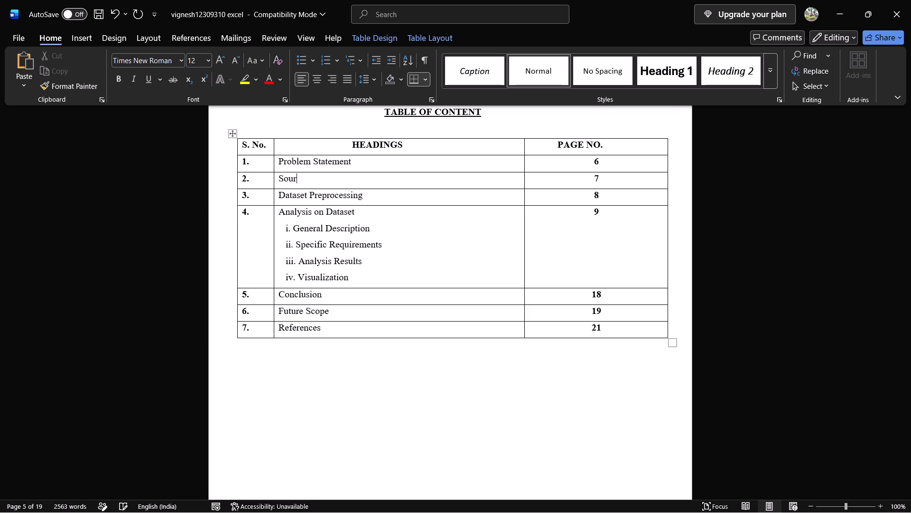
key("BackSpace")
key("BackSpace")
key("BackSpace")
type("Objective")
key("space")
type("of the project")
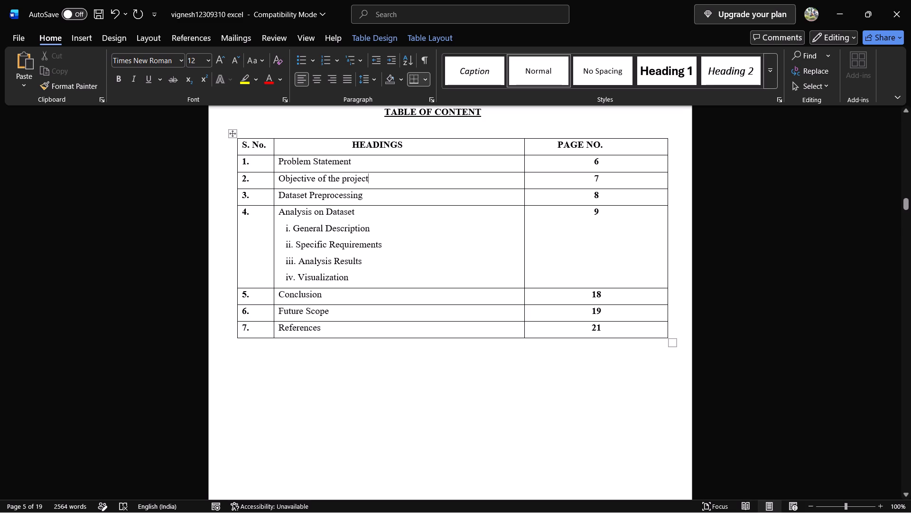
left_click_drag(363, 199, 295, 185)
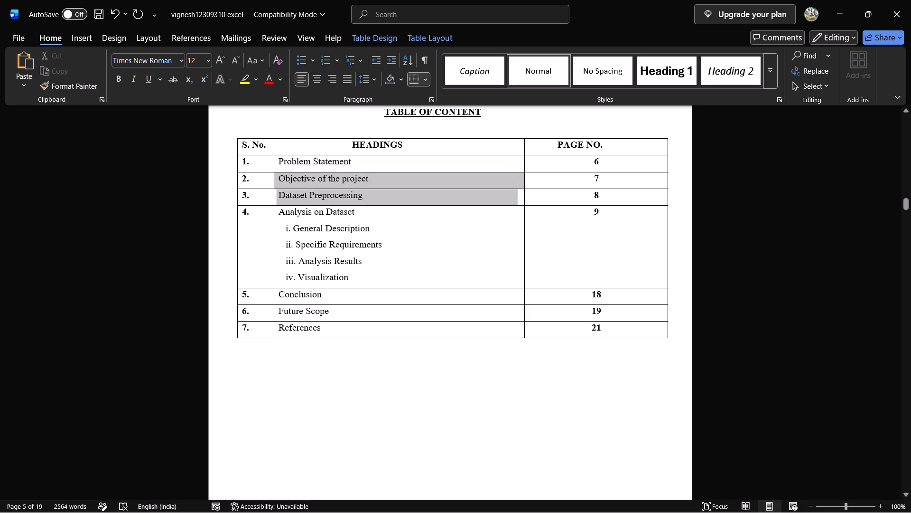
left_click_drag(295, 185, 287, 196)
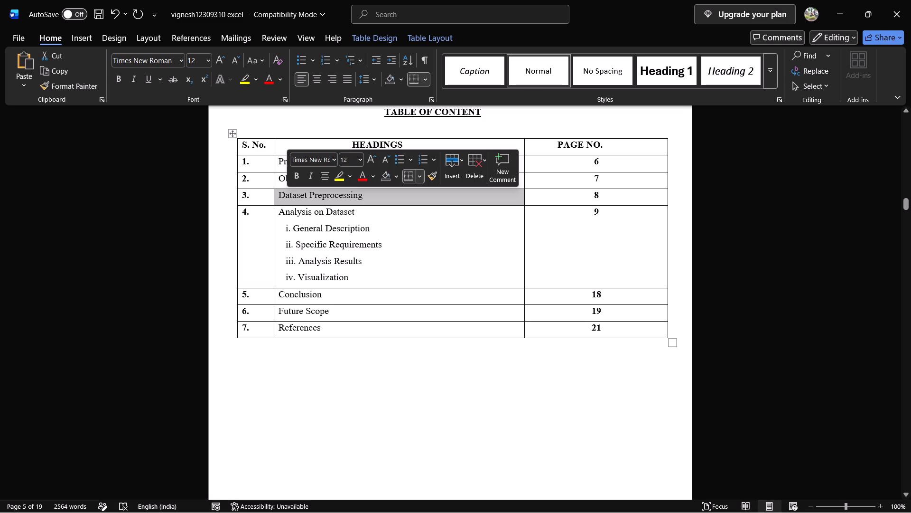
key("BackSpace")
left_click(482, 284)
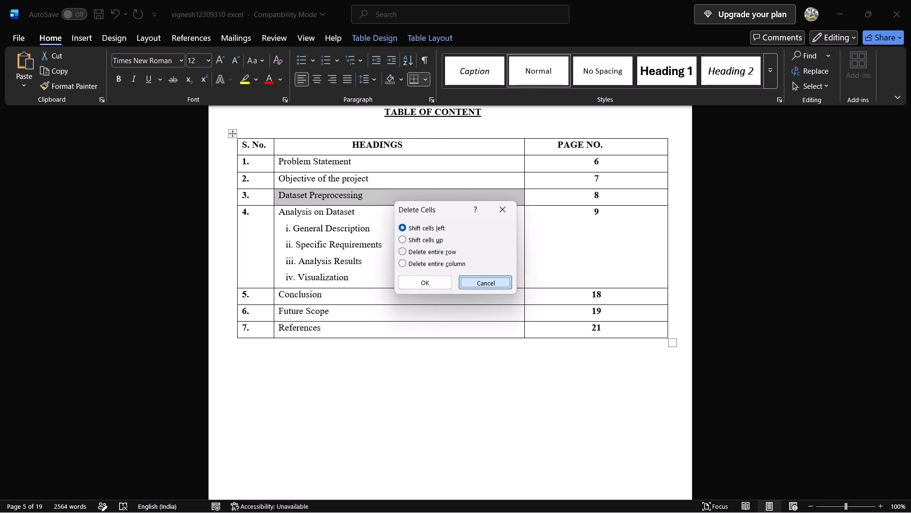
Erase the Dataset Preprocessing heading text from the third row of the table of contents.
left_click(385, 207)
left_click(366, 198)
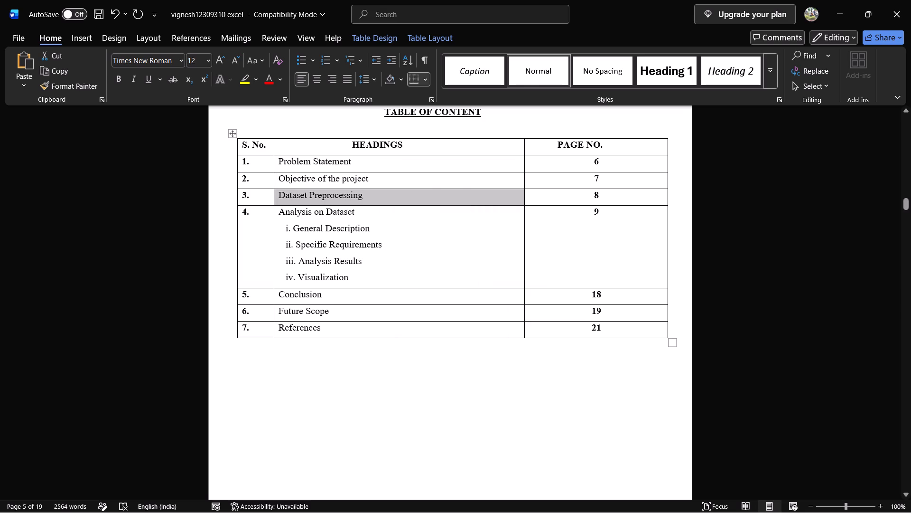
left_click(366, 198)
left_click_drag(366, 198, 339, 195)
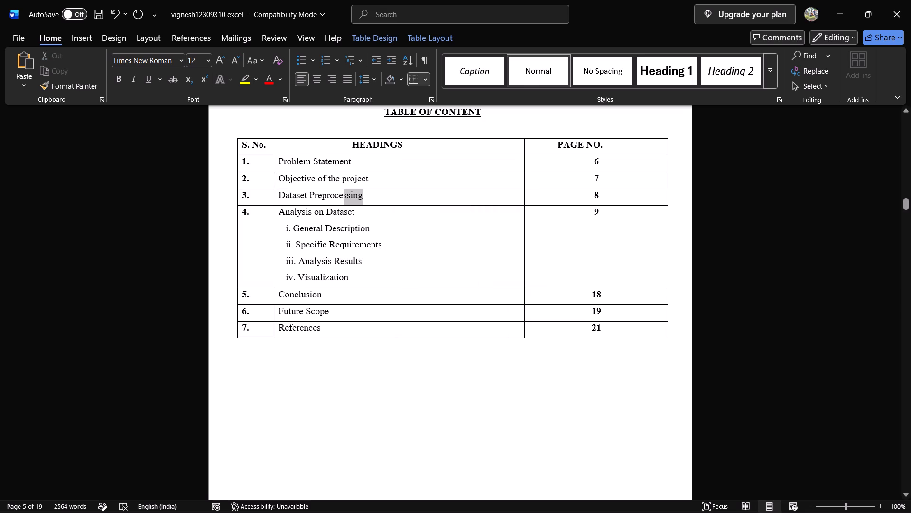
left_click_drag(339, 195, 289, 191)
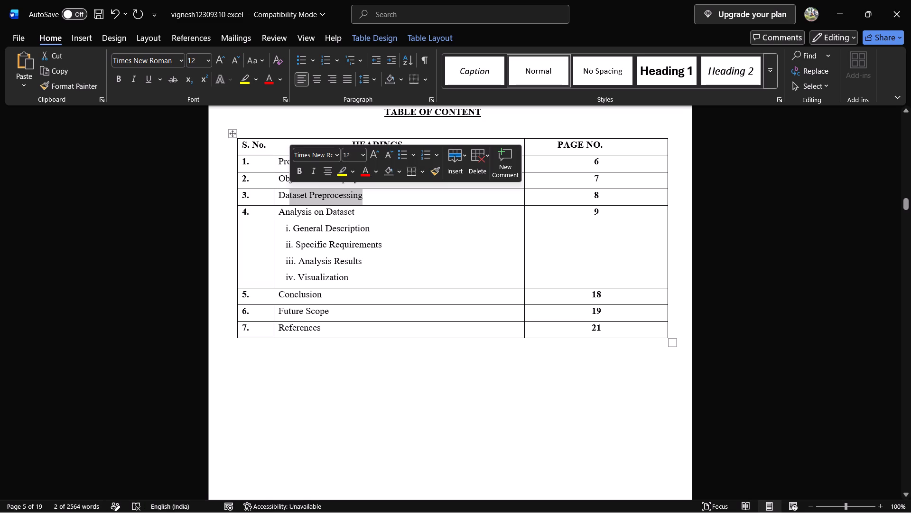
key("BackSpace")
key("BackSpace")
key("BackSpace")
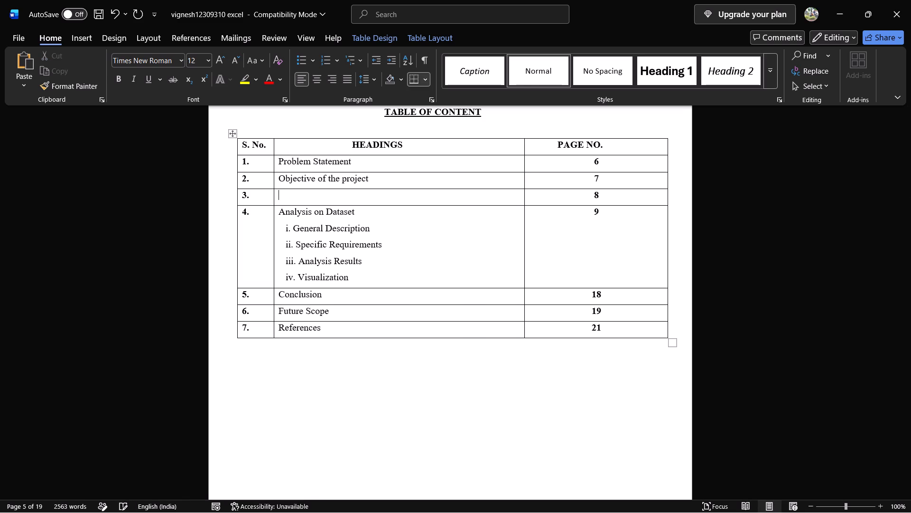
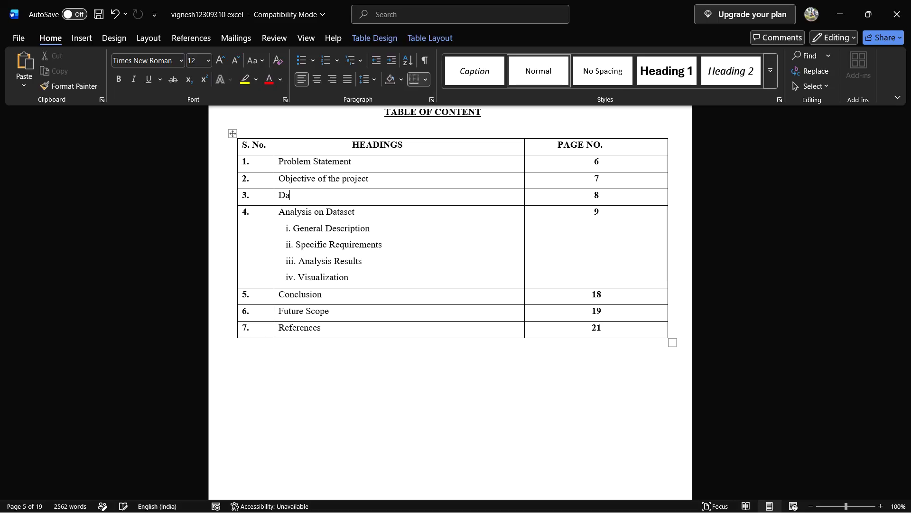
Complete the third table of contents heading as "Dataset Description", with a lowercase s in Dataset.
type("Set")
key("space")
type("Description")
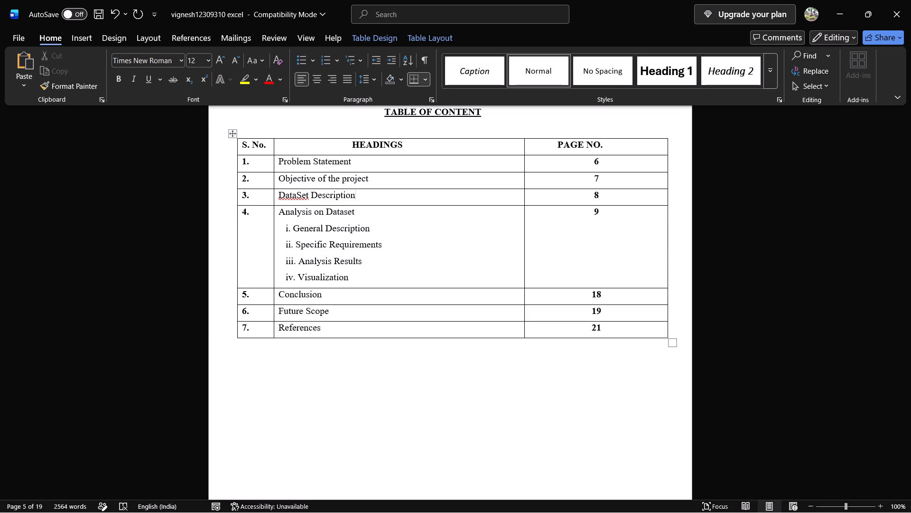
key("Left")
key("Left")
key("Left")
key("Left")
key("Left")
key("Left")
key("Left")
key("Left")
key("Left")
key("Left")
key("Left")
key("Left")
key("Left")
key("Left")
key("BackSpace")
key("s")
key("Return")
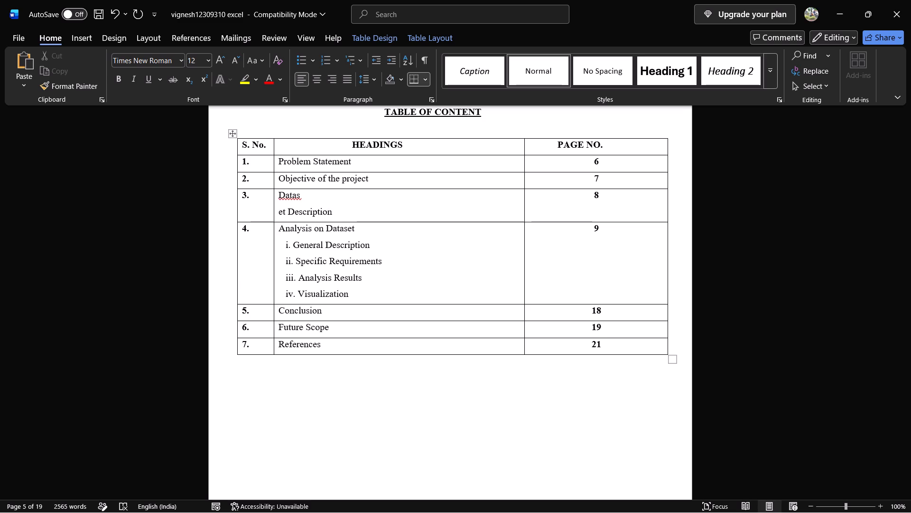
key("BackSpace")
Start a new line after the Dataset Description heading in the same table cell.
key("Right")
key("Right")
key("Right")
key("Right")
key("Right")
key("Right")
key("Right")
key("Right")
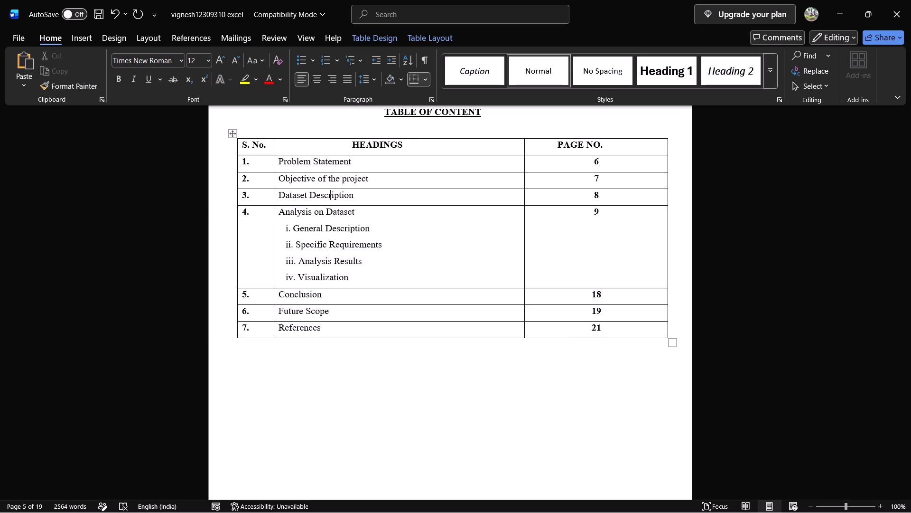
key("Right")
key("Right")
key("Right")
key("Right")
key("Right")
key("Right")
key("Return")
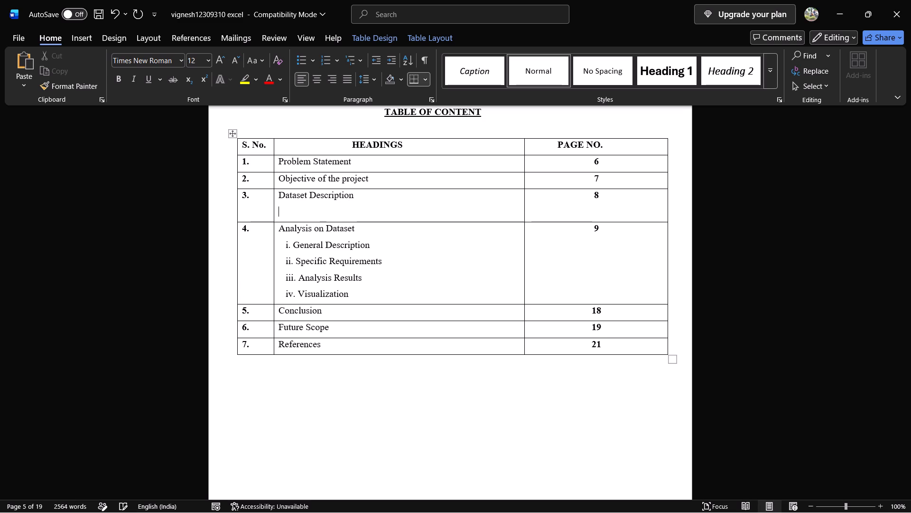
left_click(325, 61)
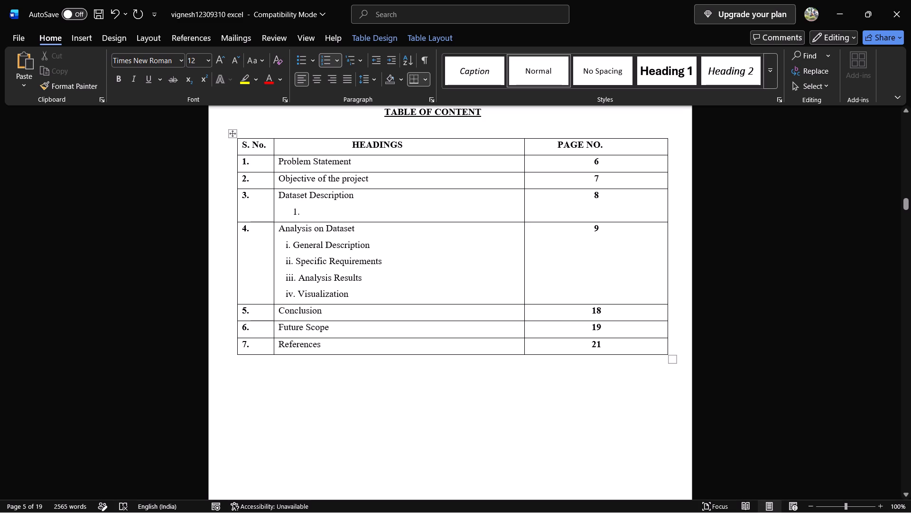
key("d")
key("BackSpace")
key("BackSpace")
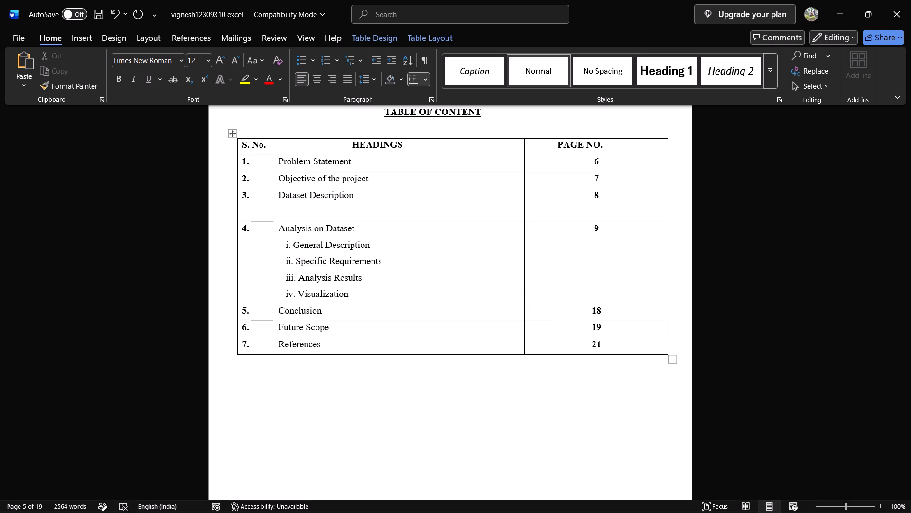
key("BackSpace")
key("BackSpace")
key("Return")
Enter "Dataset resource" on the new line below Dataset Description.
type("Data")
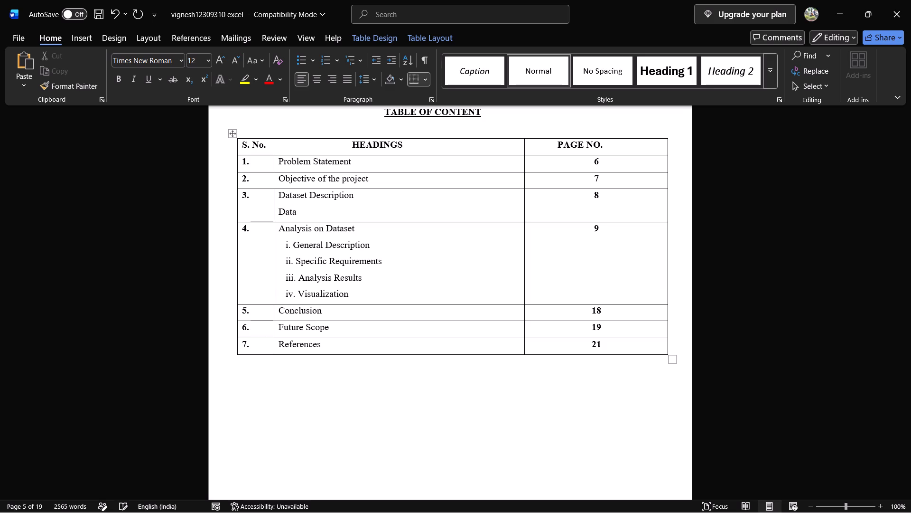
type("ser")
key("BackSpace")
type("t resourxe")
key("BackSpace")
key("BackSpace")
type("ce")
Format the Dataset resource line as a numbered sub-entry using lowercase Roman numerals (i.).
left_click_drag(345, 213, 286, 212)
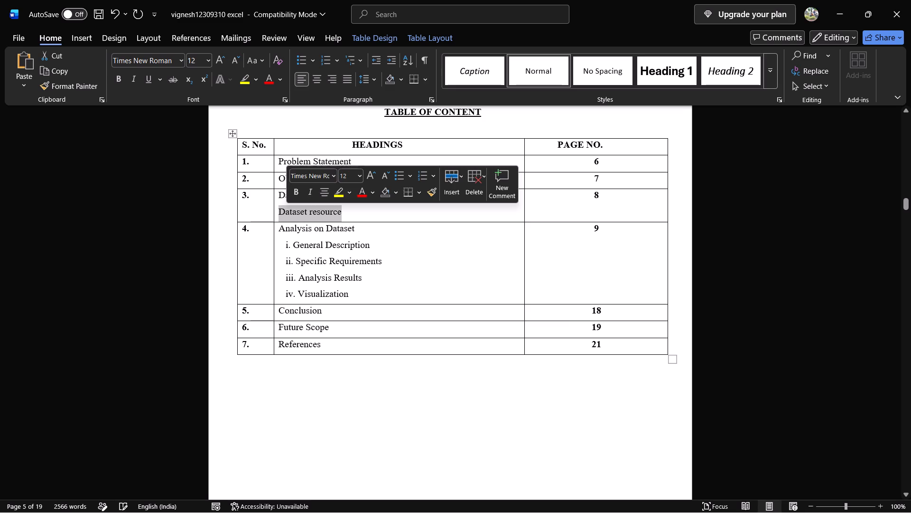
left_click(395, 172)
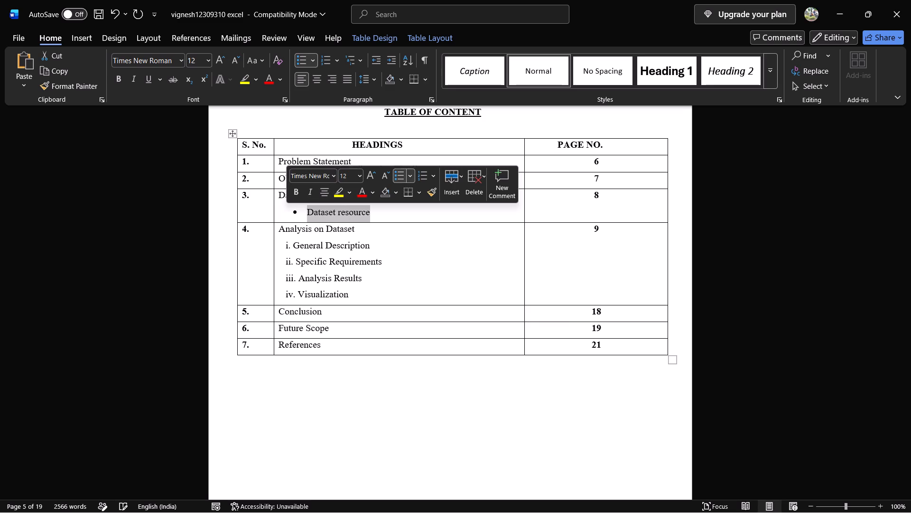
left_click(410, 174)
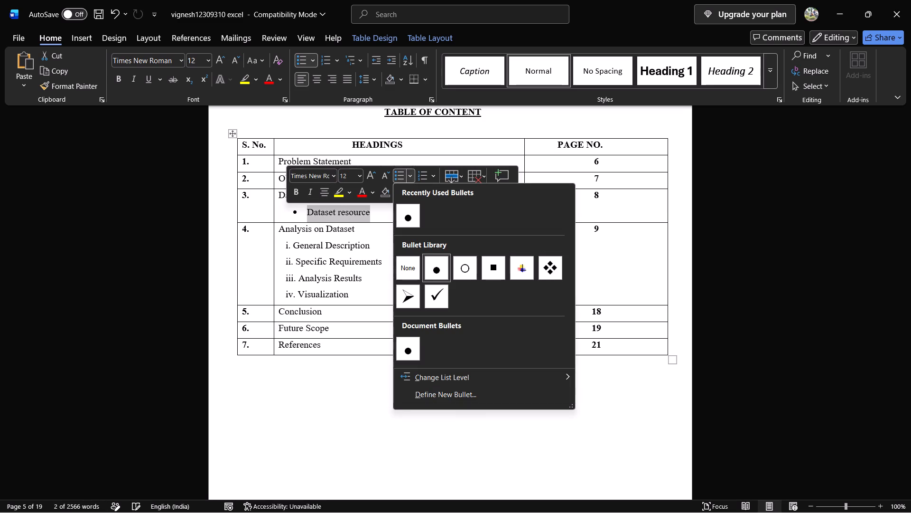
left_click(433, 174)
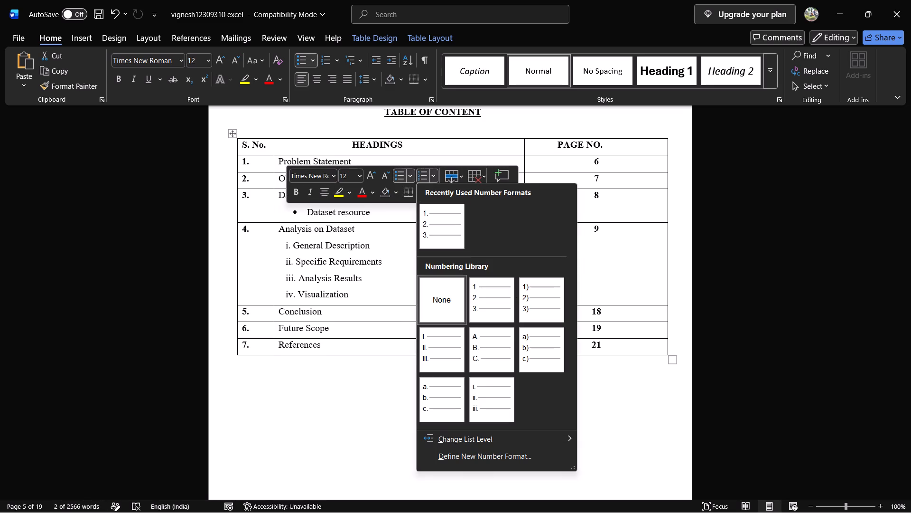
left_click(434, 349)
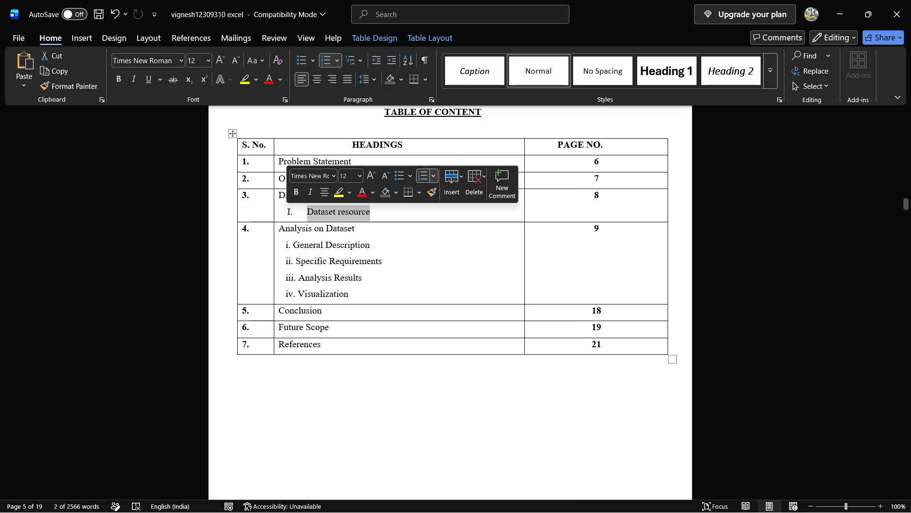
left_click(436, 176)
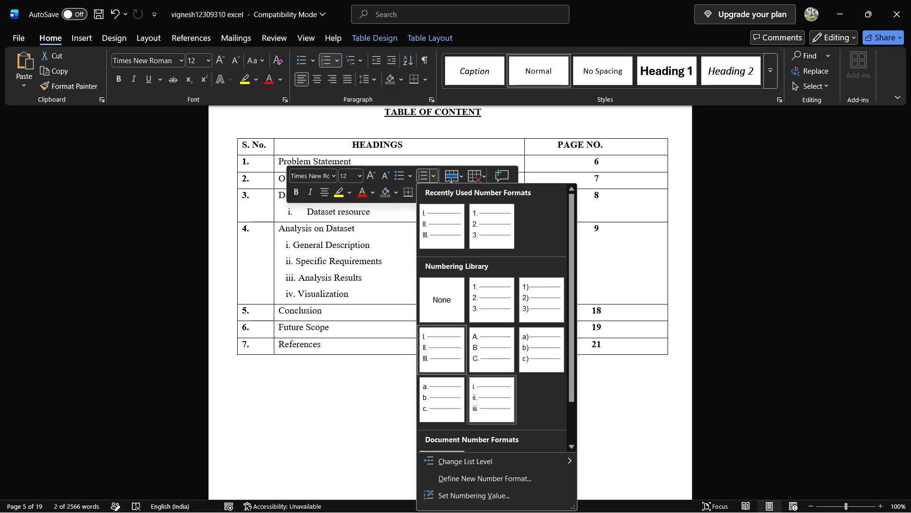
left_click(486, 383)
left_click(402, 216)
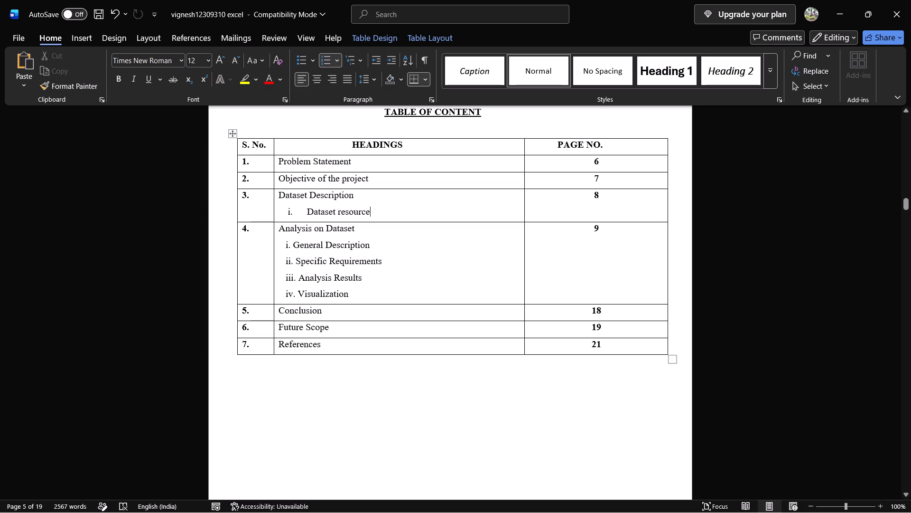
Replace the fourth heading, Analysis on Dataset, and all its sub-entries with "Tools And Technology used".
left_click_drag(356, 297, 294, 233)
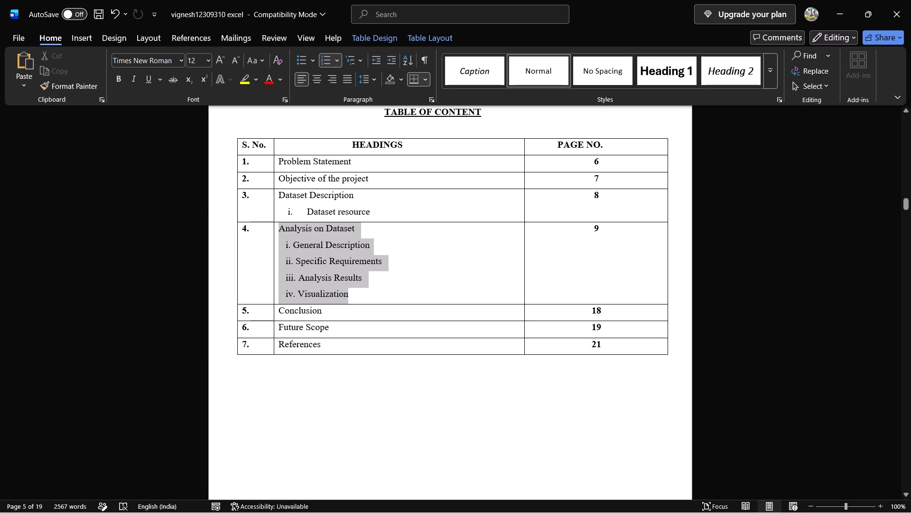
key("BackSpace")
type("Toll")
key("BackSpace")
key("BackSpace")
type("ols")
key("space")
type("And")
key("space")
type("Technology used")
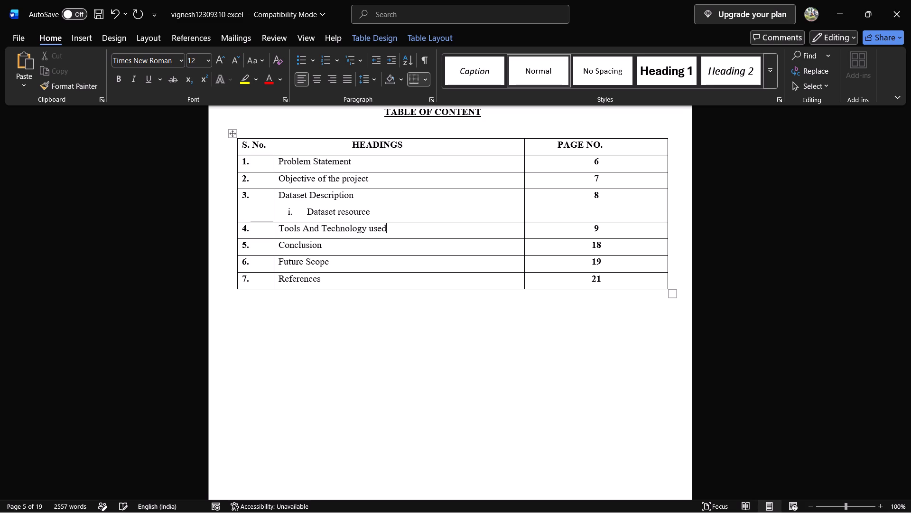
Correct the capitalization of the fourth heading to read "Tools and Technology Used".
left_click(311, 228)
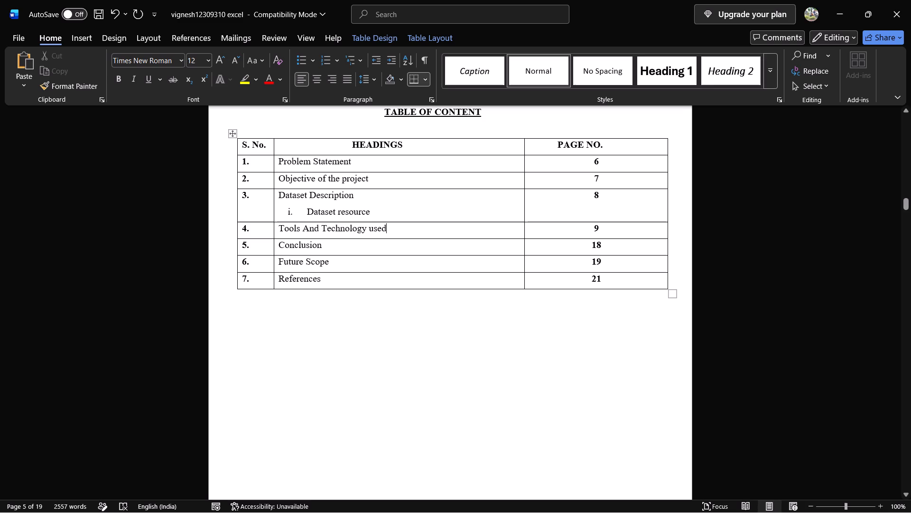
key("BackSpace")
key("a")
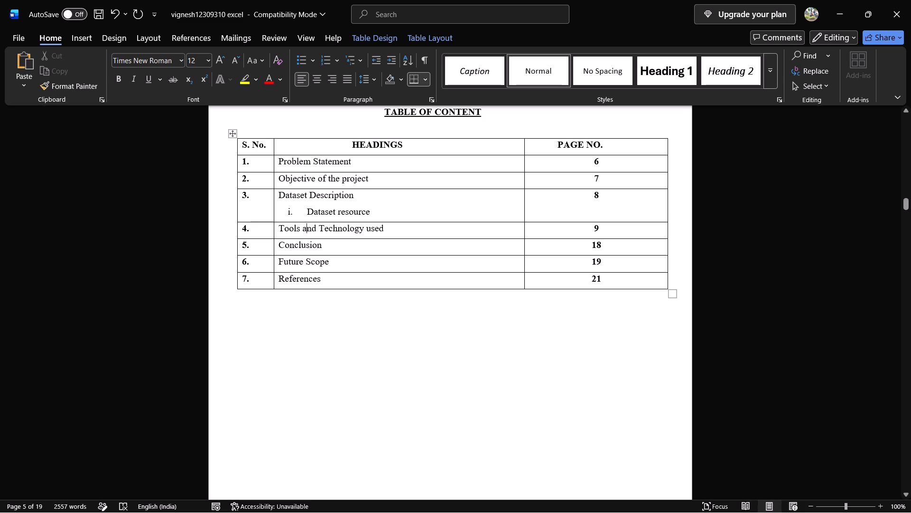
left_click(370, 228)
key("BackSpace")
key("shift+u")
Replace the fifth table of contents heading, Conclusion, with "Implementation and Methodology".
left_click(335, 244)
key("BackSpace")
key("BackSpace")
key("BackSpace")
key("BackSpace")
key("BackSpace")
key("BackSpace")
key("BackSpace")
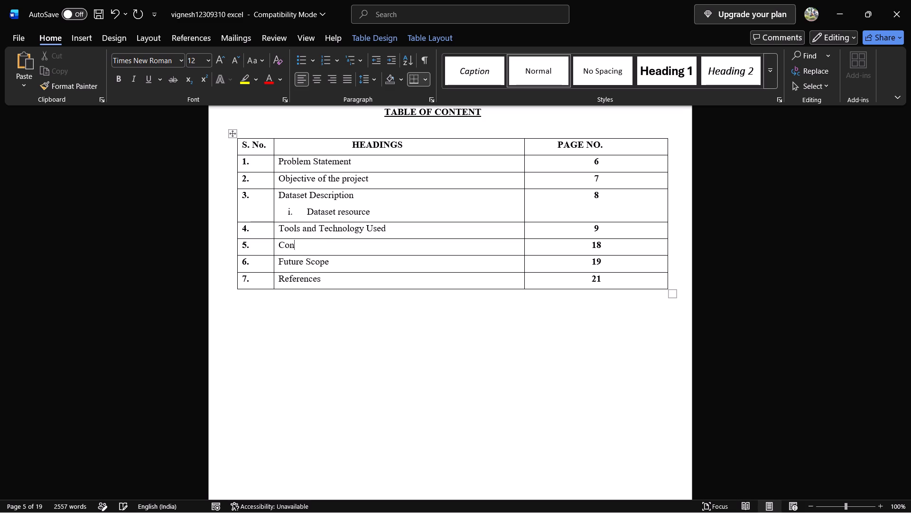
key("BackSpace")
key("BackSpace")
key("BackSpace")
type("Implementation and Metho")
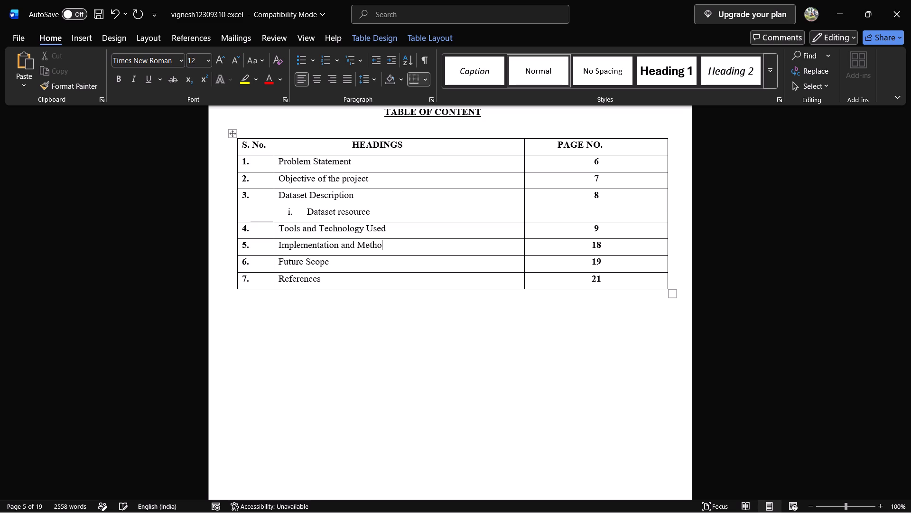
type("dology")
Replace the sixth table of contents heading, Future Scope, with "Complete Code".
left_click(336, 262)
key("BackSpace")
key("BackSpace")
key("BackSpace")
key("BackSpace")
key("BackSpace")
key("BackSpace")
key("BackSpace")
key("BackSpace")
key("BackSpace")
key("BackSpace")
key("BackSpace")
key("BackSpace")
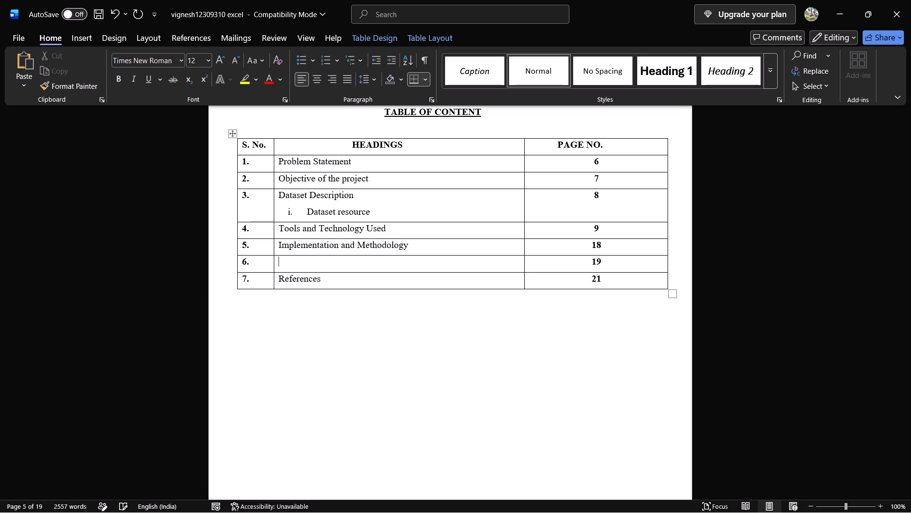
type("Complete")
key("space")
type("Code")
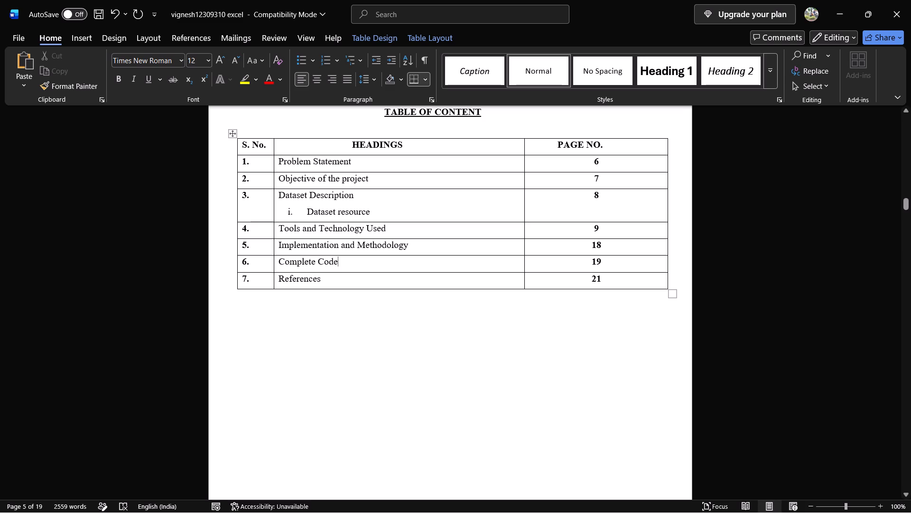
Replace the seventh table of contents heading, References, with "Execution Screenshots".
left_click(327, 277)
key("BackSpace")
key("BackSpace")
key("BackSpace")
key("BackSpace")
key("BackSpace")
key("BackSpace")
key("BackSpace")
key("BackSpace")
key("BackSpace")
key("BackSpace")
key("BackSpace")
type("Exe")
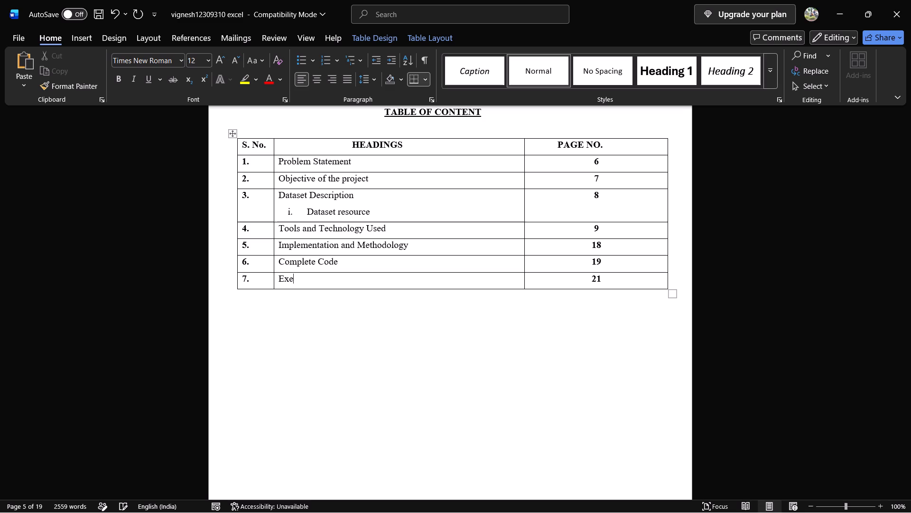
type("cution")
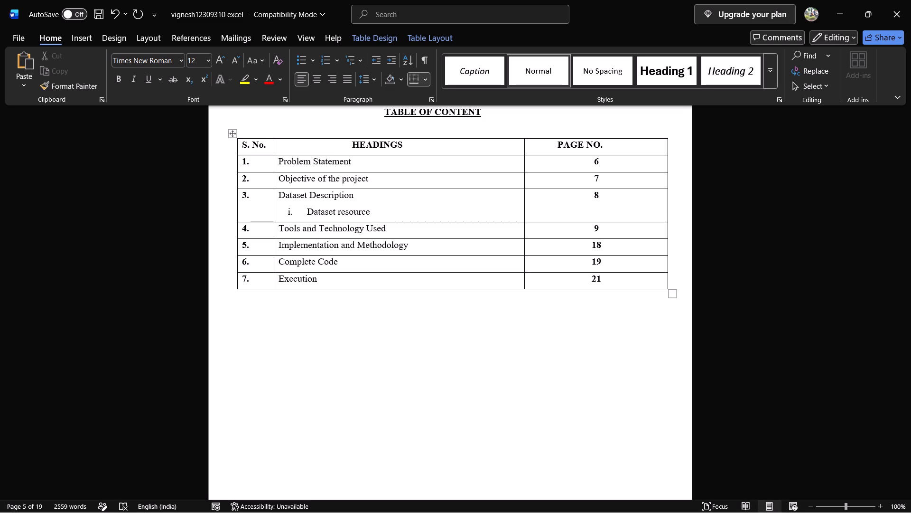
key("space")
type("Screenshots")
Insert an empty row above the Execution Screenshots row in the table of contents.
left_click(668, 288)
left_click(374, 29)
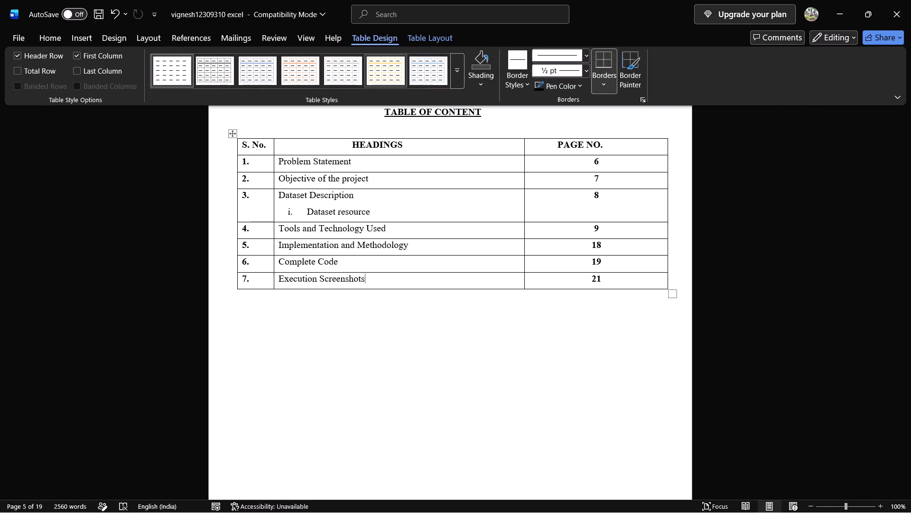
left_click(605, 83)
left_click(433, 39)
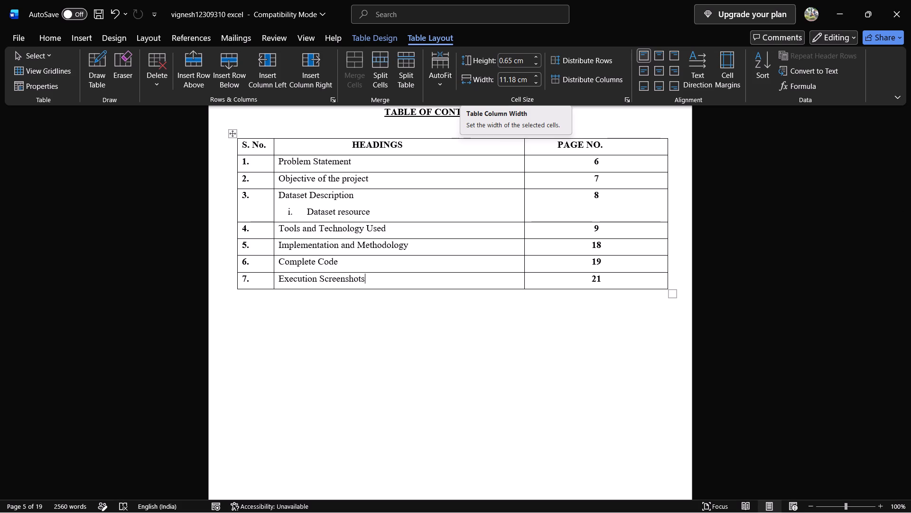
left_click(192, 87)
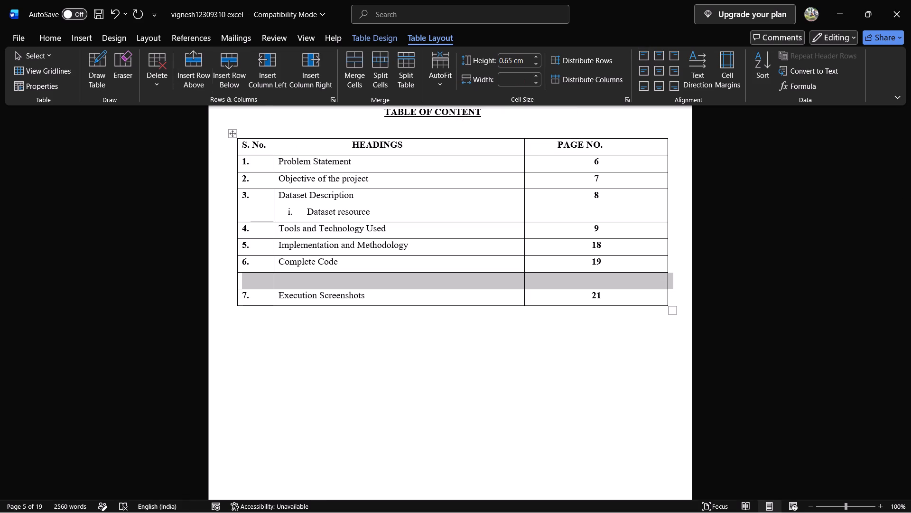
key("Delete")
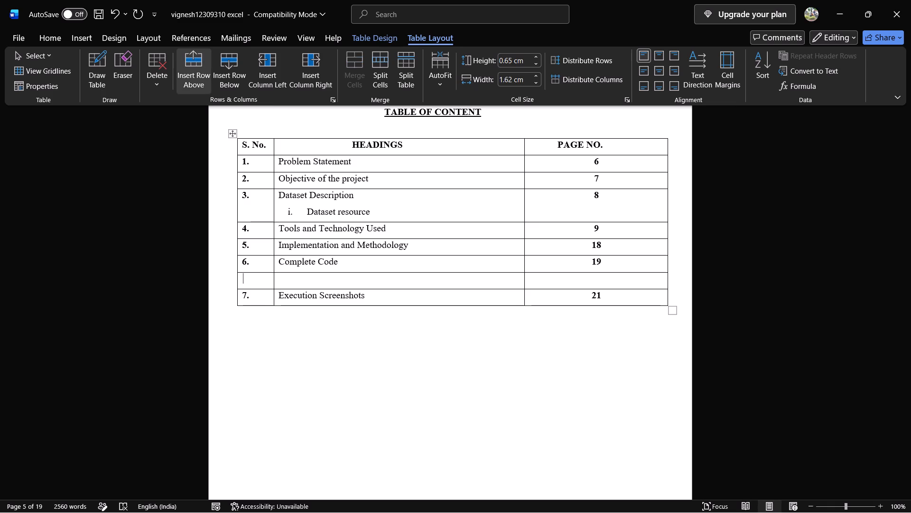
key("Delete")
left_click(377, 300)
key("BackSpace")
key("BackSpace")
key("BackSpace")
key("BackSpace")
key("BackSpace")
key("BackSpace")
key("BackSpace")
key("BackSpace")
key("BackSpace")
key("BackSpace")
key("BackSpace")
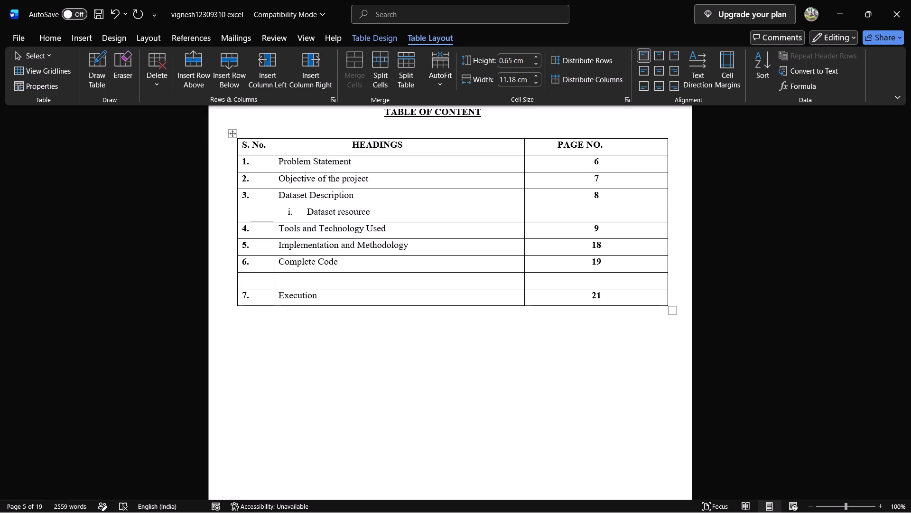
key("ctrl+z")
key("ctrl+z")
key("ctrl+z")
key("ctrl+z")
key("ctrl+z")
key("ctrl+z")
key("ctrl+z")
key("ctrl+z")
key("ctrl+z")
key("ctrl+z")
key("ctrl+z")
Copy the "Execution Screenshots" heading into the empty row and number that row "7.".
left_click_drag(377, 300, 311, 298, "ctrl")
key("ctrl+c")
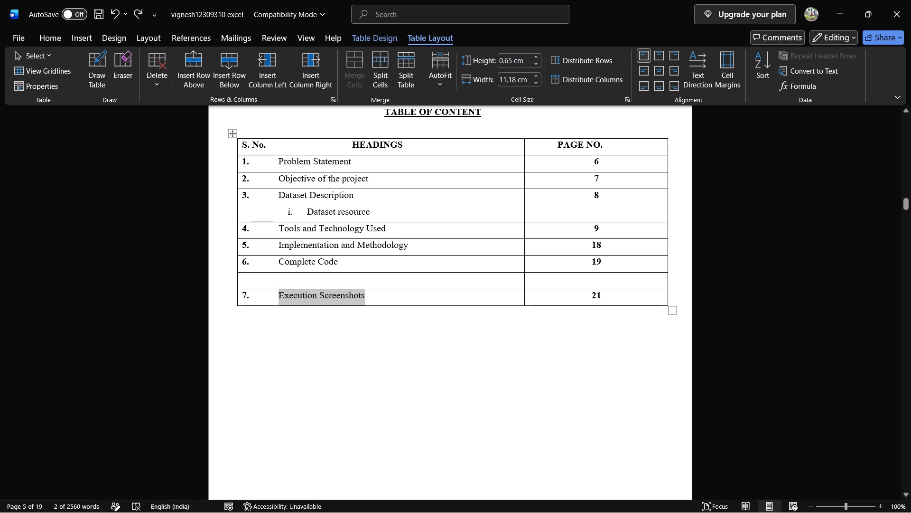
left_click(292, 282)
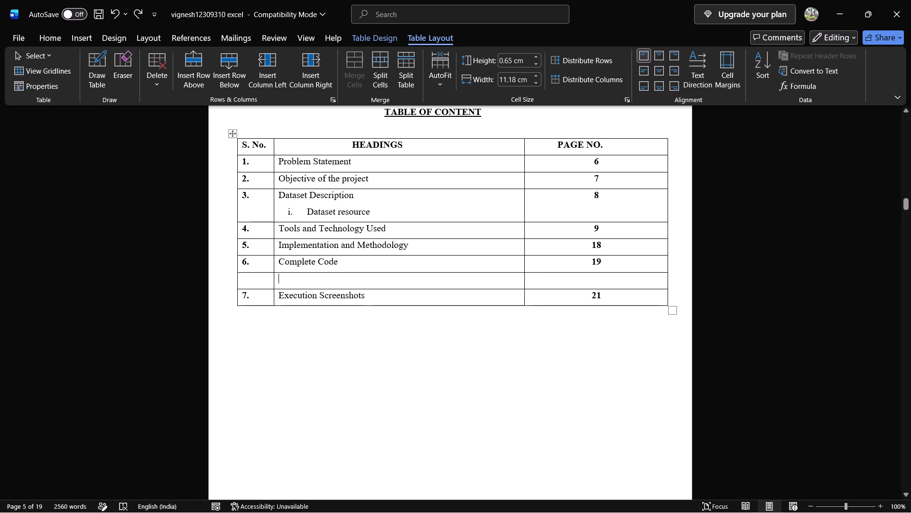
key("ctrl+v")
left_click(243, 277)
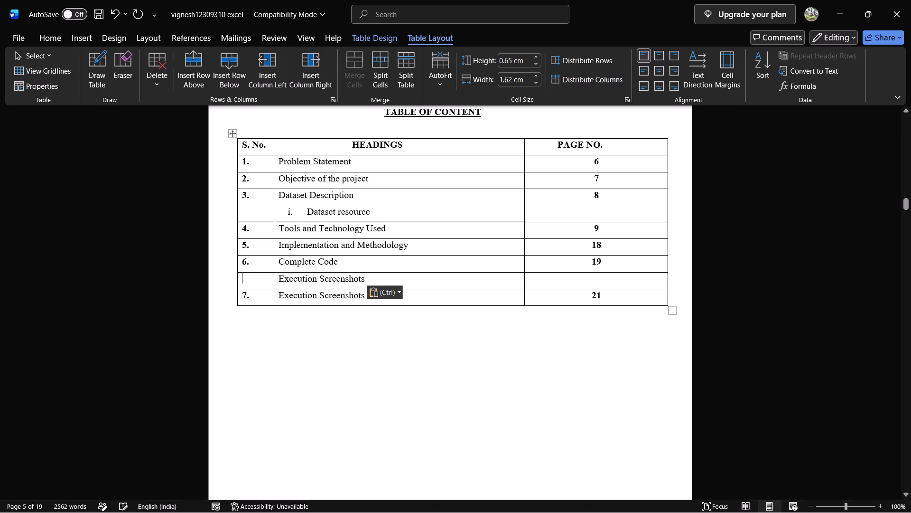
type("7.")
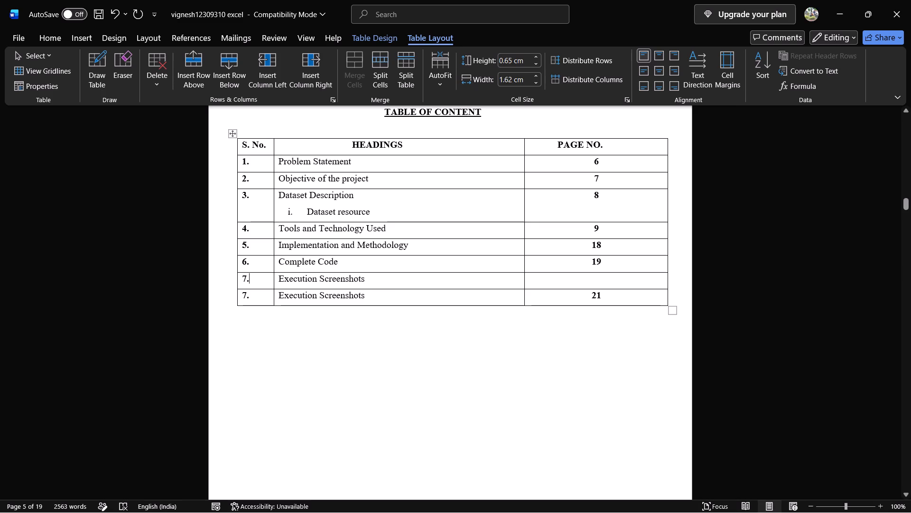
Renumber the last row of the table of contents as "8.".
left_click(255, 294)
key("BackSpace")
key("BackSpace")
type("8.")
Replace the heading in row 8 with "Output/Result Screenshots".
left_click(368, 303)
key("BackSpace")
key("BackSpace")
key("BackSpace")
key("BackSpace")
key("BackSpace")
key("BackSpace")
key("BackSpace")
key("BackSpace")
key("BackSpace")
key("BackSpace")
key("BackSpace")
key("BackSpace")
key("BackSpace")
key("BackSpace")
key("BackSpace")
key("BackSpace")
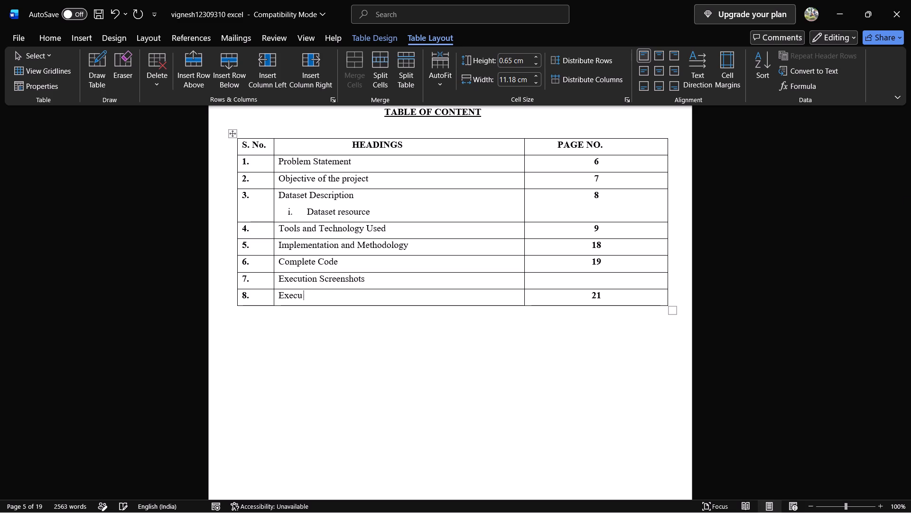
key("BackSpace")
key("BackSpace")
key("BackSpace")
key("BackSpace")
key("BackSpace")
type("Output")
key("period")
key("BackSpace")
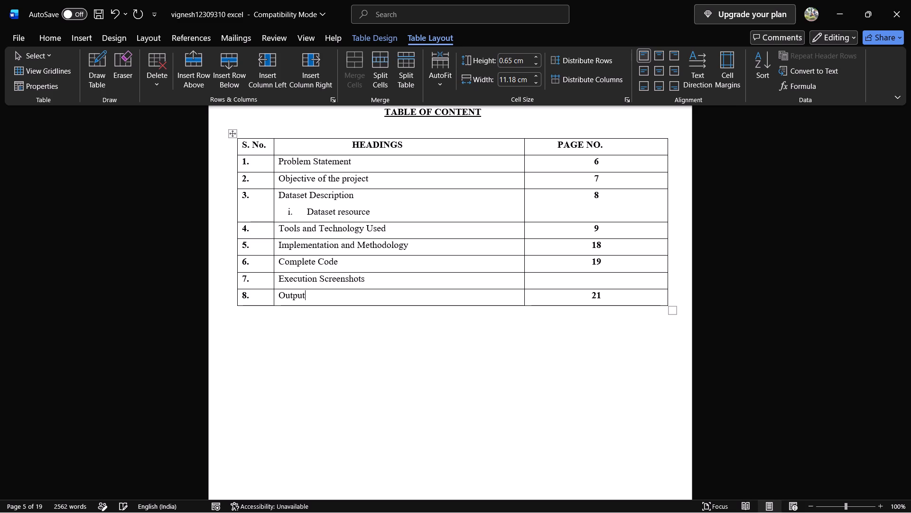
key("slash")
type("Result Screenshots")
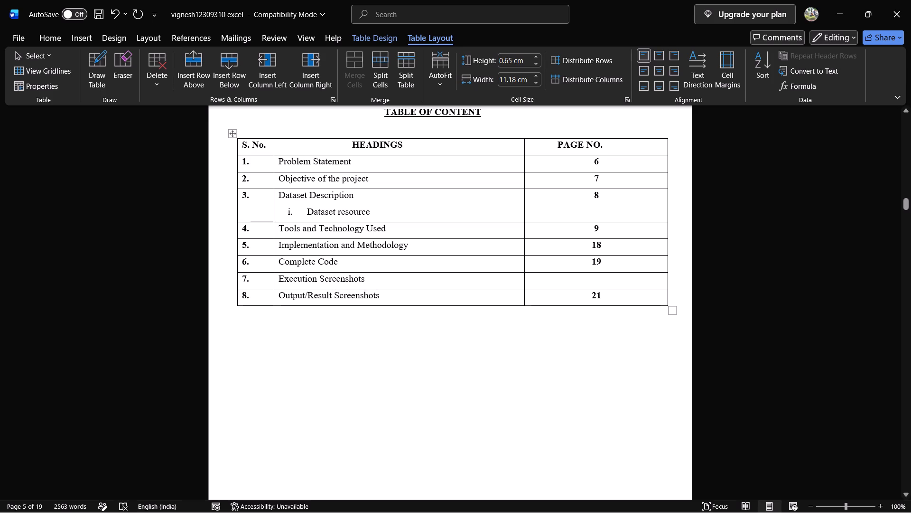
Add a row below row 8, numbered "9." with the heading "Result Analysis".
left_click(229, 69)
left_click(262, 310)
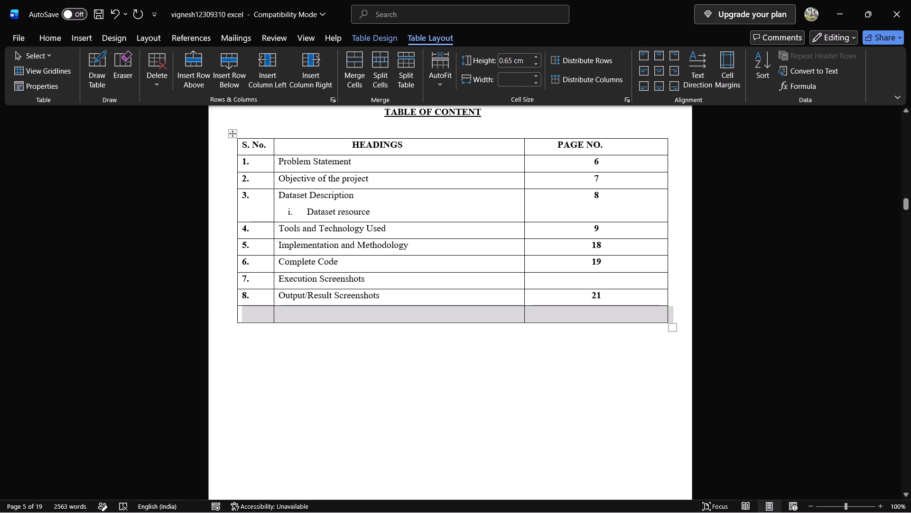
type("9.")
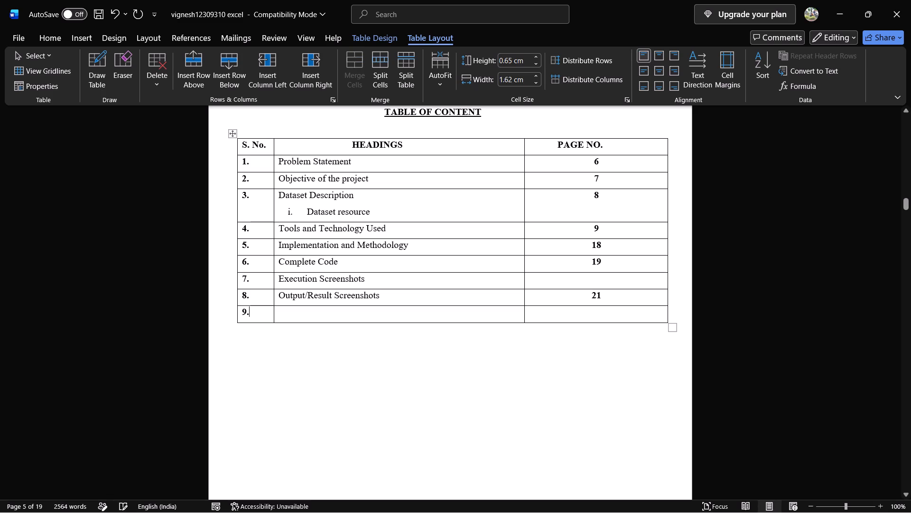
left_click(302, 312)
type("Result")
key("space")
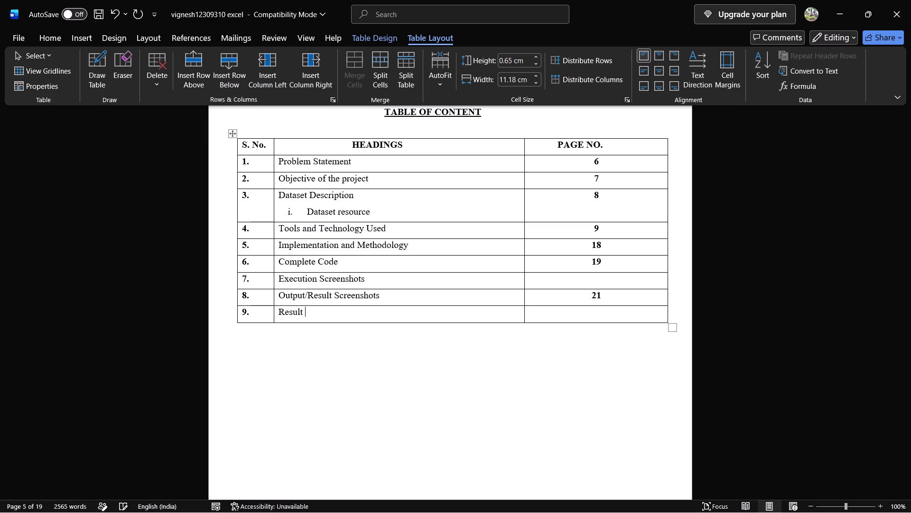
type("Analysis")
Add a row below Result Analysis, numbered "10." with the heading "Conclusion".
left_click(585, 313)
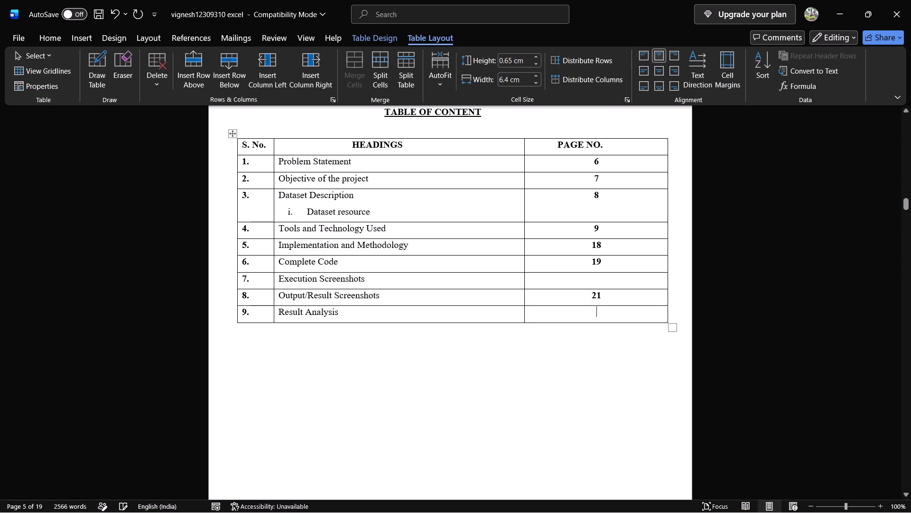
left_click(231, 77)
left_click(251, 336)
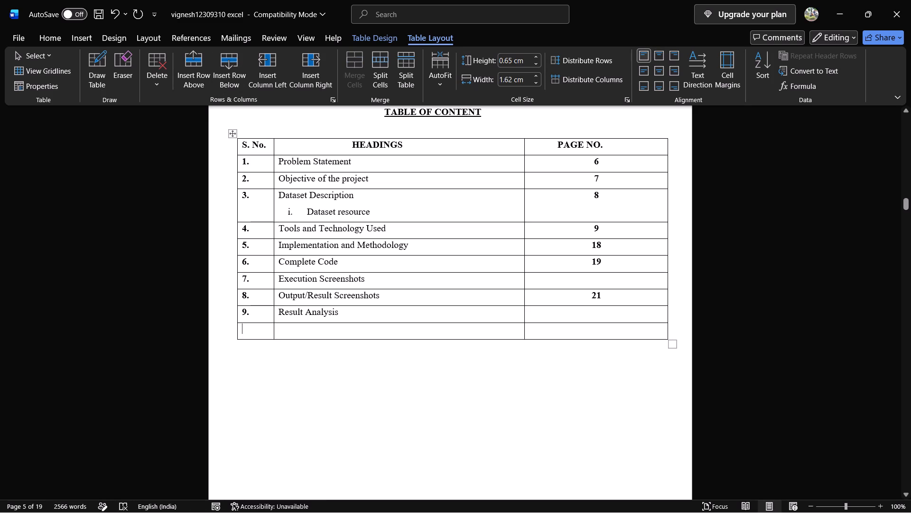
type("10.")
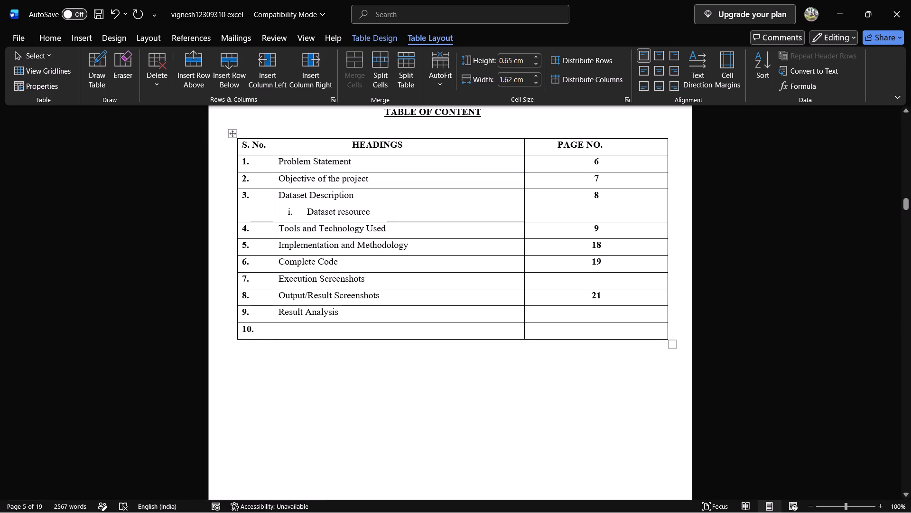
left_click(295, 325)
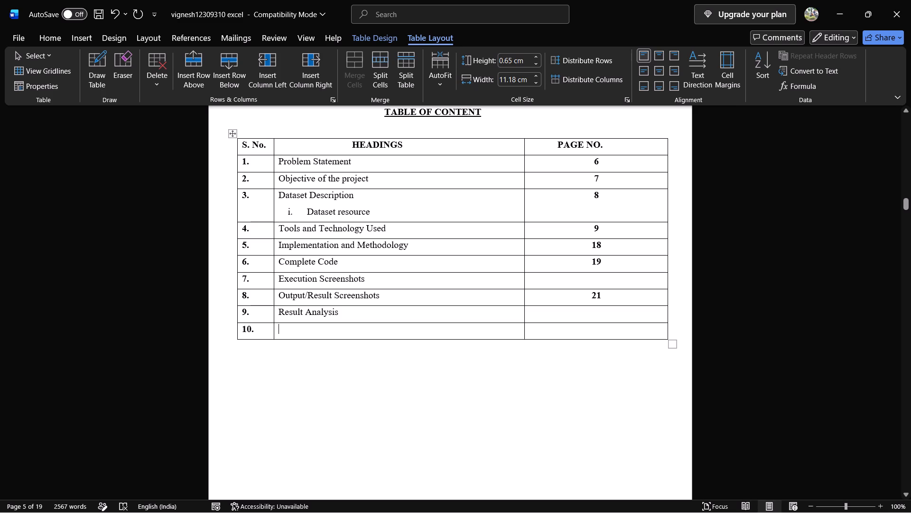
type("Conclusion")
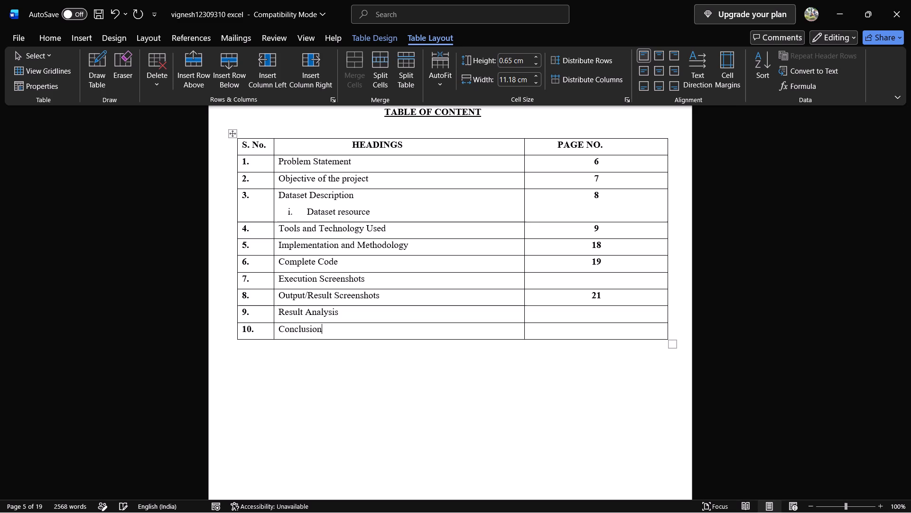
Place the text cursor in the empty page number cell of the Result Analysis row.
left_click(580, 315)
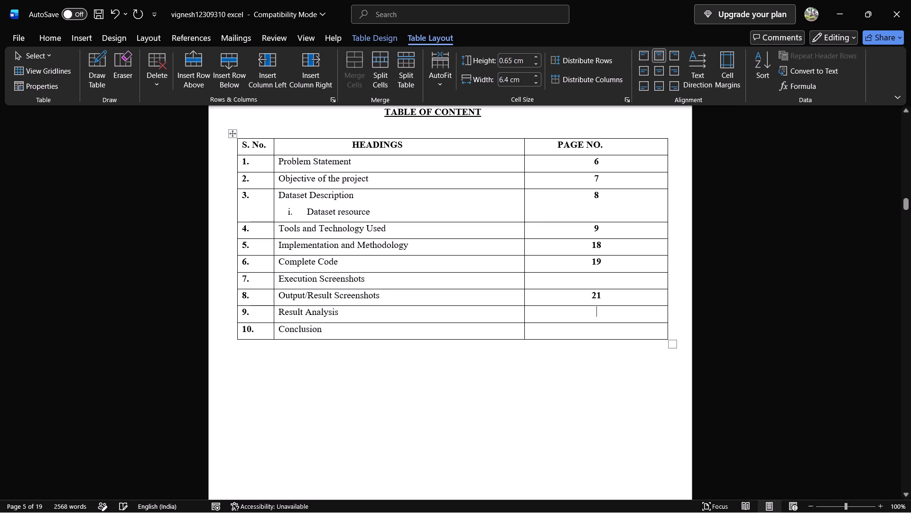
Clear the page number in the Output/Result Screenshots row of the table of content.
left_click(608, 298)
key("BackSpace")
key("BackSpace")
Switch to Chrome with the Claude chat about campus placement prediction.
key("alt+Tab")
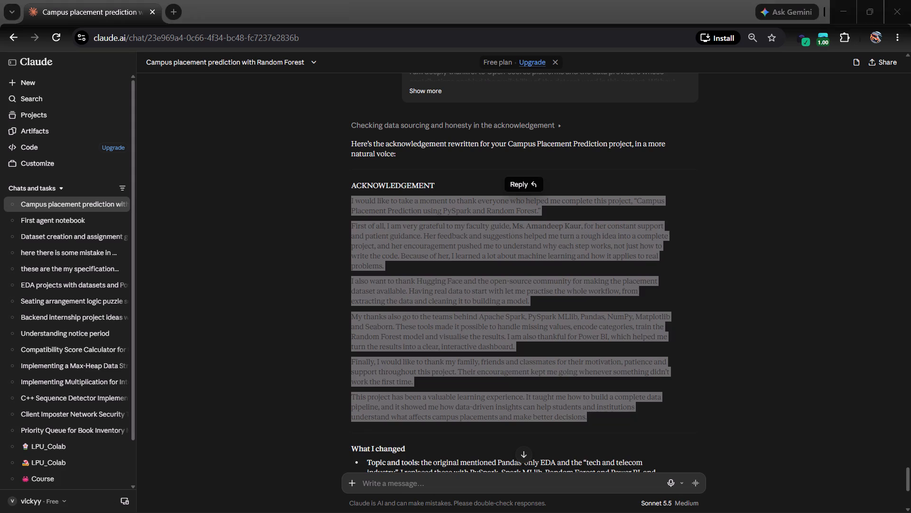
left_click(167, 0)
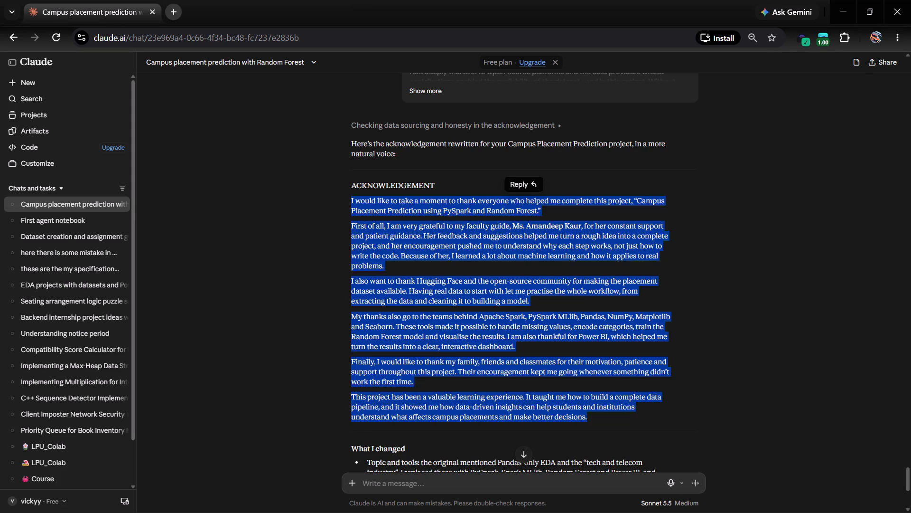
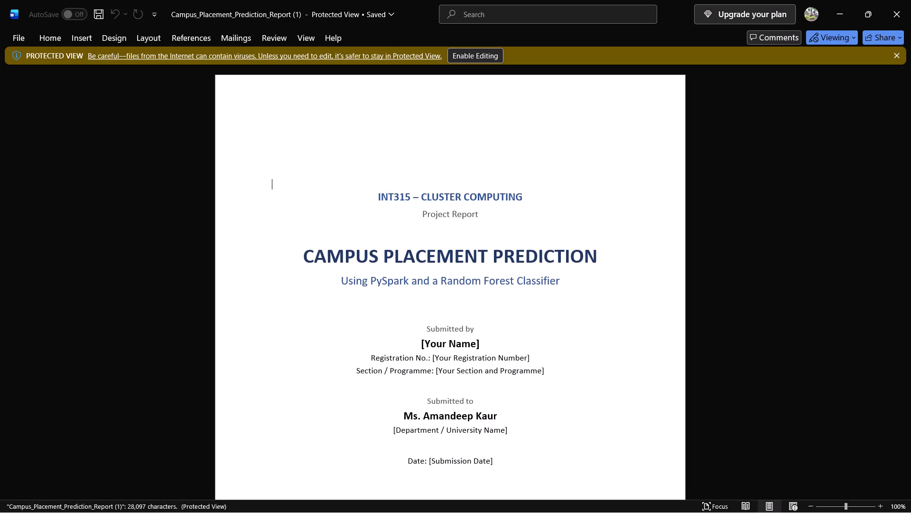
left_click(470, 57)
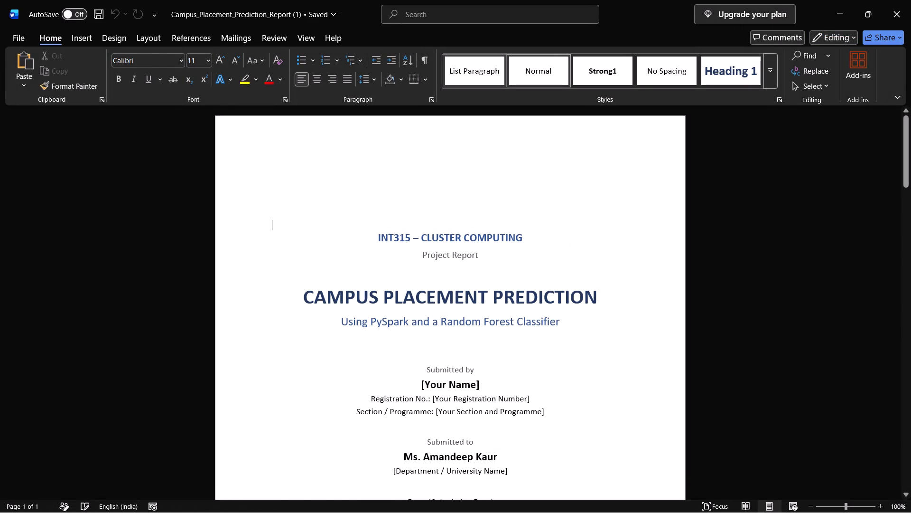
Look through the Word report's Dataset Description, Tools & Technologies Used and Implementation / Methodology sections and its page layout.
scroll(471, 295, "down", 1)
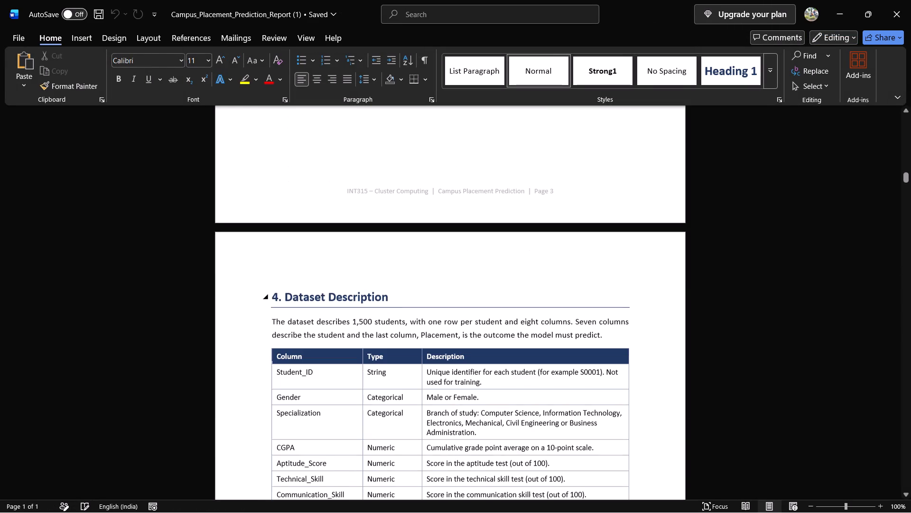
scroll(471, 295, "down", 2)
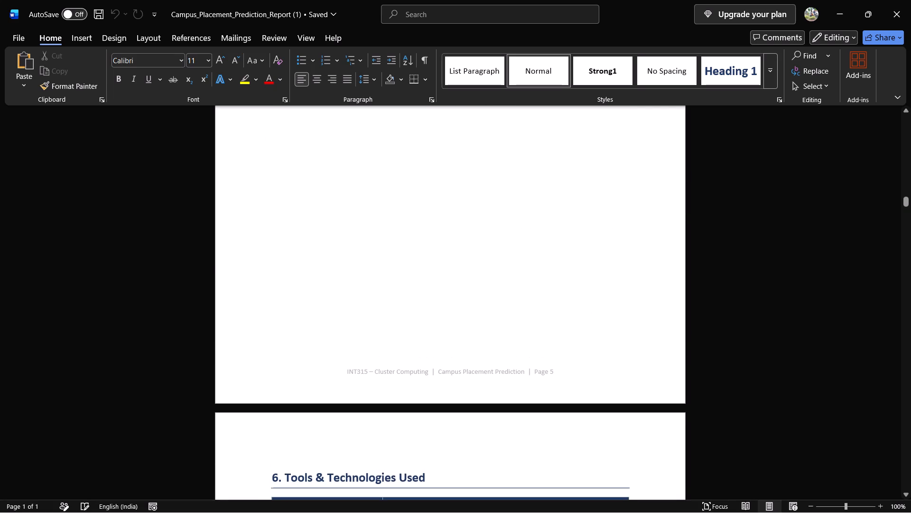
scroll(471, 295, "down", 1)
left_click(520, 366)
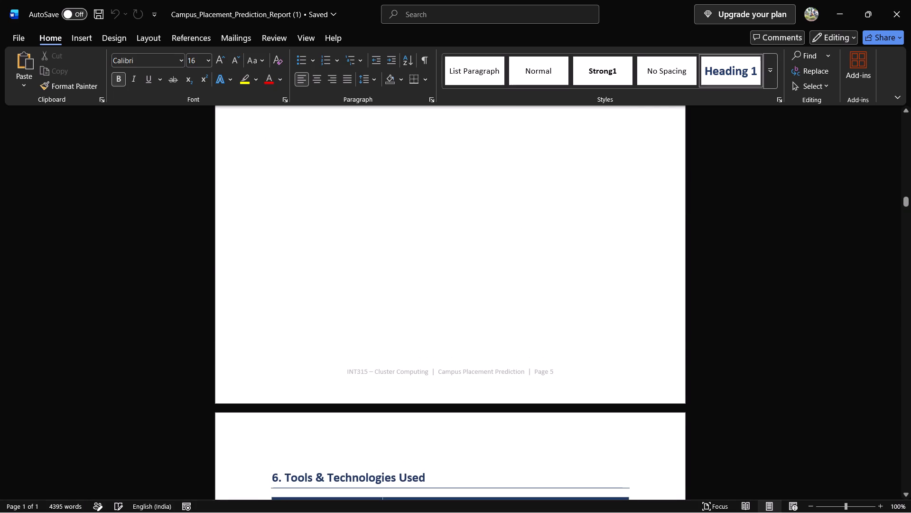
scroll(520, 366, "right", 1)
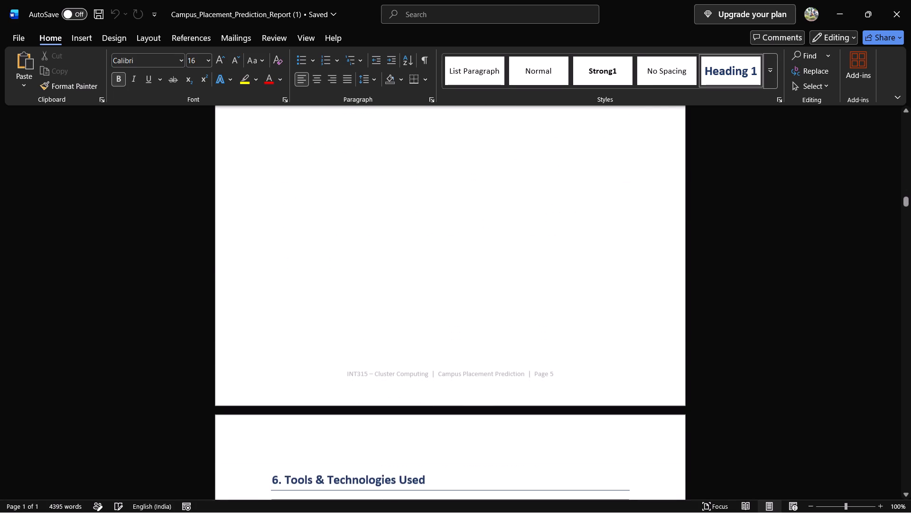
scroll(521, 365, "up", 1)
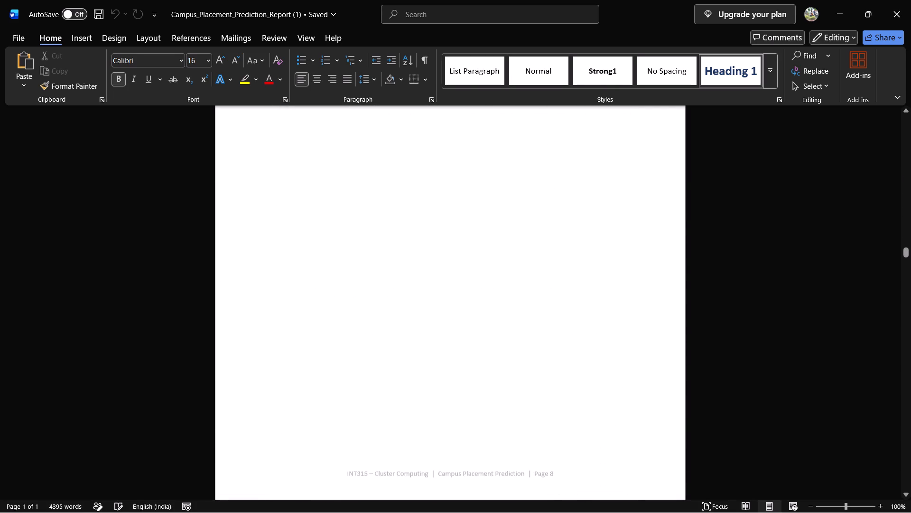
scroll(521, 365, "up", 1)
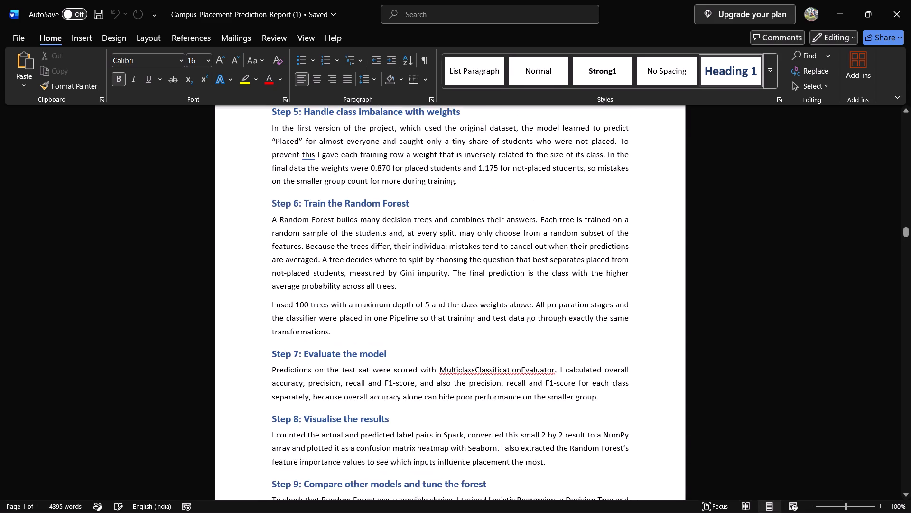
scroll(521, 365, "up", 2)
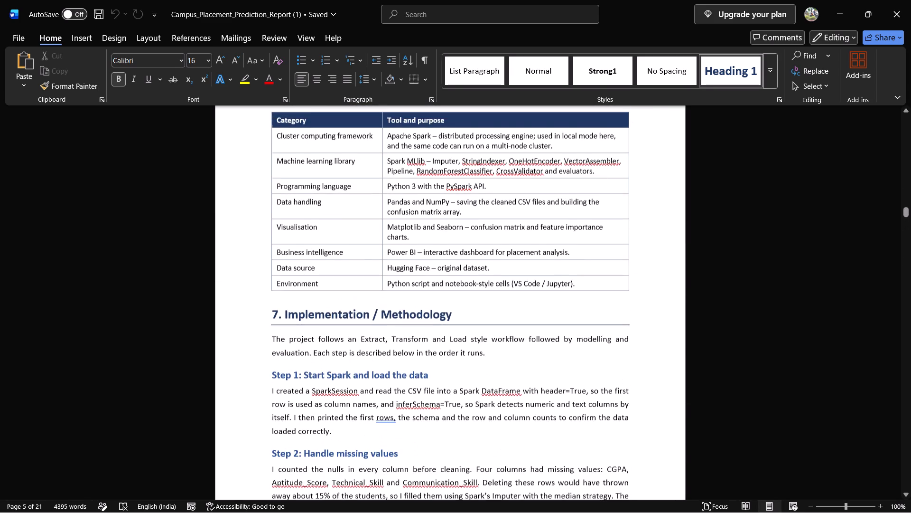
scroll(521, 365, "up", 1)
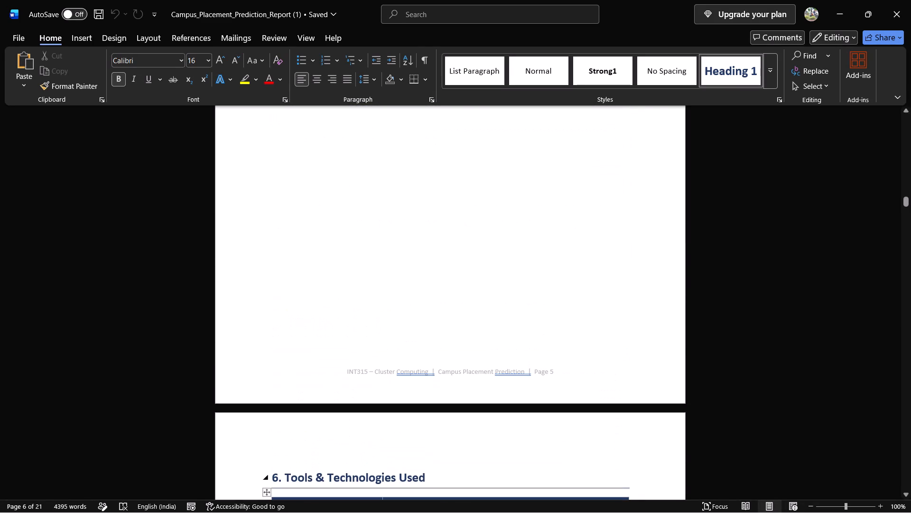
scroll(178, 499, "left", 1)
left_click(28, 509)
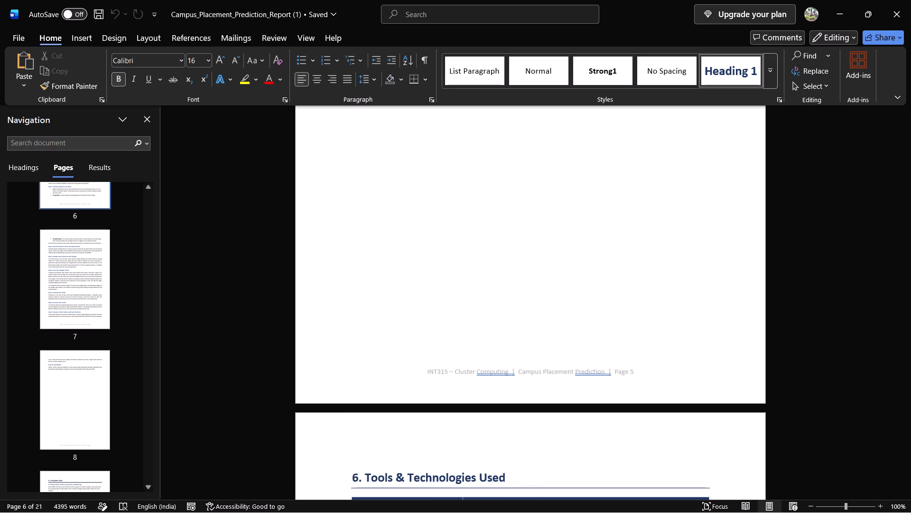
left_click(151, 123)
Replace the [Your Registration Number] placeholder on the cover page with the student's registration number.
scroll(375, 331, "up", 1)
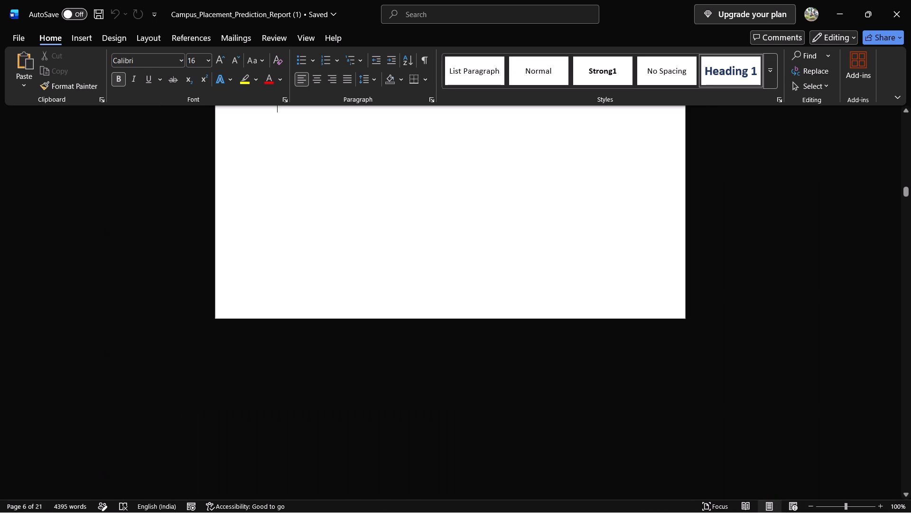
scroll(375, 331, "up", 2)
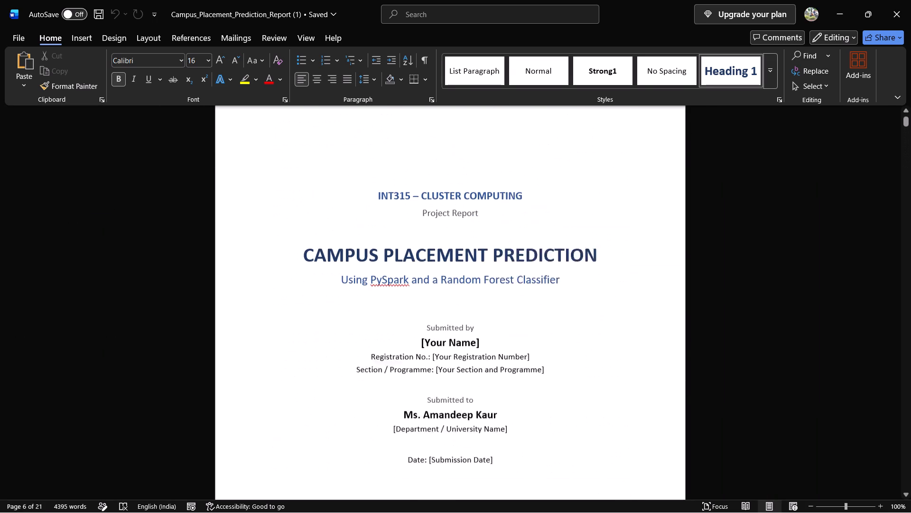
scroll(375, 331, "up", 1)
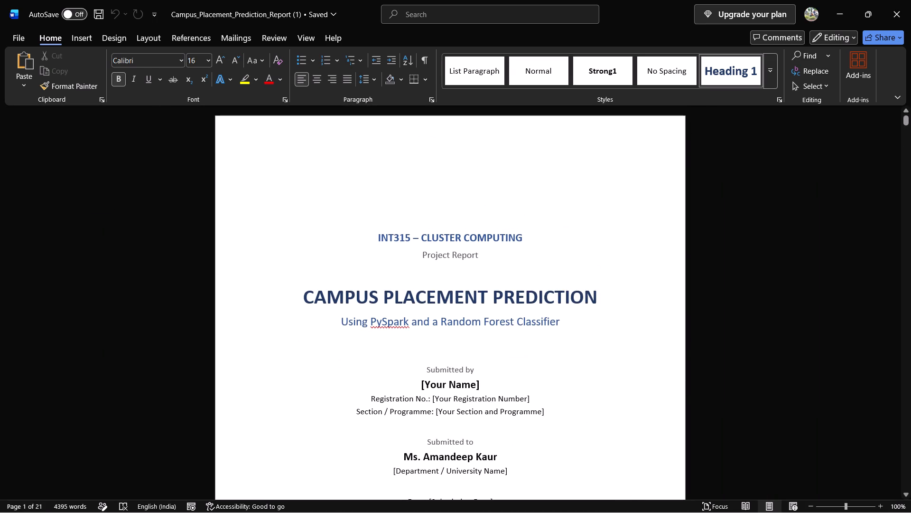
left_click(534, 400)
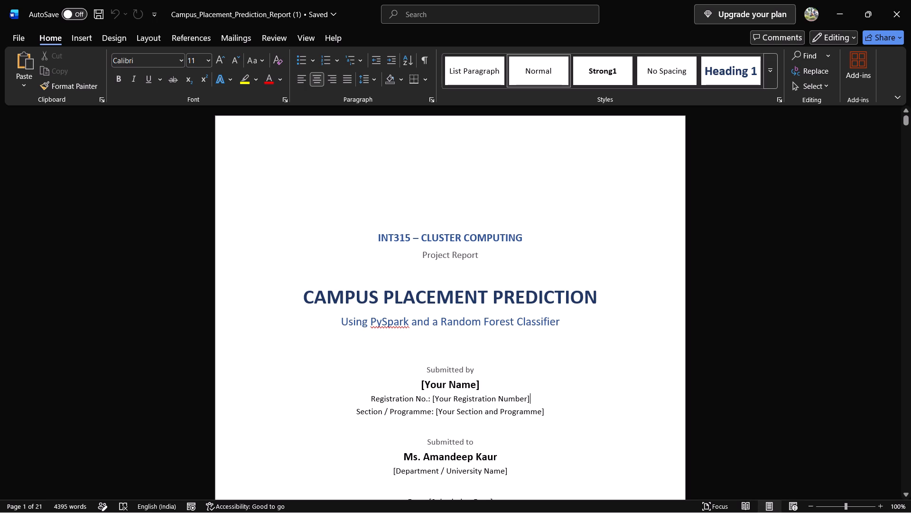
key("BackSpace")
key("BackSpace")
key("BackSpace")
key("BackSpace")
key("BackSpace")
key("BackSpace")
key("BackSpace")
key("BackSpace")
key("BackSpace")
key("BackSpace")
key("BackSpace")
key("BackSpace")
key("BackSpace")
key("BackSpace")
key("BackSpace")
key("BackSpace")
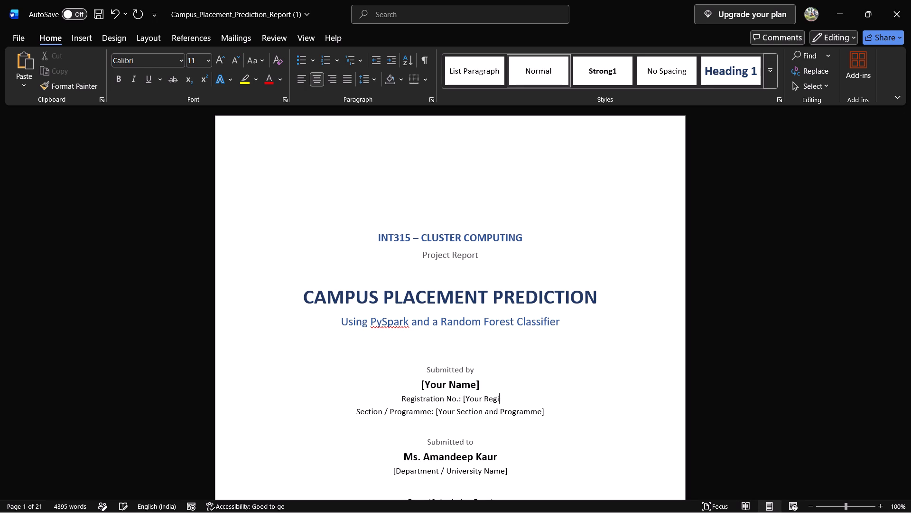
key("BackSpace")
key("BackSpace")
key("BackSpace")
key("BackSpace")
key("BackSpace")
key("BackSpace")
key("BackSpace")
key("BackSpace")
key("BackSpace")
key("BackSpace")
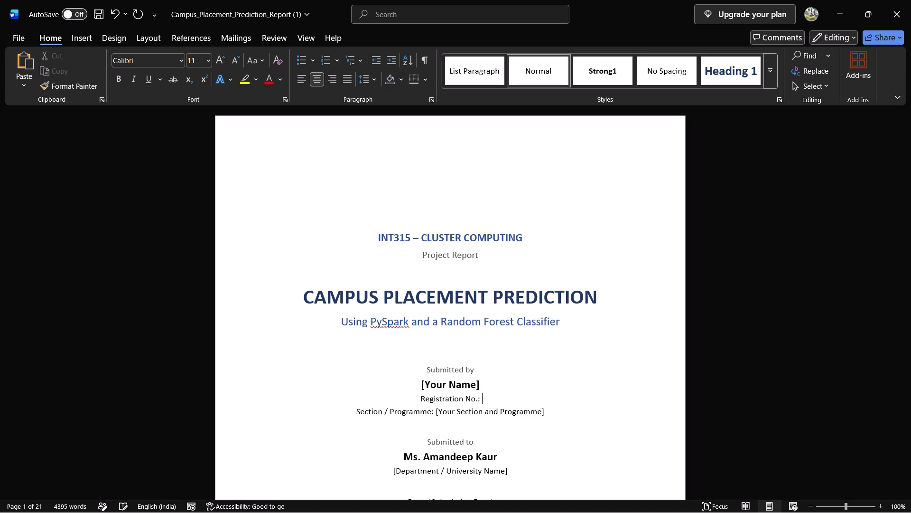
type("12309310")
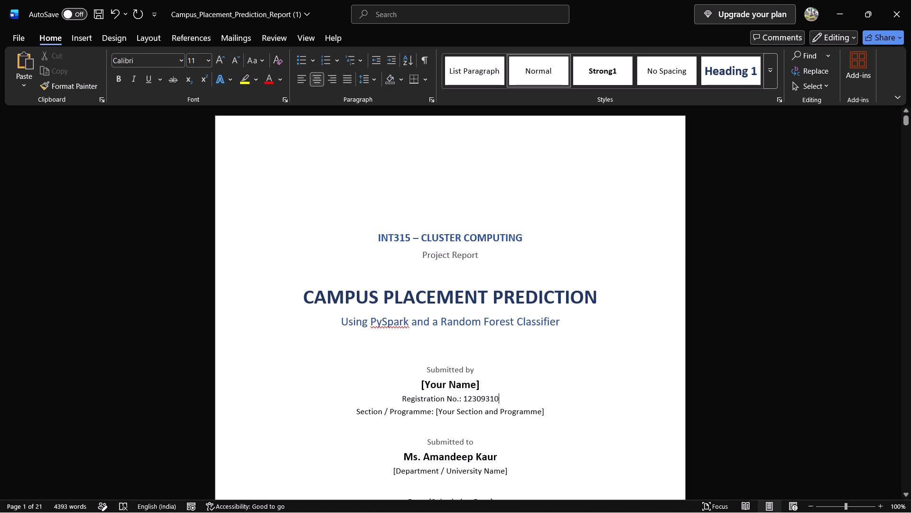
Change the cover page's Section / Programme line to a Section-only line with the value K4.
left_click(544, 413)
key("BackSpace")
key("BackSpace")
key("BackSpace")
key("BackSpace")
key("BackSpace")
key("BackSpace")
key("BackSpace")
key("BackSpace")
key("BackSpace")
key("BackSpace")
key("BackSpace")
key("BackSpace")
key("BackSpace")
key("BackSpace")
key("BackSpace")
key("BackSpace")
key("BackSpace")
key("BackSpace")
key("BackSpace")
key("BackSpace")
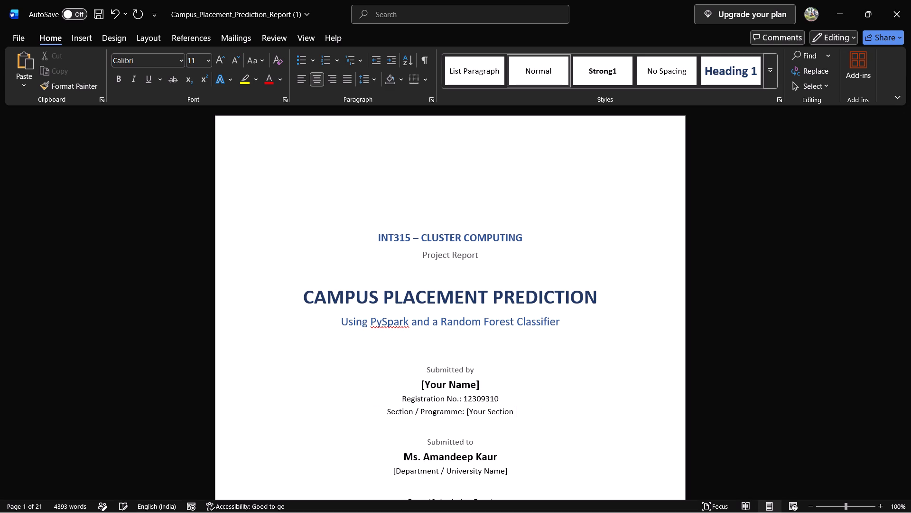
key("BackSpace")
key("BackSpace")
key("BackSpace")
key("BackSpace")
key("BackSpace")
key("BackSpace")
key("BackSpace")
key("BackSpace")
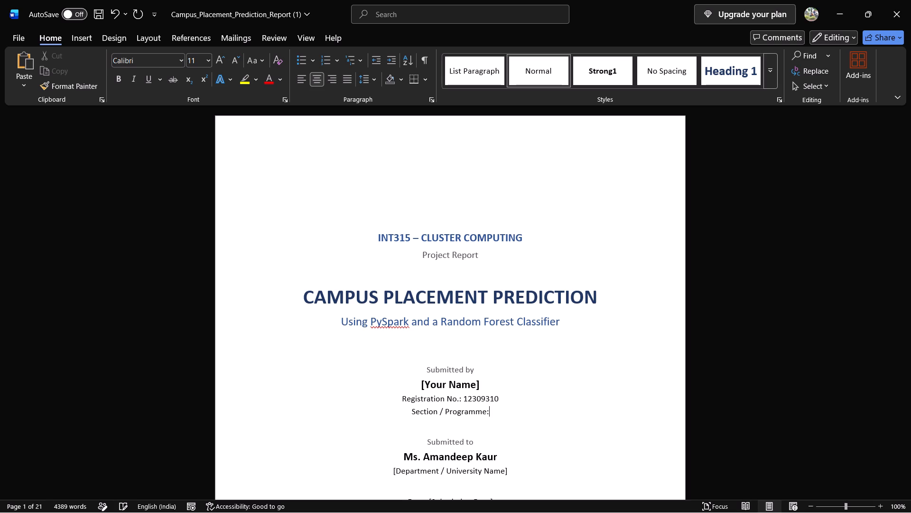
key("Left")
key("Left")
key("Right")
key("BackSpace")
key("BackSpace")
key("BackSpace")
key("BackSpace")
key("BackSpace")
key("BackSpace")
key("BackSpace")
key("BackSpace")
key("BackSpace")
key("BackSpace")
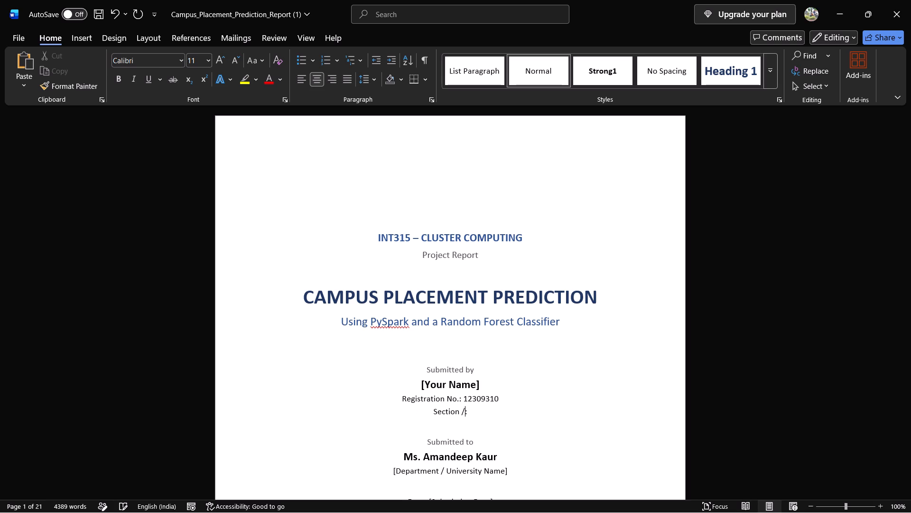
key("BackSpace")
left_click(482, 416)
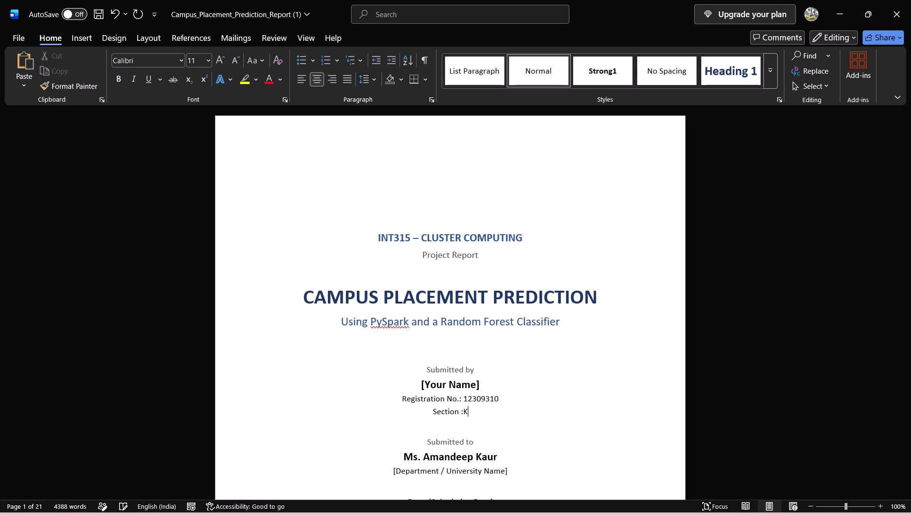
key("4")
Copy the three body paragraphs of the Problem Statement section in the Campus Placement Prediction report.
scroll(482, 416, "down", 1)
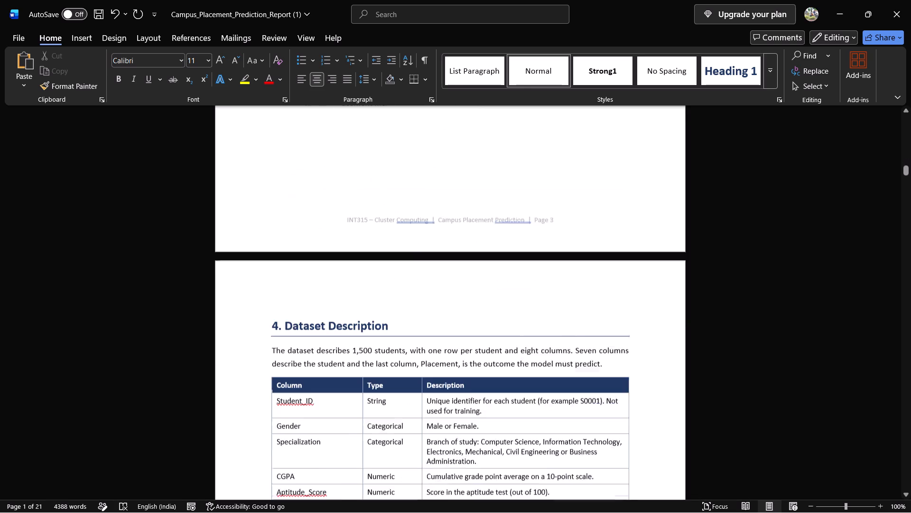
scroll(482, 416, "down", 1)
scroll(482, 416, "up", 1)
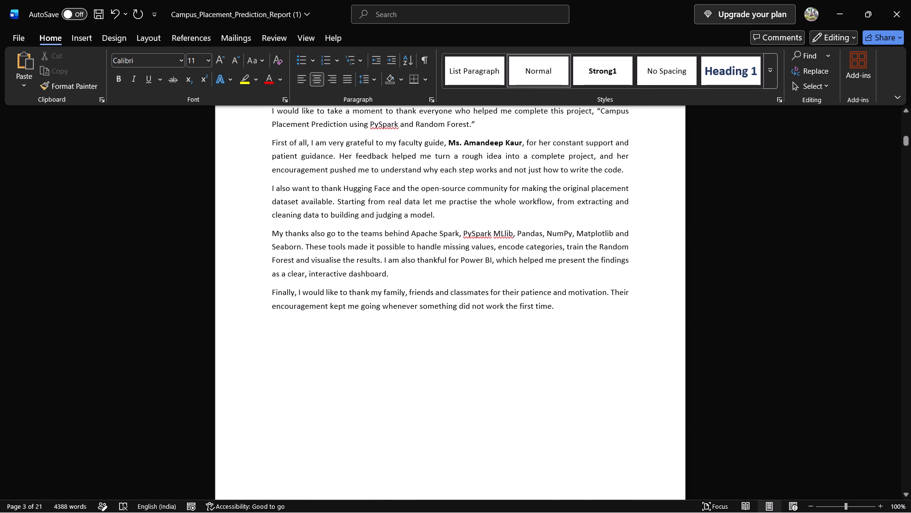
scroll(482, 416, "up", 1)
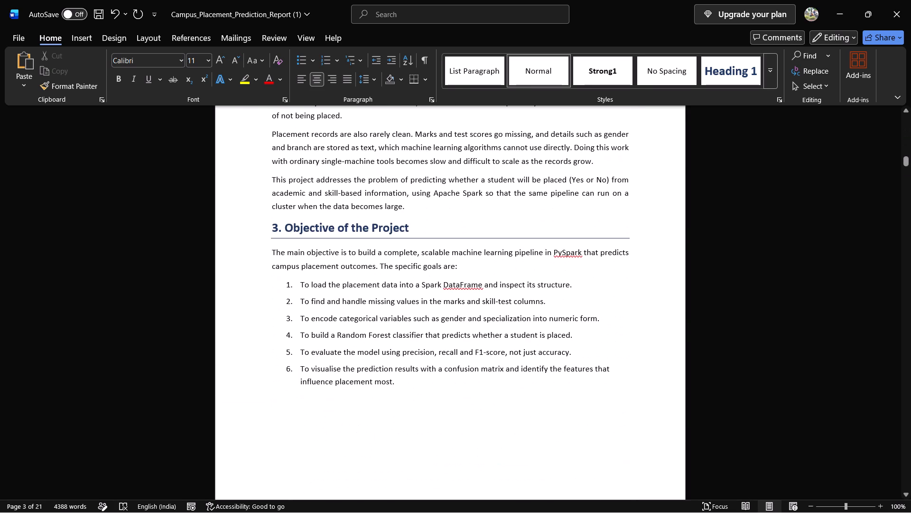
key("Up")
key("Up")
key("Up")
key("Up")
key("Up")
key("Up")
key("Up")
key("Up")
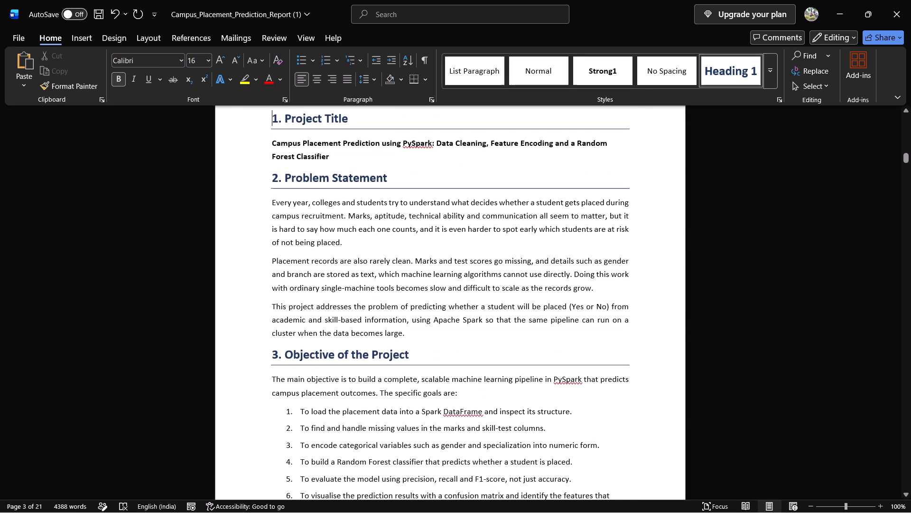
left_click(405, 335)
left_click_drag(405, 335, 329, 249)
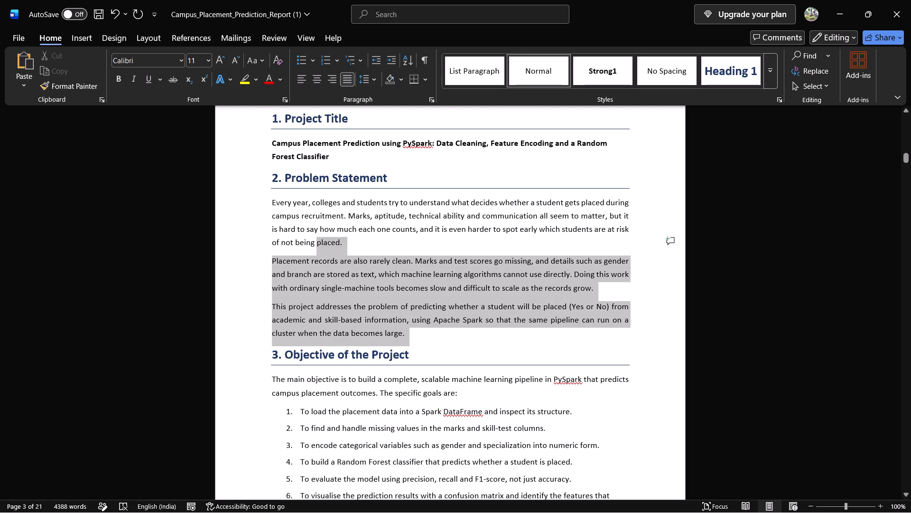
left_click_drag(329, 249, 271, 208)
key("ctrl+c")
In the older Excel project report, replace all body text under the 1.PROBLEM STATEMENT heading with the copied paragraphs.
key("alt+Tab")
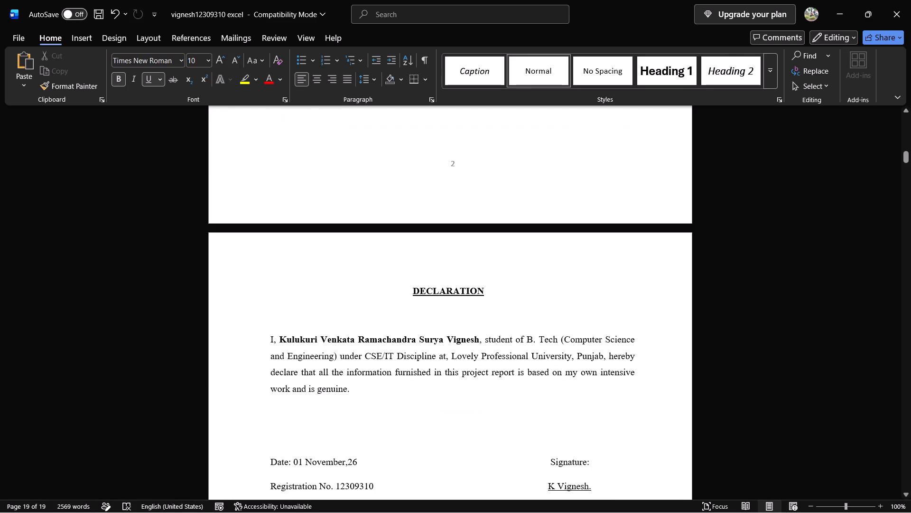
scroll(345, 351, "down", 1)
scroll(347, 400, "down", 1)
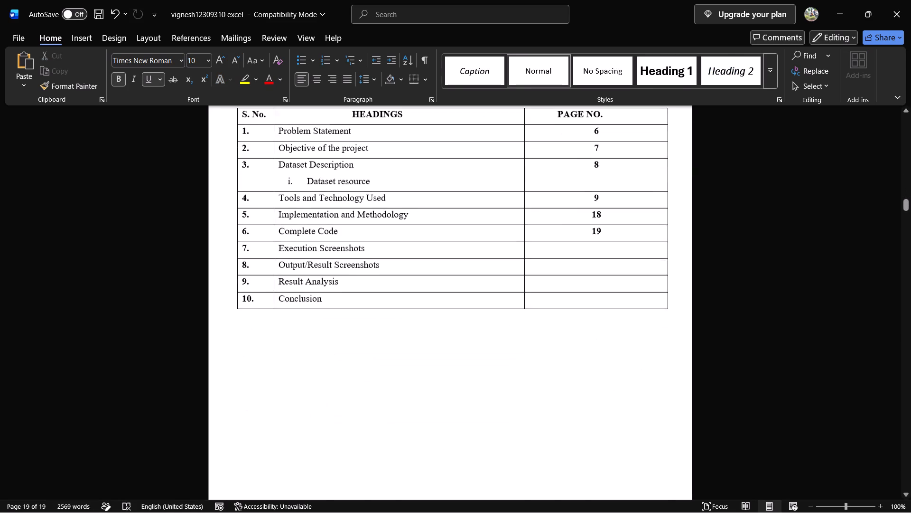
scroll(347, 400, "down", 1)
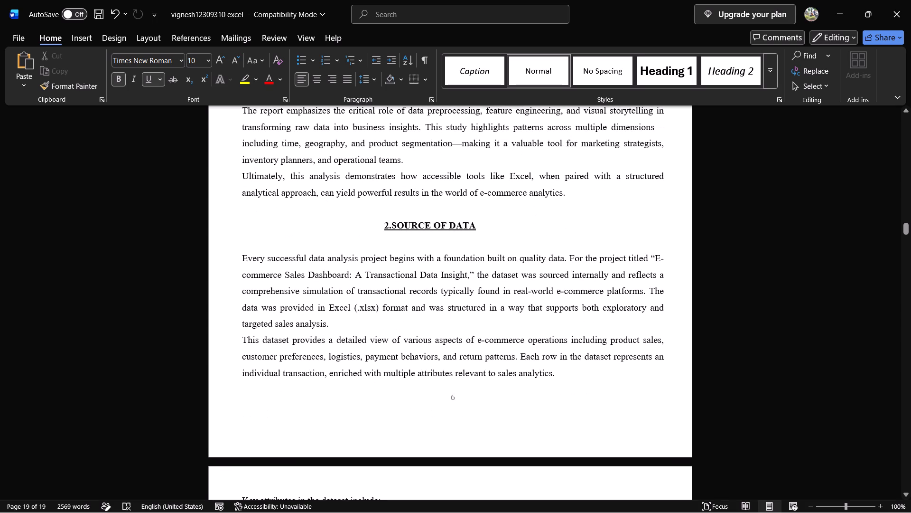
left_click(568, 192)
left_click_drag(568, 192, 452, 168)
left_click_drag(452, 168, 251, 114)
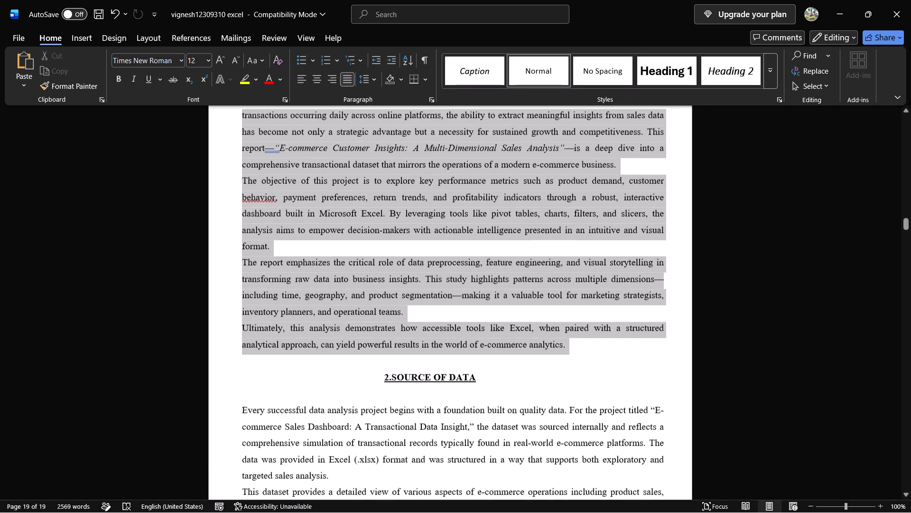
left_click_drag(251, 114, 244, 138)
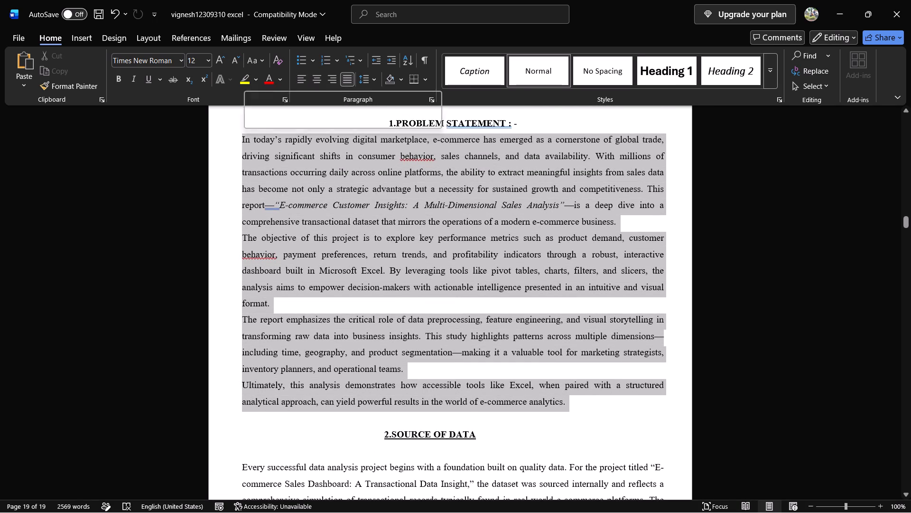
key("ctrl+v")
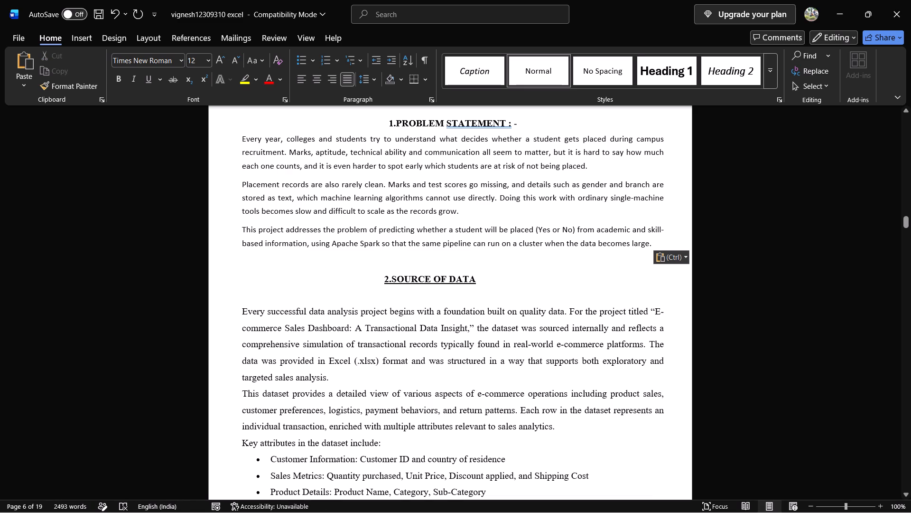
Change the font of the pasted Problem Statement paragraphs to Times New Roman.
left_click_drag(334, 409, 341, 416)
left_click_drag(341, 416, 367, 438)
left_click(475, 244)
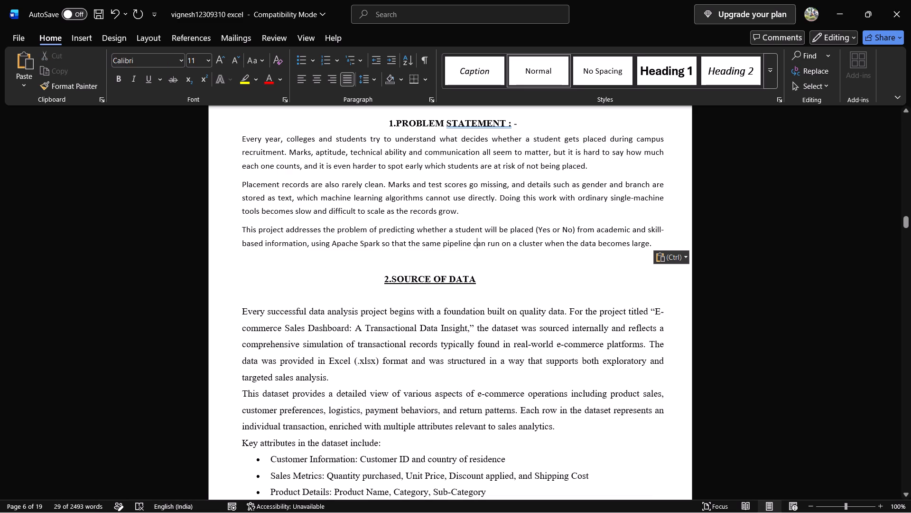
key("ctrl+a")
left_click(475, 244)
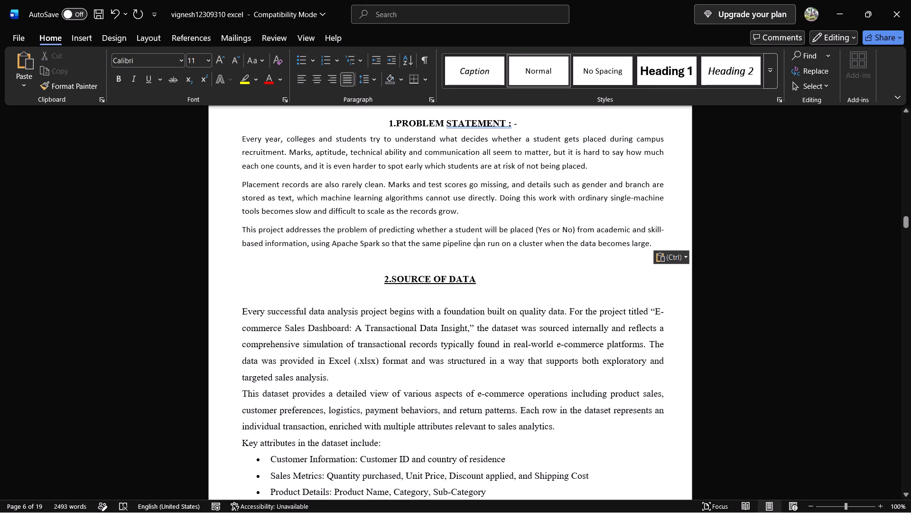
left_click(653, 247)
left_click_drag(653, 247, 247, 136)
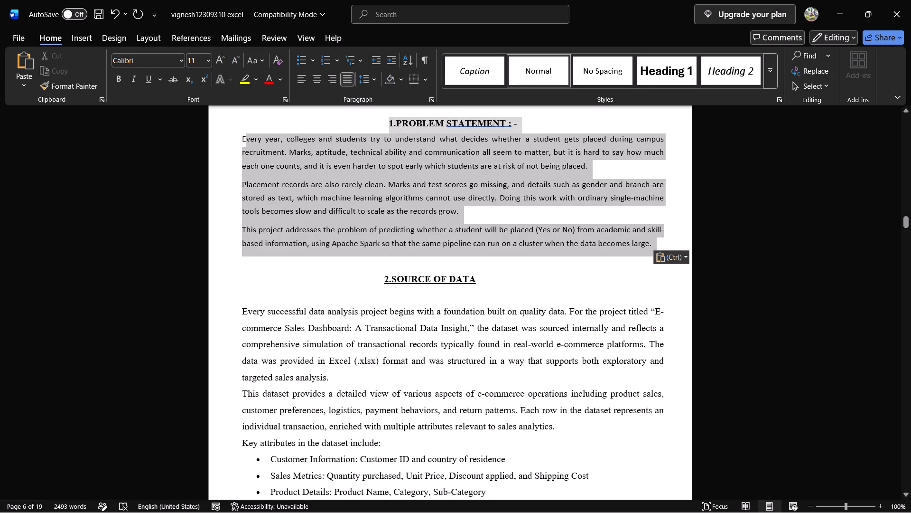
left_click_drag(247, 136, 247, 137)
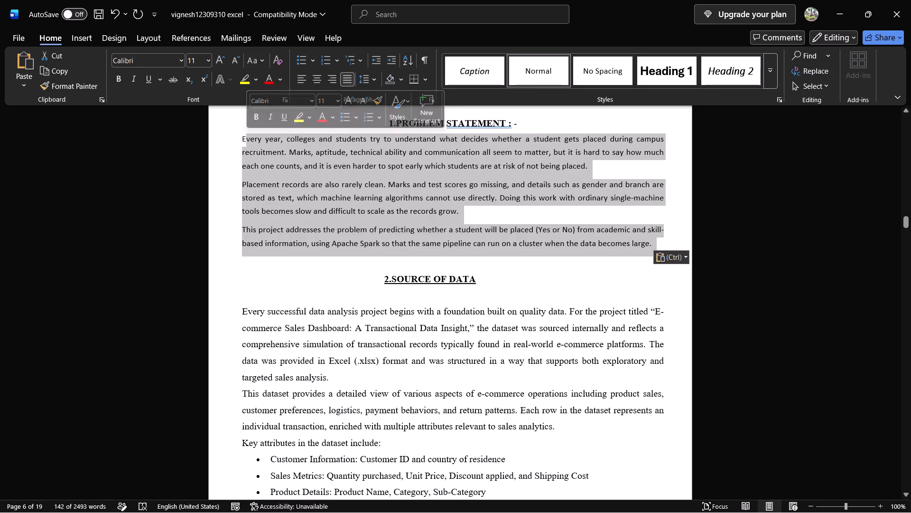
left_click(181, 63)
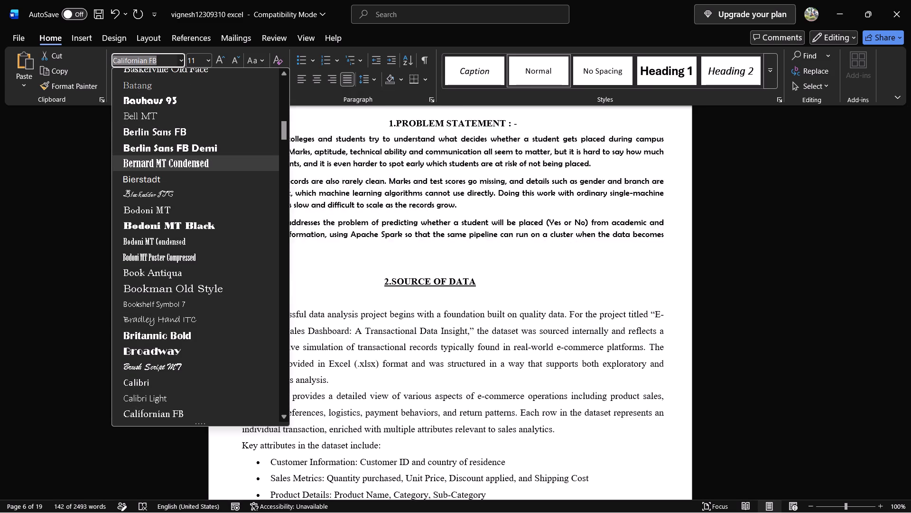
scroll(162, 125, "up", 4)
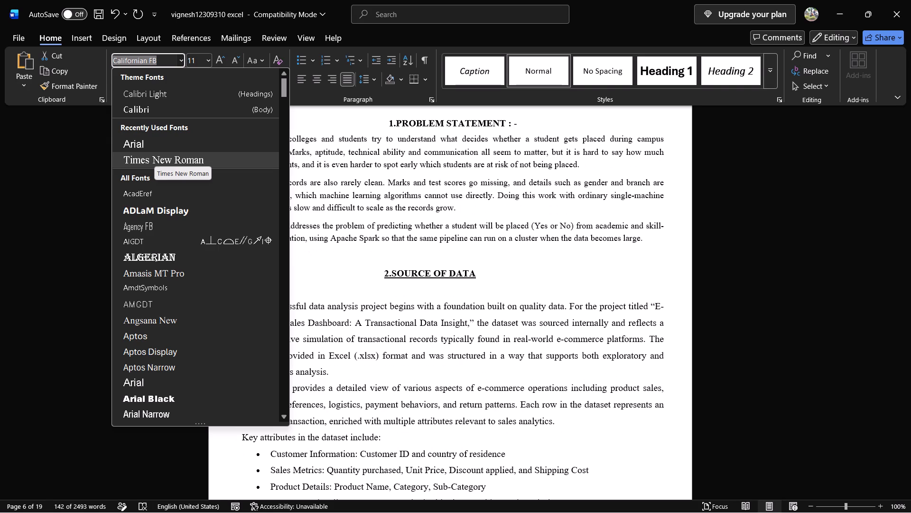
left_click(154, 154)
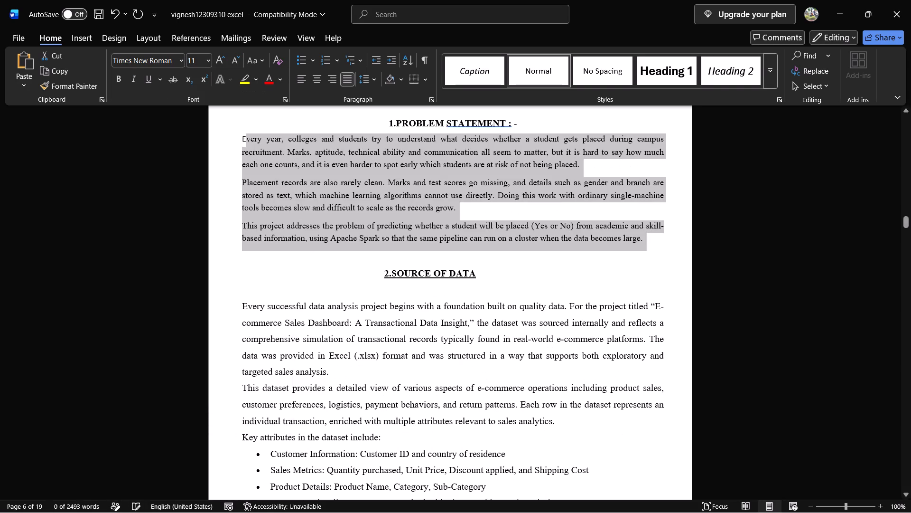
left_click(306, 237)
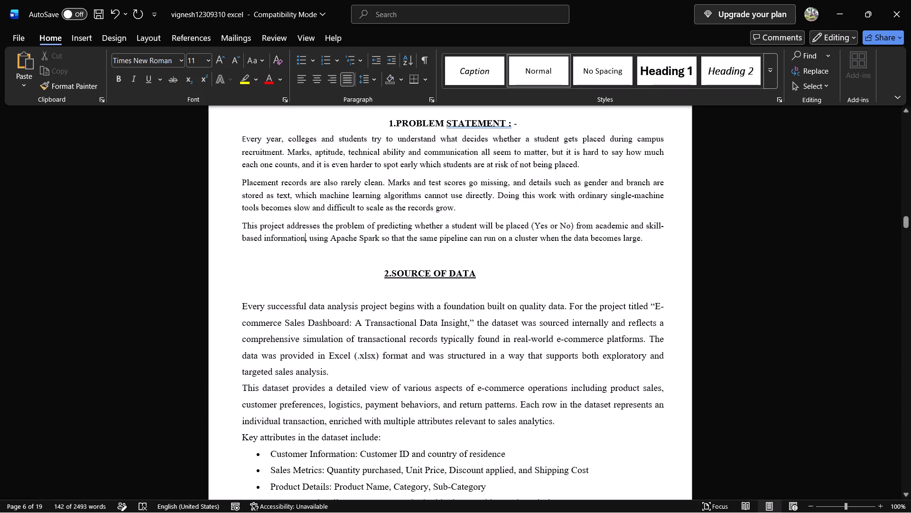
left_click(328, 218)
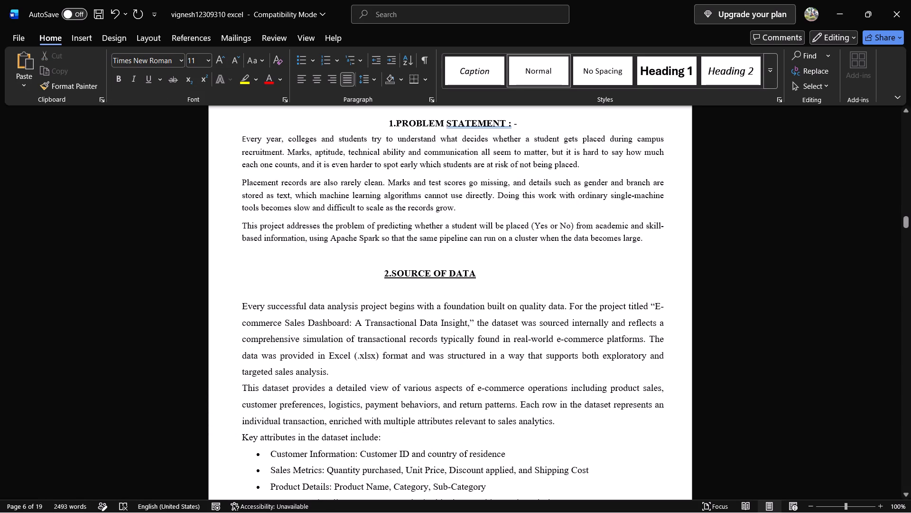
Apply Times New Roman to all the Problem Statement paragraphs, including the first letter, and set their font size to 12.
left_click_drag(243, 301, 322, 408)
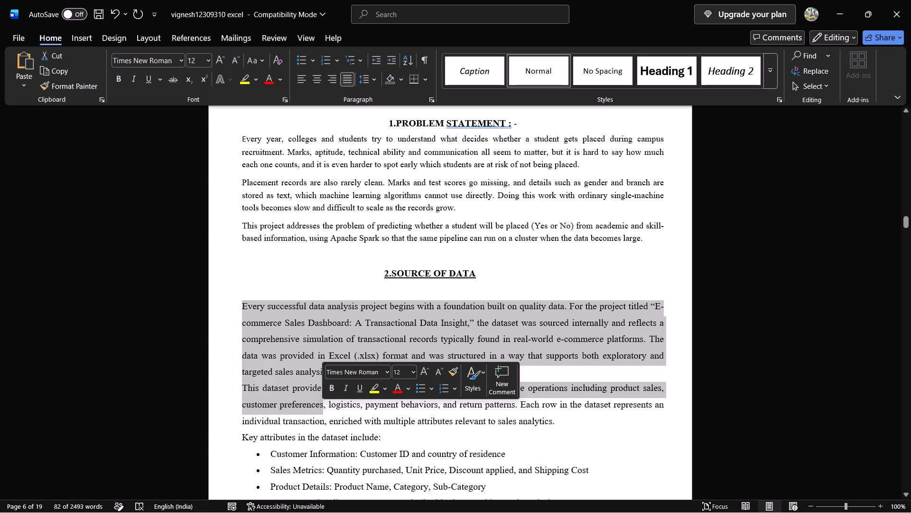
left_click(542, 219)
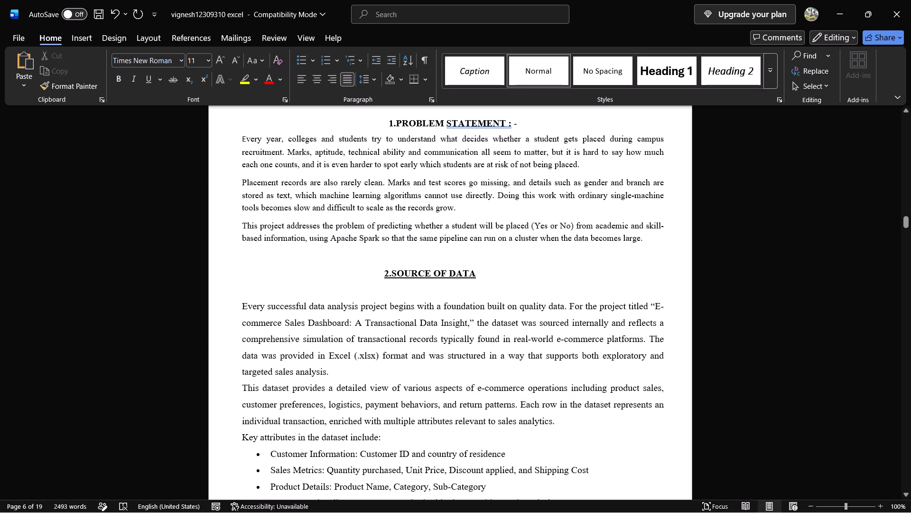
left_click(648, 240)
left_click_drag(648, 240, 243, 143)
left_click(182, 62)
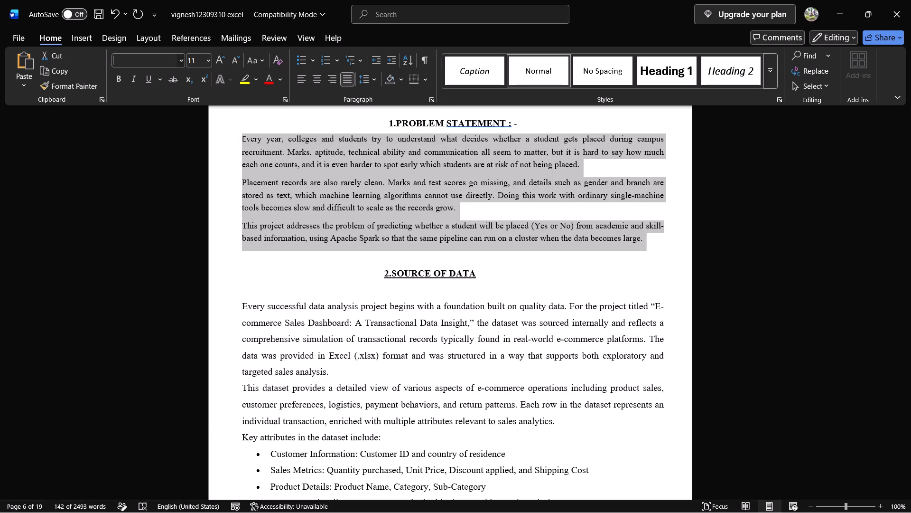
left_click(171, 143)
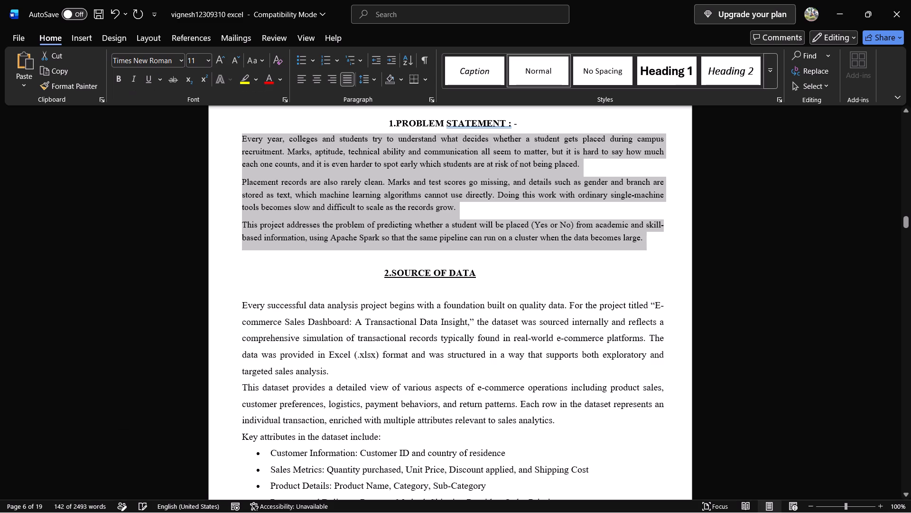
left_click(199, 62)
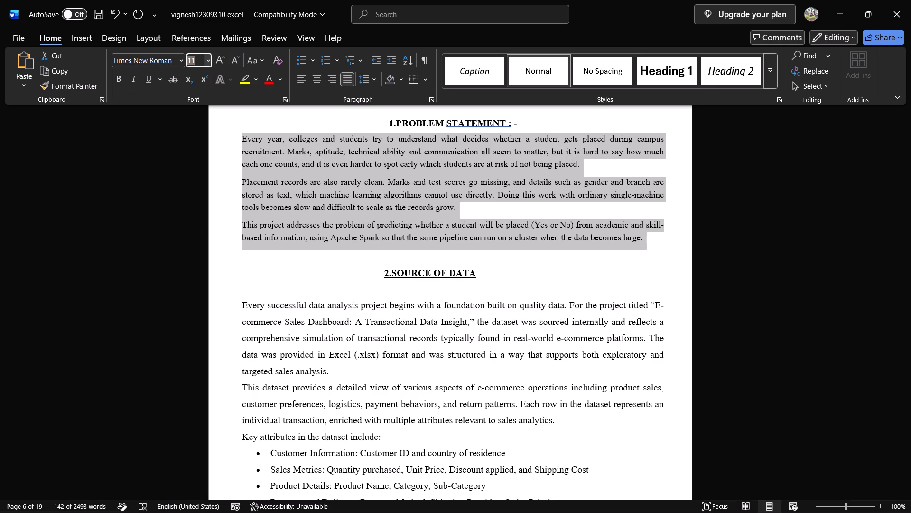
key("BackSpace")
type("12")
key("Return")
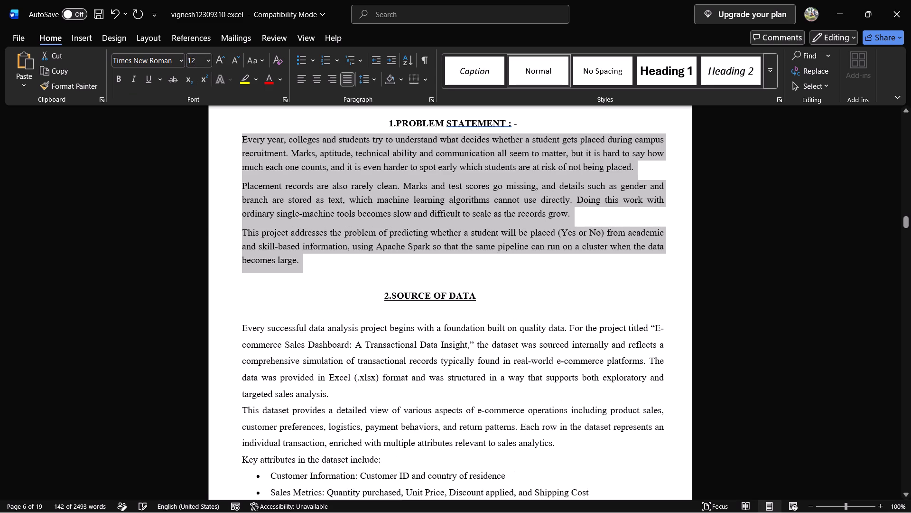
Remove the empty line between the Problem Statement text and the 2.SOURCE OF DATA heading.
left_click(325, 274)
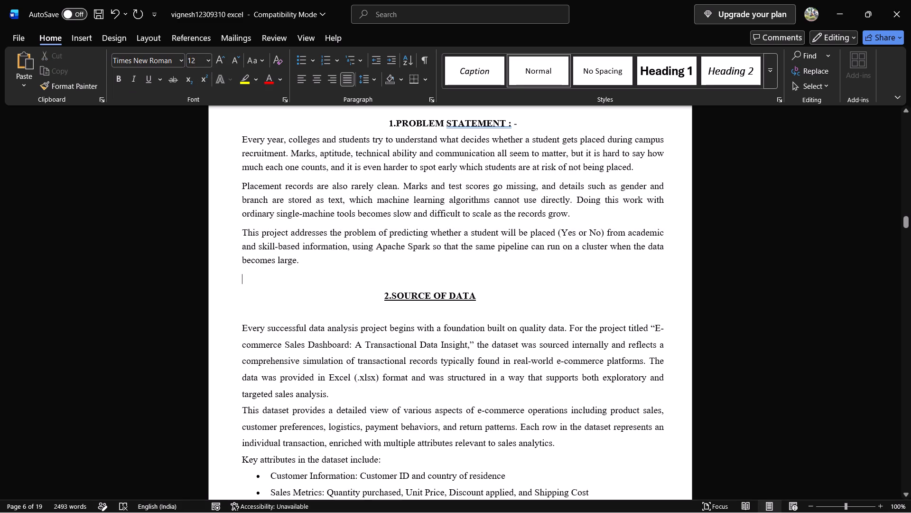
key("BackSpace")
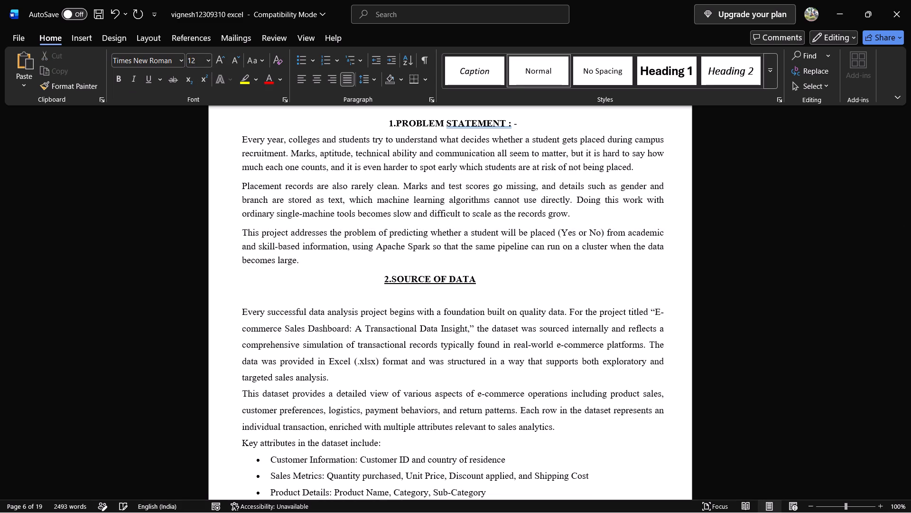
Replace the SOURCE OF DATA heading text with "Objective of the Project" copied from the Campus Placement report, keeping the number 2.
key("alt+Tab")
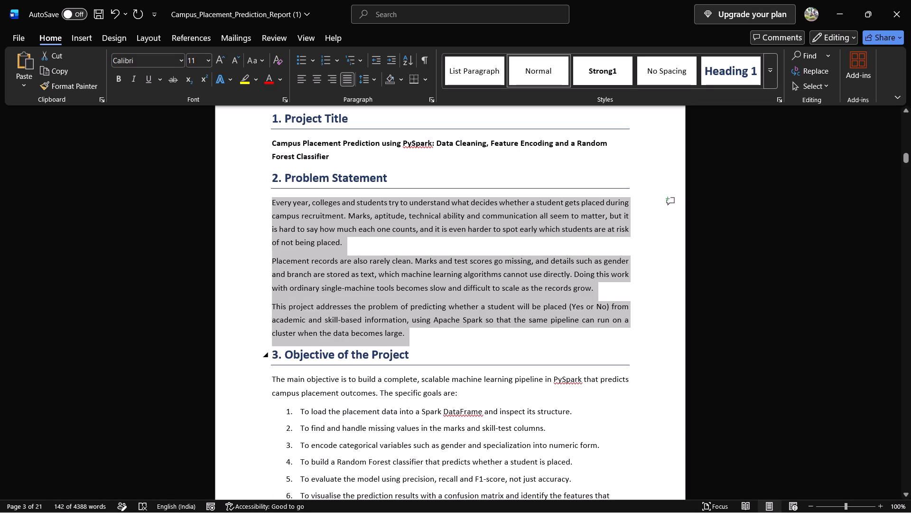
left_click(418, 354)
left_click_drag(418, 354, 316, 351)
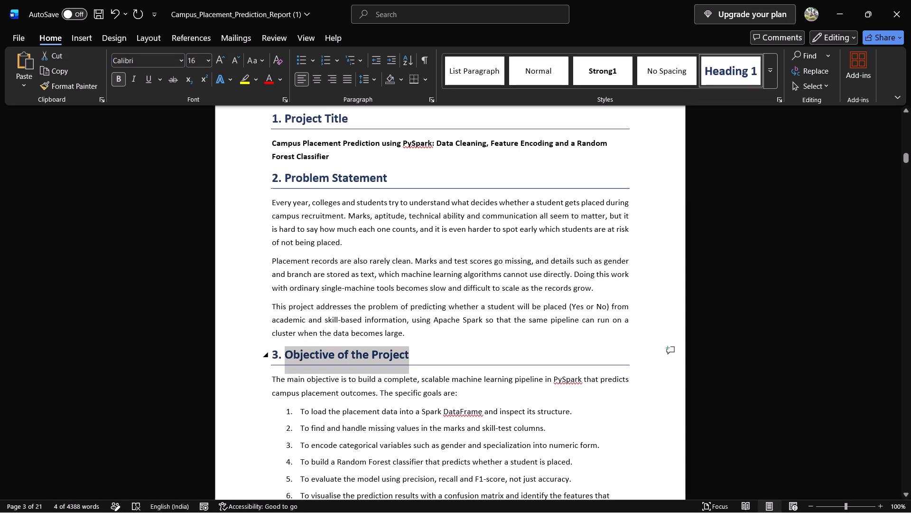
key("ctrl+c")
key("alt+Tab")
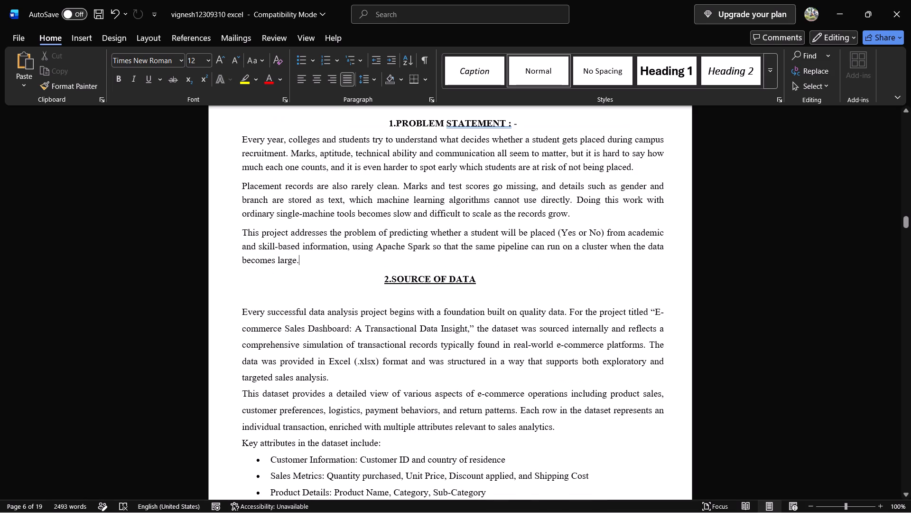
left_click(481, 277)
left_click_drag(481, 277, 419, 274)
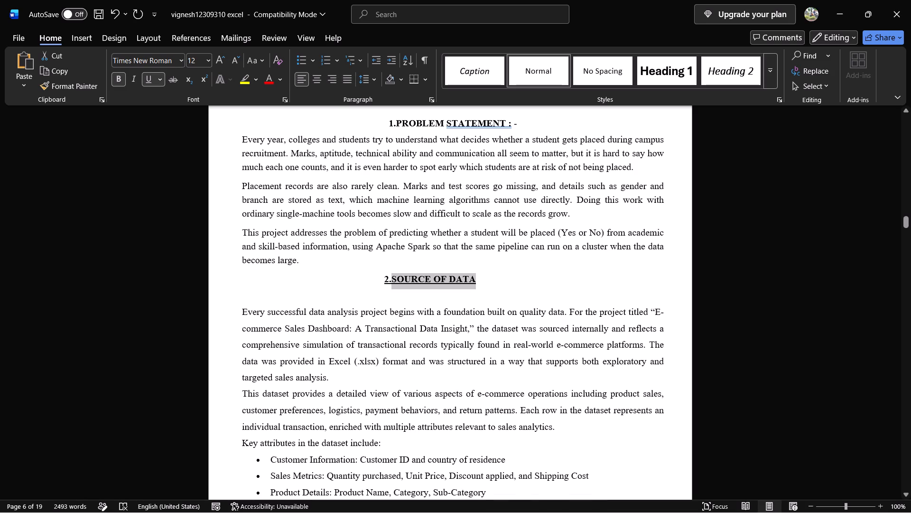
key("ctrl+v")
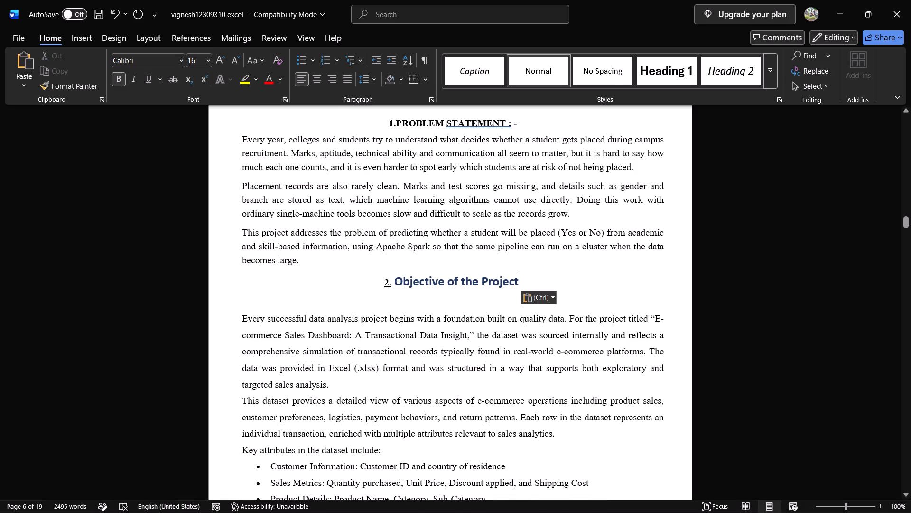
Undo the pasted "Objective of the Project" text in the section 2 heading, going back to the original SOURCE OF DATA wording.
key("BackSpace")
key("BackSpace")
key("BackSpace")
key("BackSpace")
key("BackSpace")
key("BackSpace")
key("ctrl+z")
key("ctrl+z")
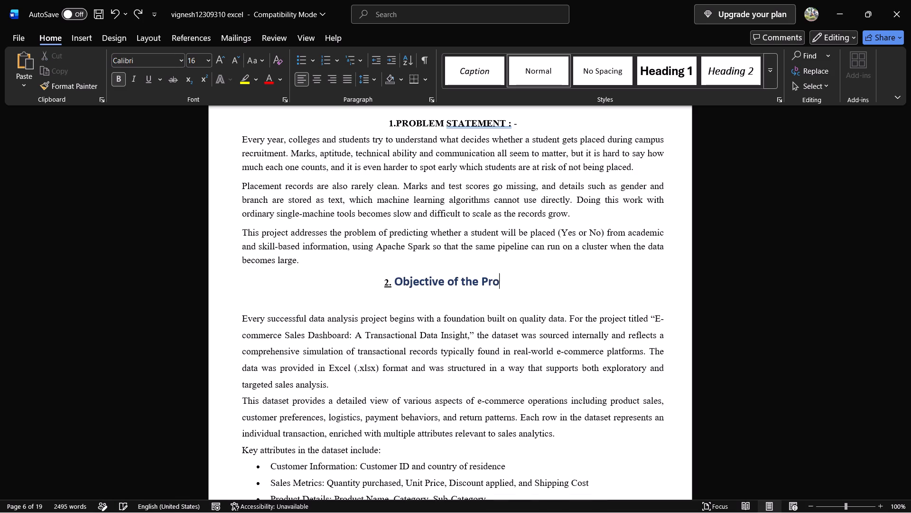
key("ctrl+z")
key("ctrl+z")
key("ctrl+z")
key("ctrl+z")
key("ctrl+z")
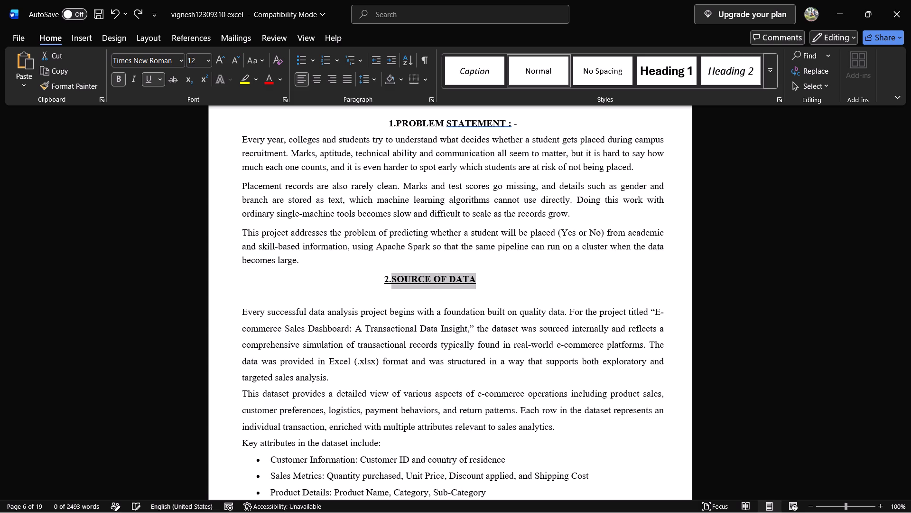
Replace SOURCE OF DATA in the section 2 heading with "Objective Of the Project", keeping the heading's underlined Times New Roman format.
key("BackSpace")
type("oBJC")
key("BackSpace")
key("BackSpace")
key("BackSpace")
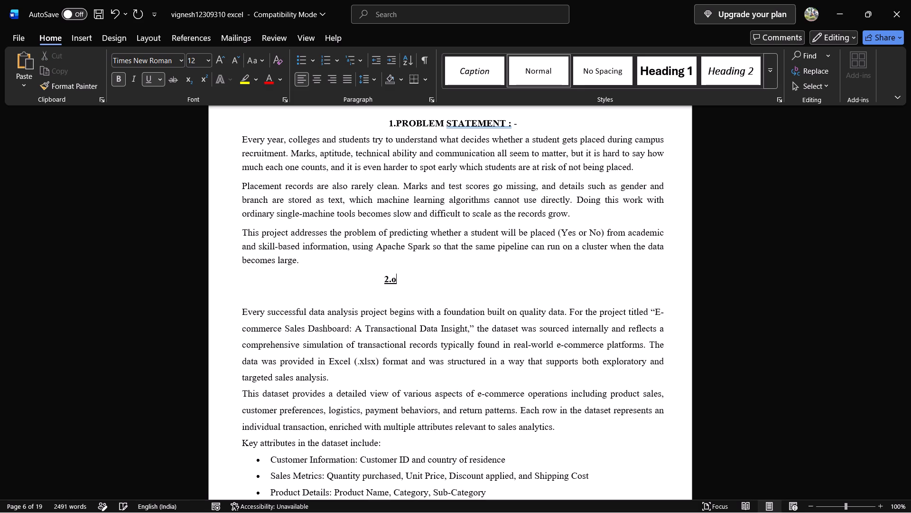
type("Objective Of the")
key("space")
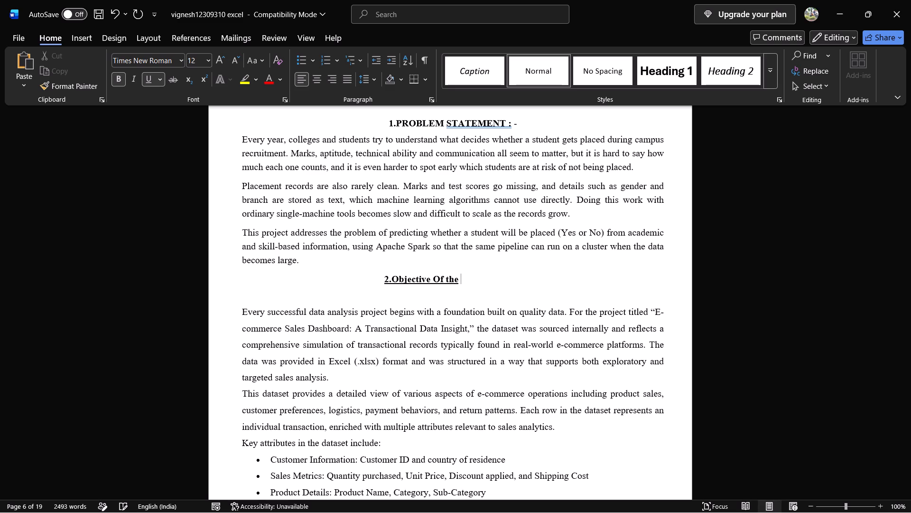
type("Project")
Correct "Of" to lowercase "of" in the 2.Objective Of the Project heading.
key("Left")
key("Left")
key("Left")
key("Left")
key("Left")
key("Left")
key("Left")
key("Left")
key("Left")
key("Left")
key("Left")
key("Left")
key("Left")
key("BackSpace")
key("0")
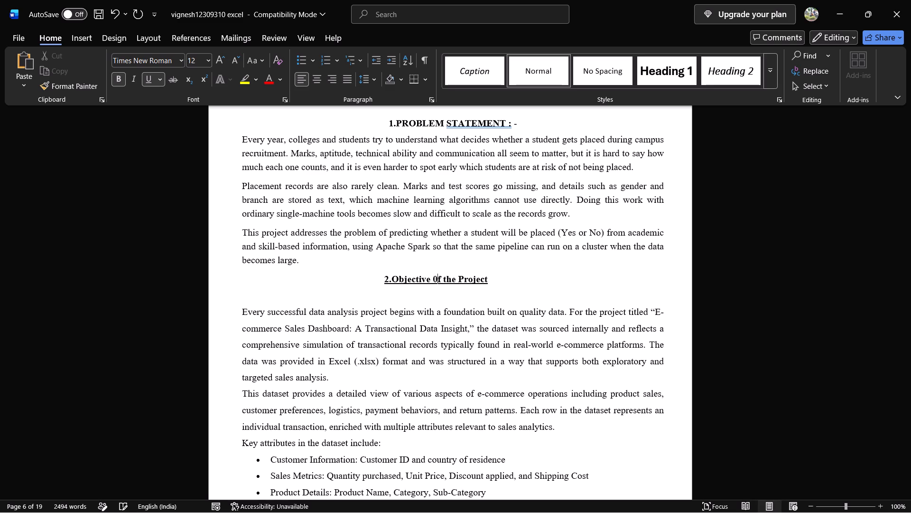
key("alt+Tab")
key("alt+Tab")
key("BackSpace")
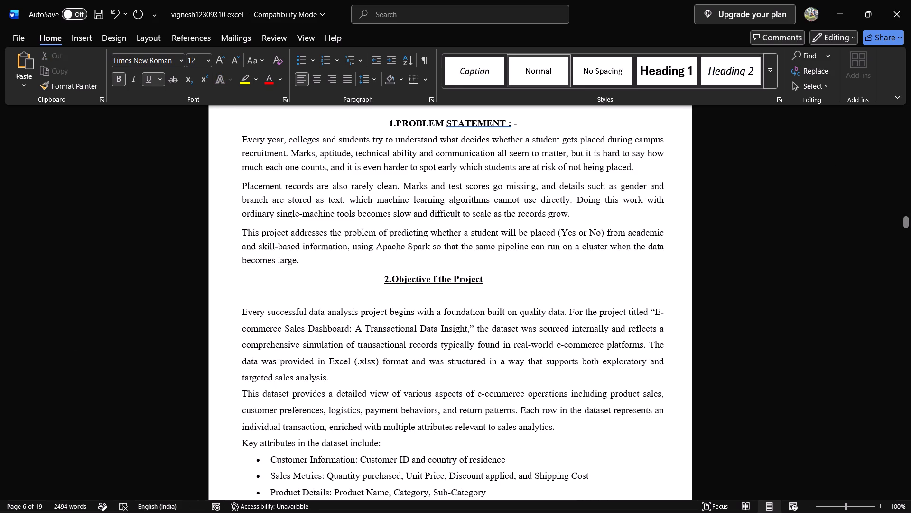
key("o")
Copy the objective paragraph and six goals from the Campus Placement report over the old text from "Every successful data analysis" to "return rate monitoring.".
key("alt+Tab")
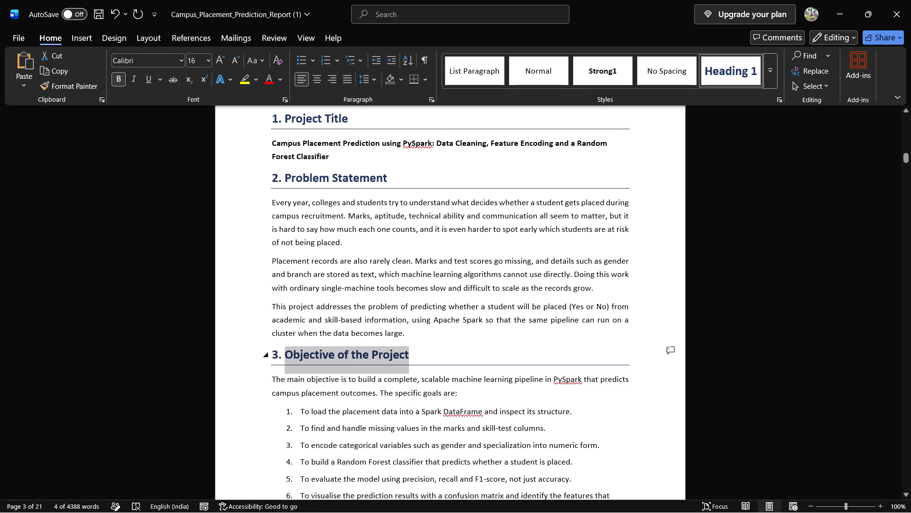
left_click(404, 356)
scroll(404, 356, "down", 1)
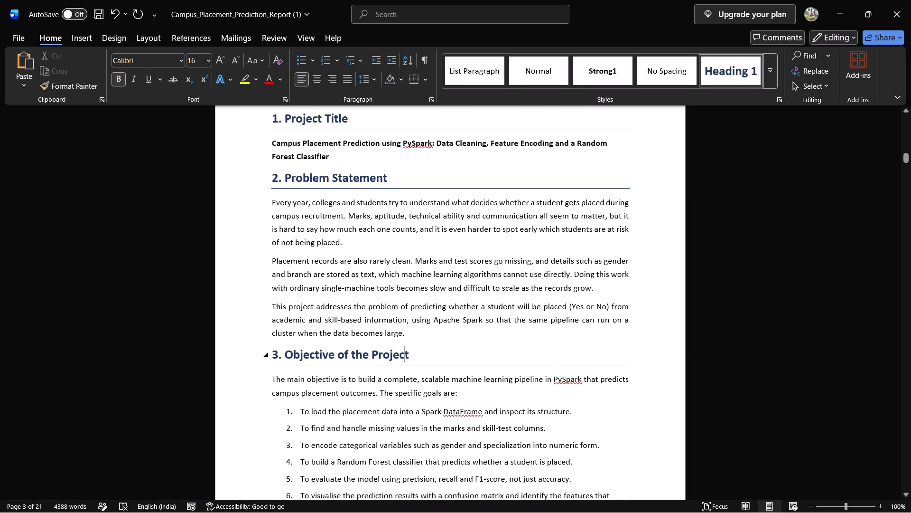
left_click_drag(270, 379, 354, 460)
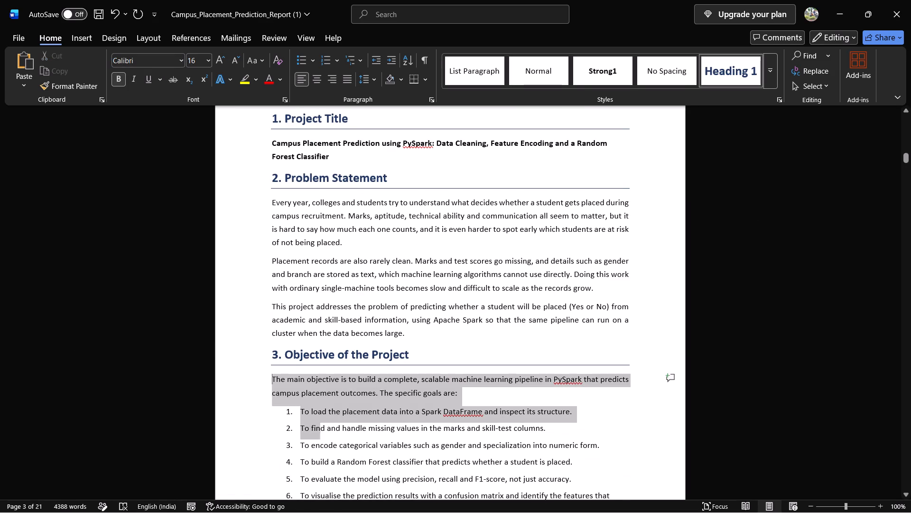
left_click_drag(354, 460, 396, 430)
key("ctrl+c")
key("alt+Tab")
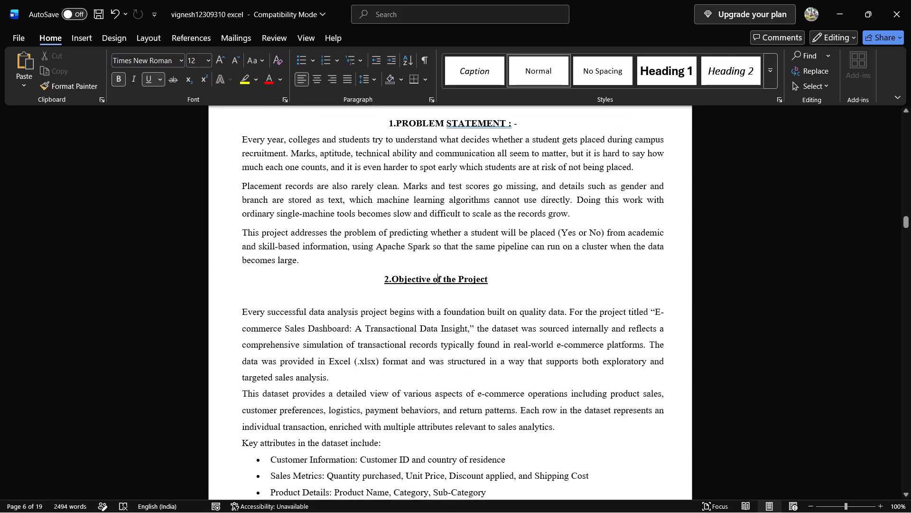
left_click_drag(243, 310, 295, 500)
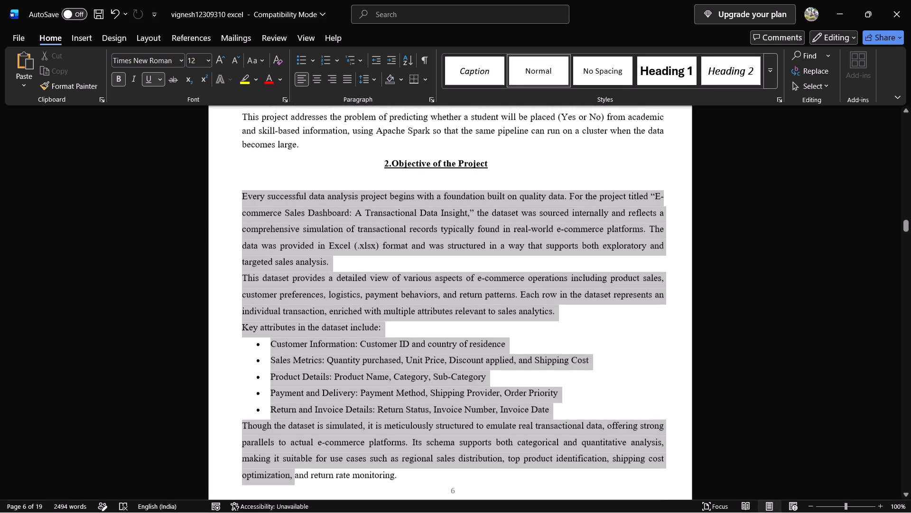
left_click_drag(295, 500, 397, 431)
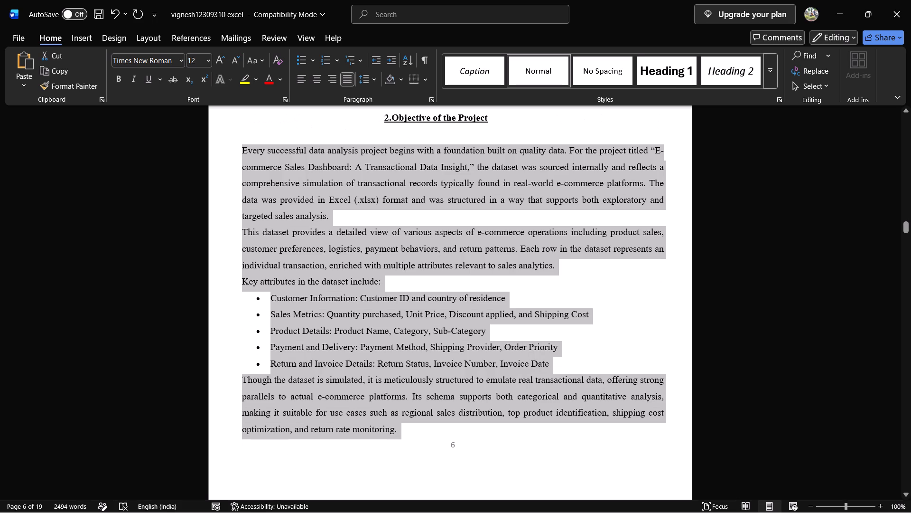
key("ctrl+v")
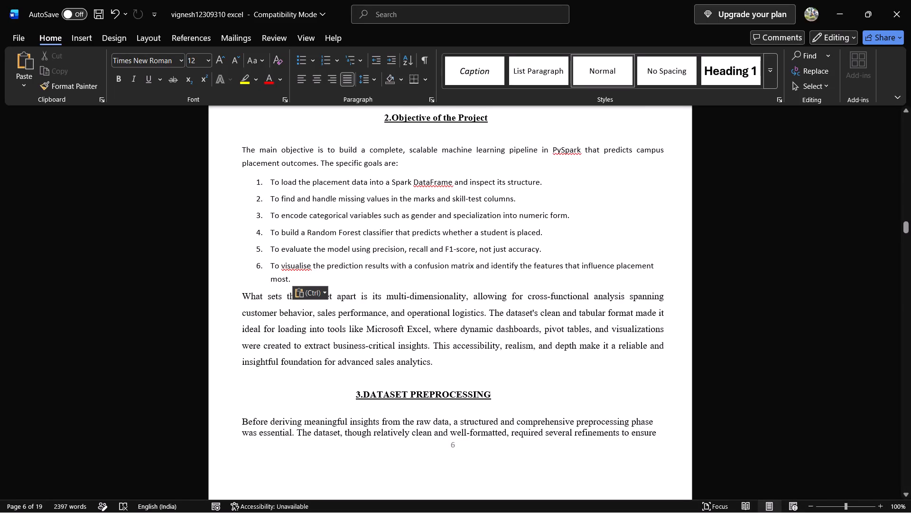
key("alt+Tab")
left_click(360, 426)
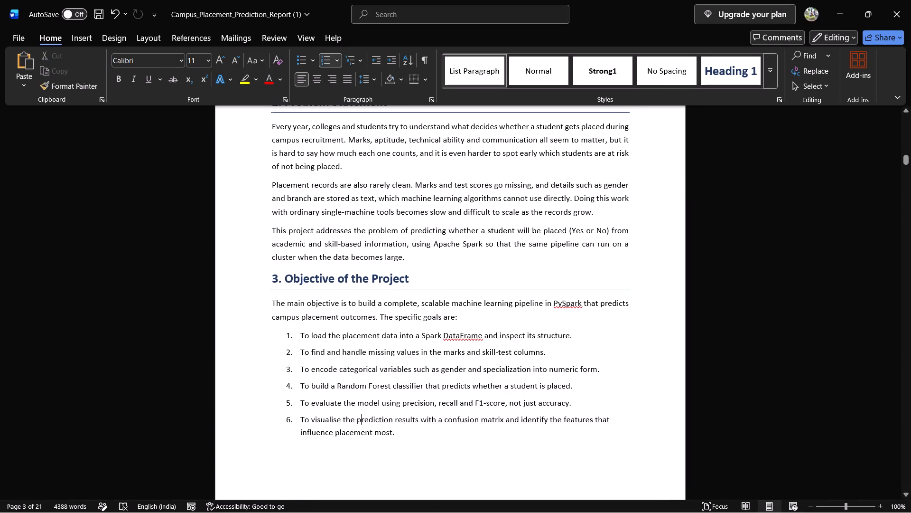
Set the pasted objective paragraph and numbered goals to Times New Roman, size 12.
key("alt+Tab")
left_click_drag(308, 277, 243, 155)
left_click(307, 121)
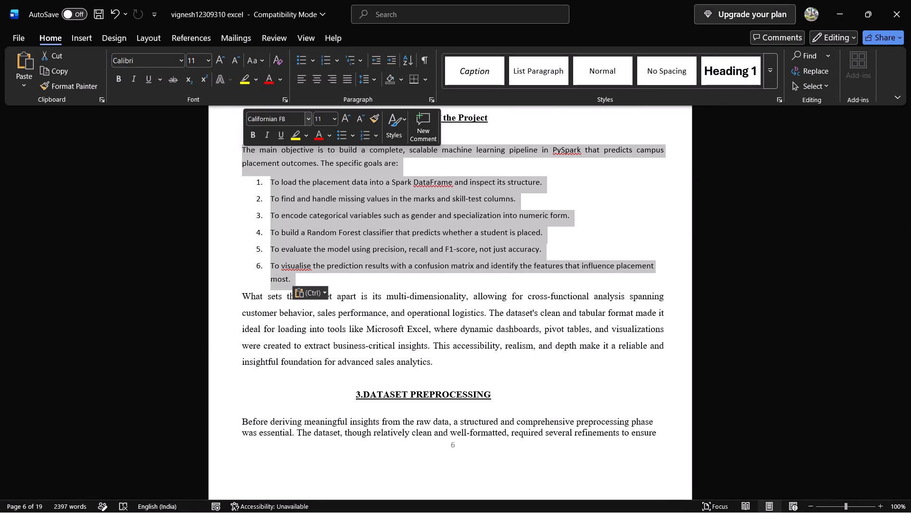
scroll(297, 178, "down", 3)
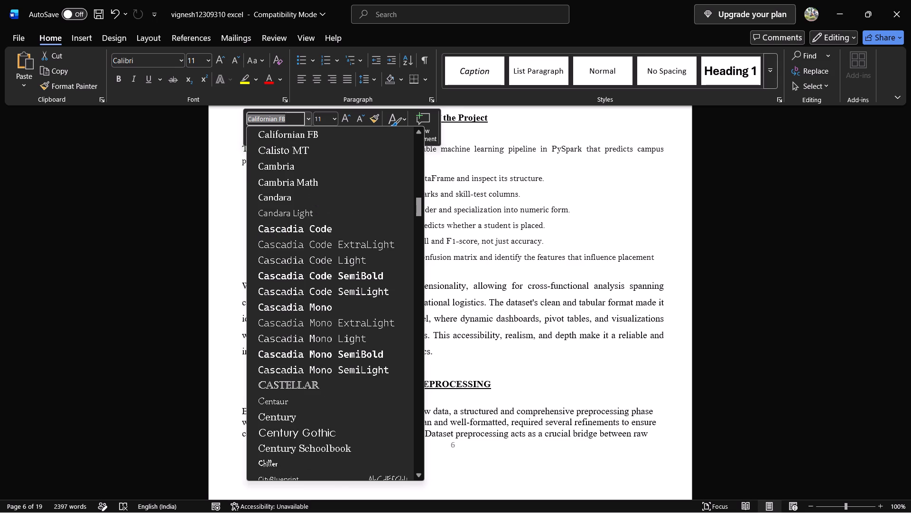
scroll(279, 277, "down", 20)
scroll(279, 277, "down", 1)
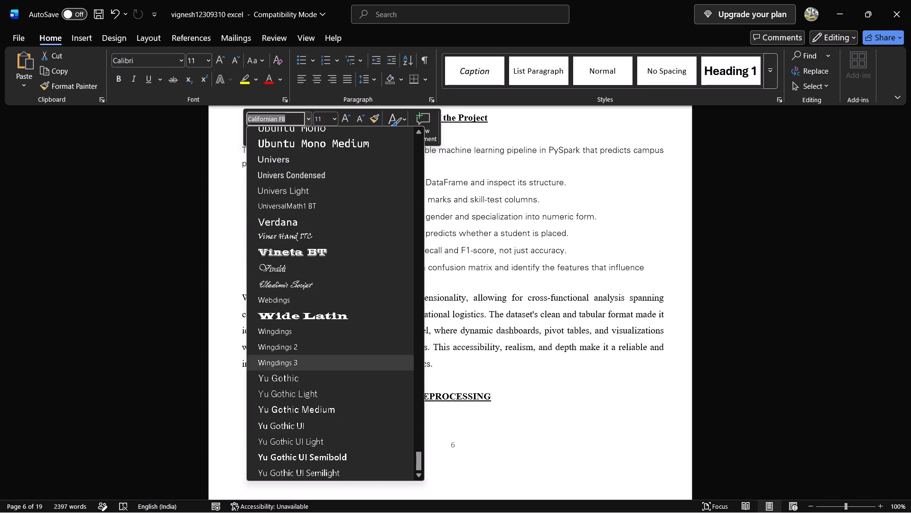
left_click_drag(421, 460, 405, 161)
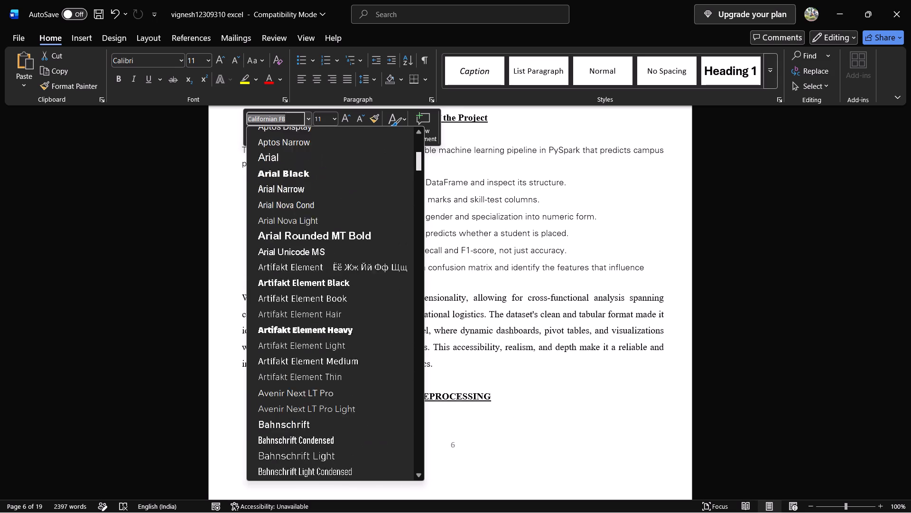
left_click_drag(405, 161, 406, 144)
left_click(325, 199)
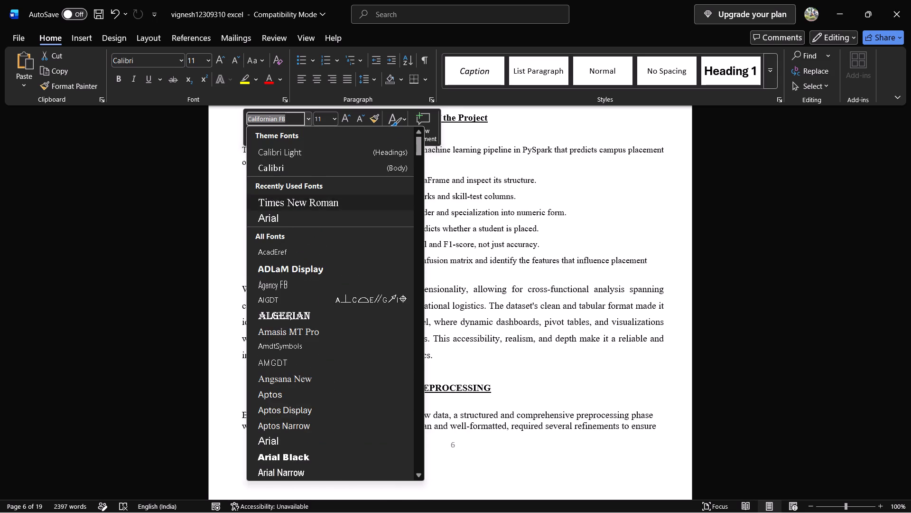
left_click(200, 62)
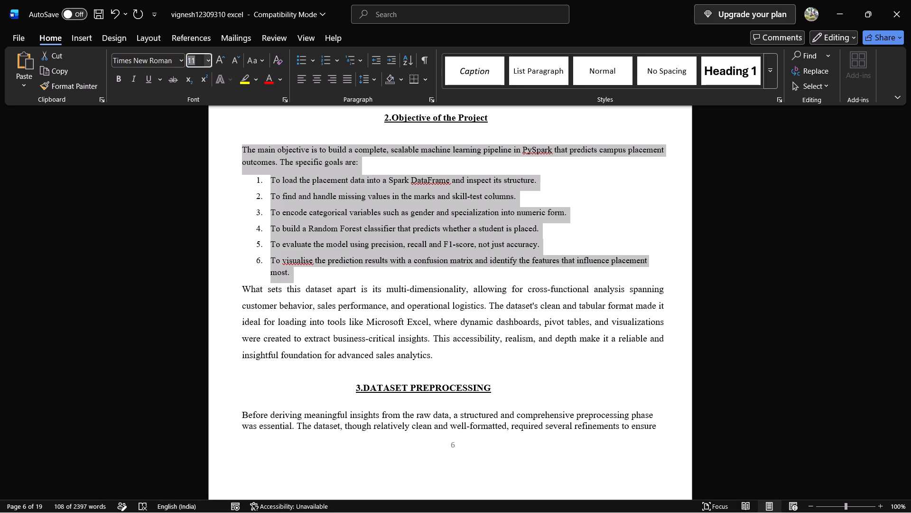
key("BackSpace")
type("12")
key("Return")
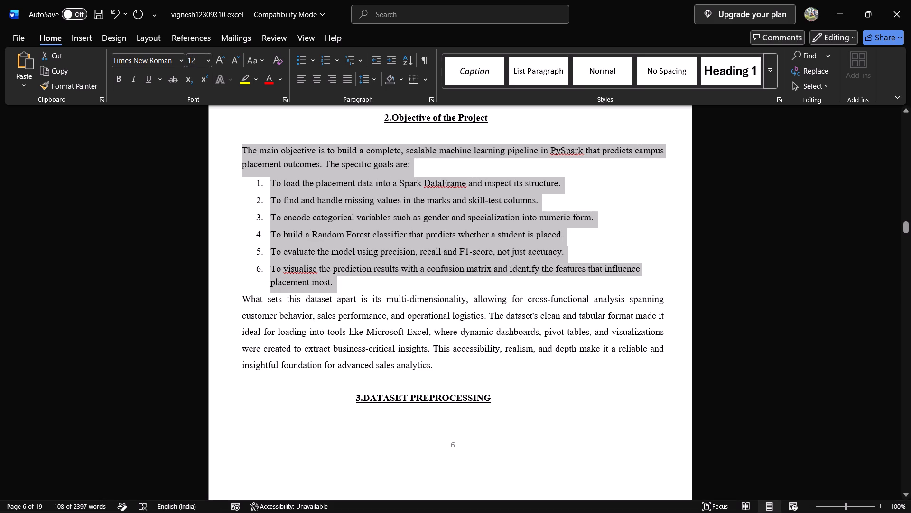
Delete the leftover "What sets this dataset apart" paragraph and the empty line before the 3.DATASET PREPROCESSING heading.
left_click(325, 316)
left_click_drag(438, 363, 244, 305)
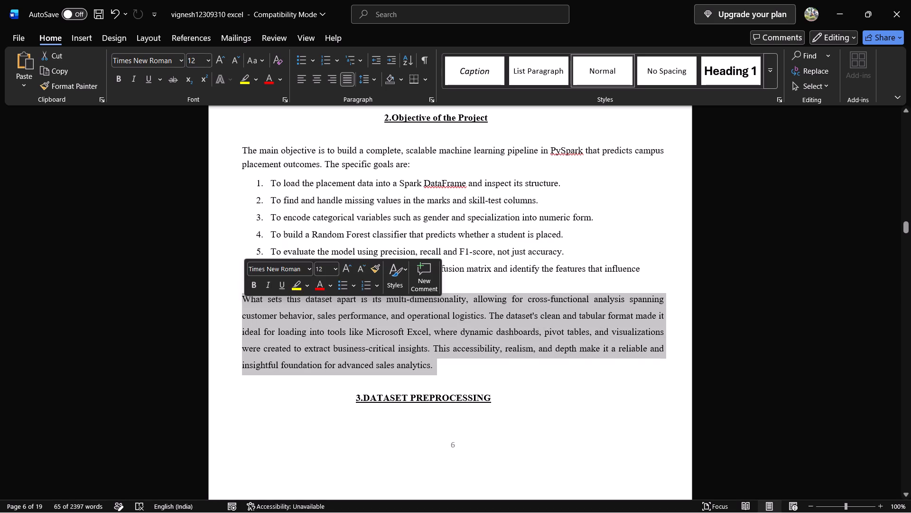
key("BackSpace")
key("BackSpace")
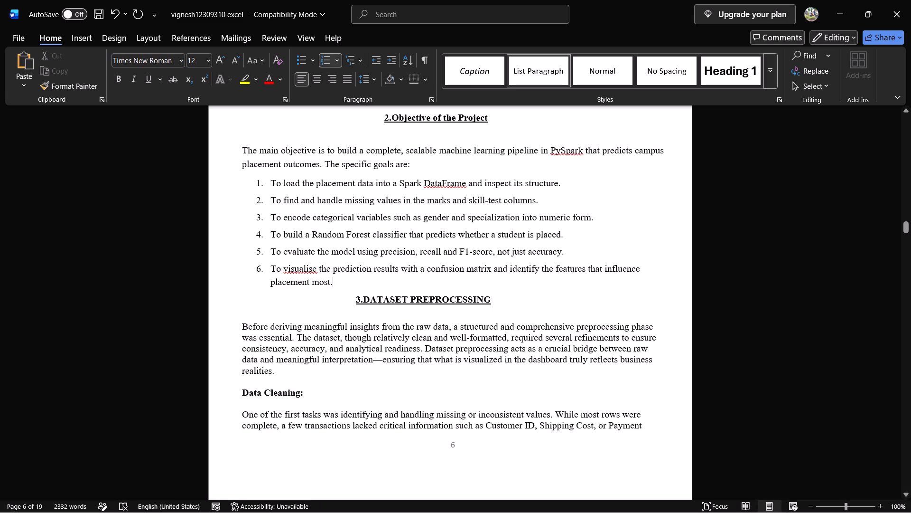
Find the section after the objectives in the Campus Placement report and copy its "4. Dataset Description" heading.
key("alt+Tab")
scroll(508, 389, "down", 1)
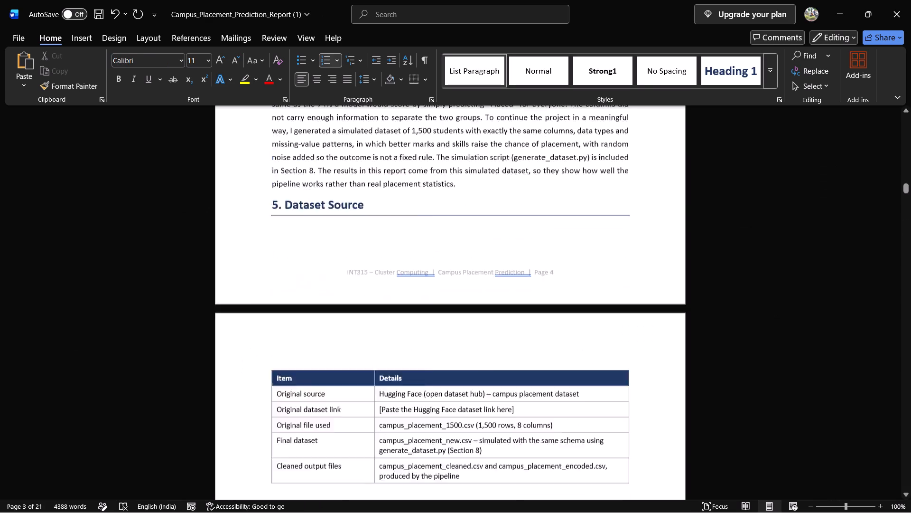
scroll(508, 389, "down", 1)
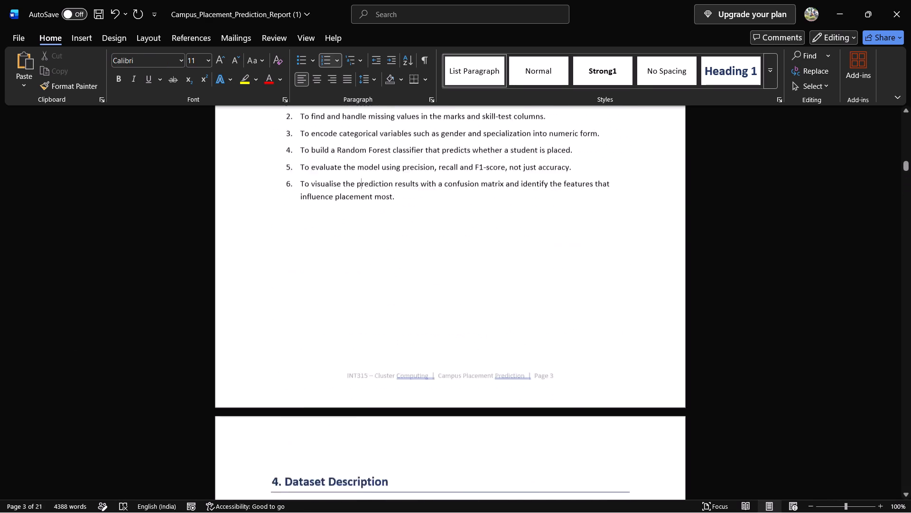
scroll(508, 389, "down", 1)
left_click(395, 329)
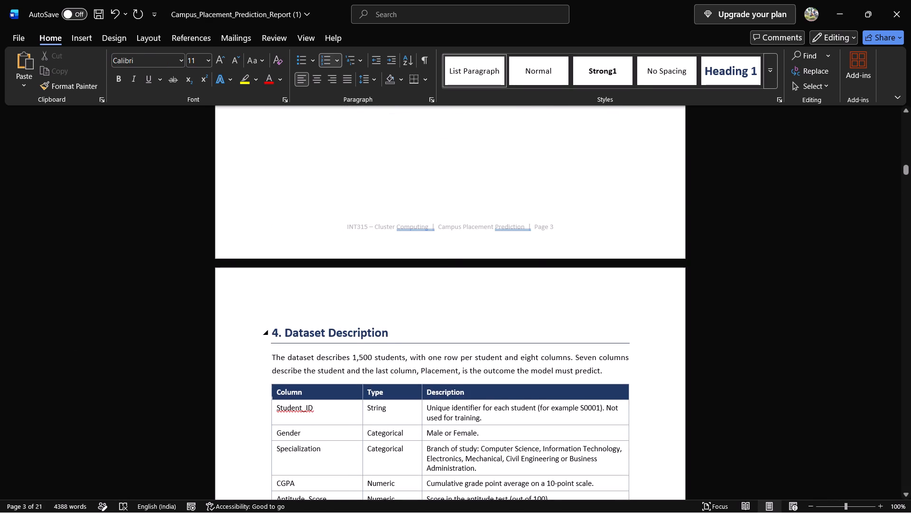
left_click_drag(395, 329, 265, 321)
key("ctrl+c")
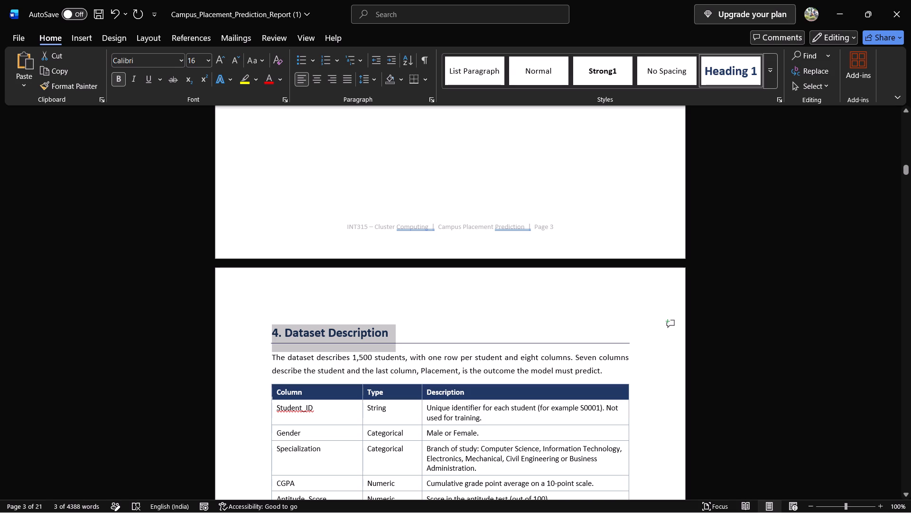
In the older report, replace PREPROCESSING in the section 3 heading with "DESCRIPTION" in capitals, keeping the number and DATASET.
key("alt+Tab")
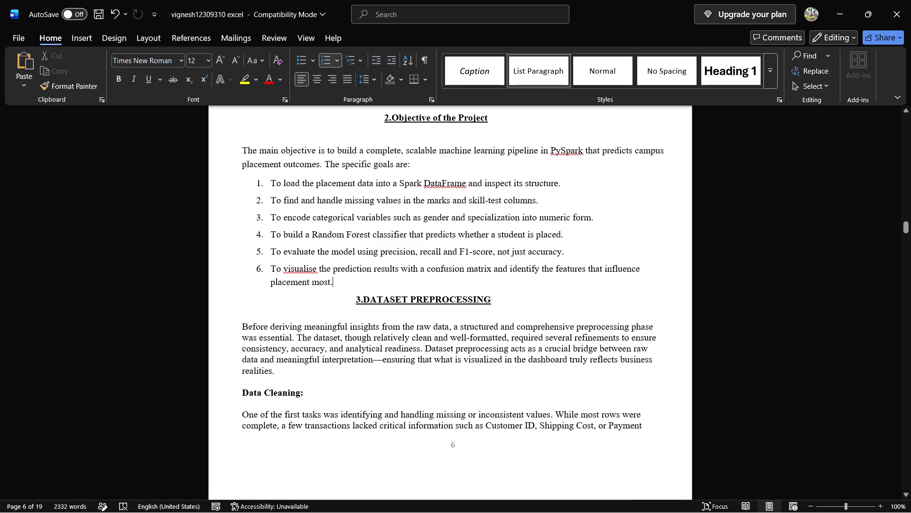
left_click_drag(495, 299, 417, 297)
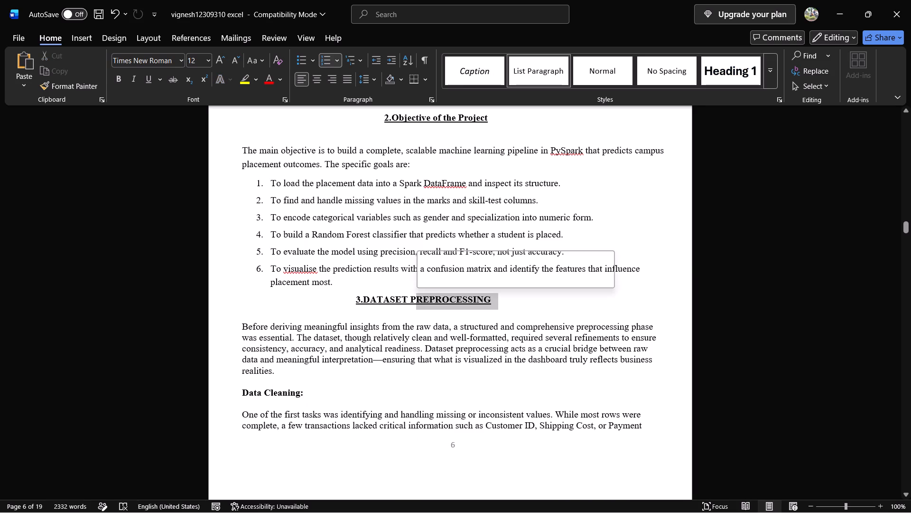
key("BackSpace")
key("BackSpace")
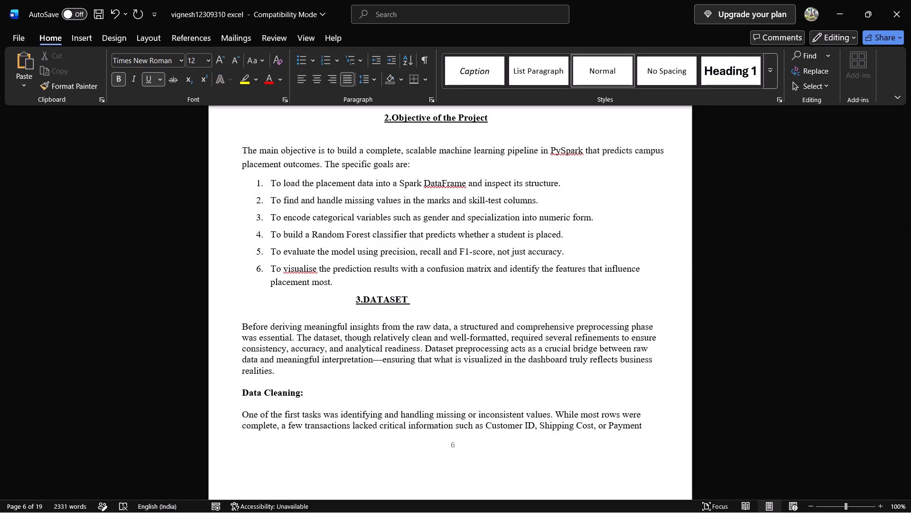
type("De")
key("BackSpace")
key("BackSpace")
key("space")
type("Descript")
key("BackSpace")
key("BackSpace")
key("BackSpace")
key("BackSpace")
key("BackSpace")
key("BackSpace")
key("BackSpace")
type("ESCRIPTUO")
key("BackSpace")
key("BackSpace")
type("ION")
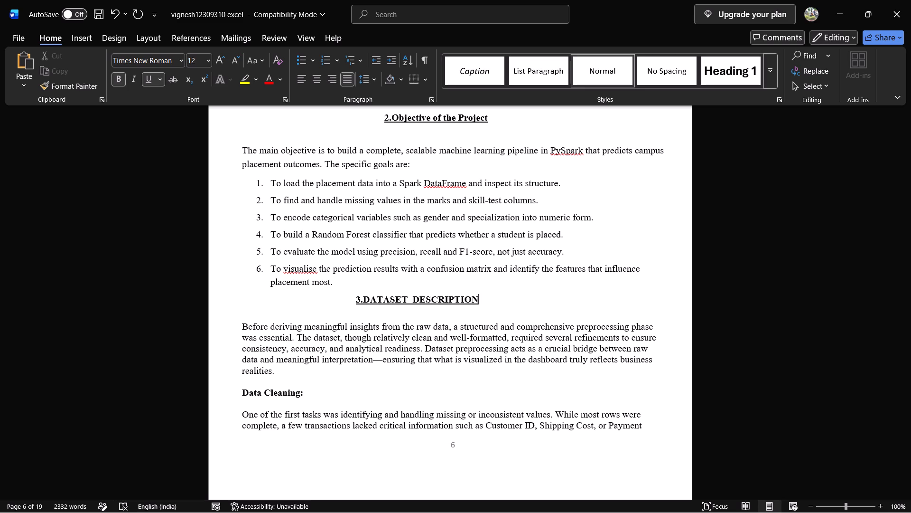
Retype the section 2 heading in capitals as "2.OBJECTIVE OF THE PROJECT" in the older report.
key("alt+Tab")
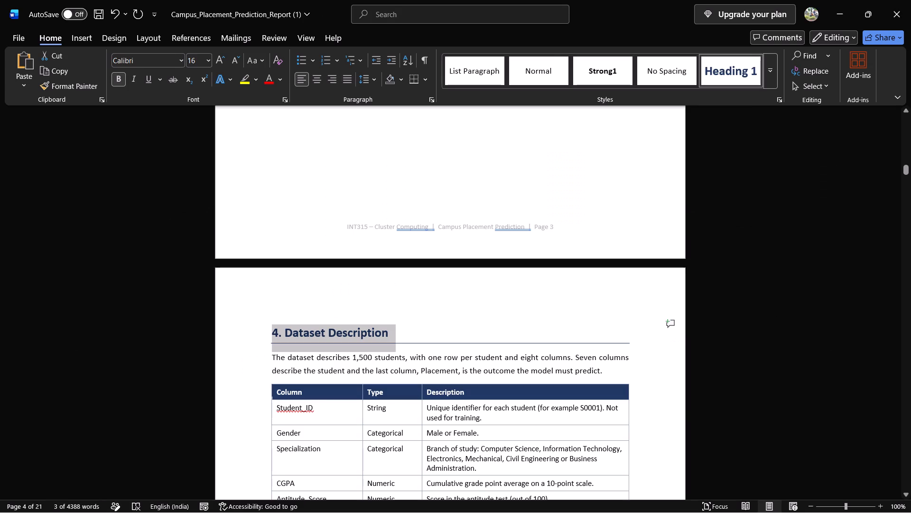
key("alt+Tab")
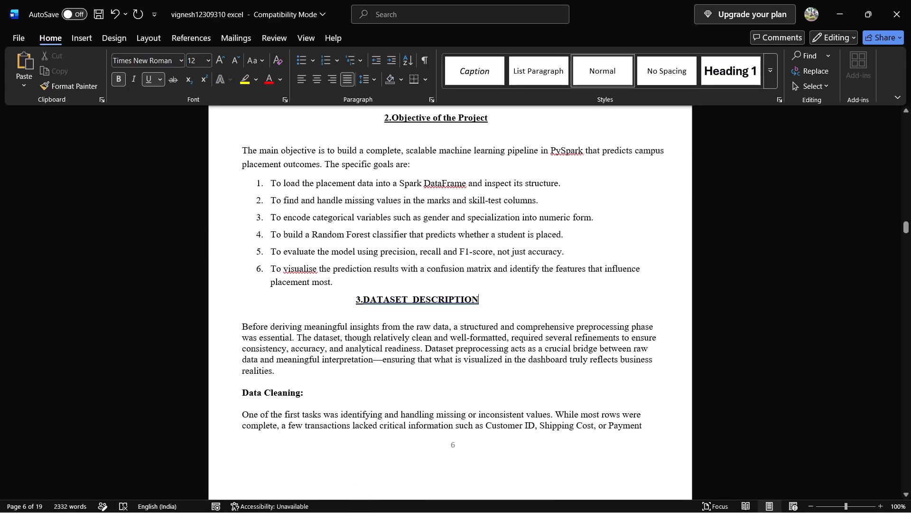
left_click(490, 117)
key("BackSpace")
key("BackSpace")
key("BackSpace")
key("BackSpace")
key("BackSpace")
key("BackSpace")
key("BackSpace")
key("BackSpace")
key("BackSpace")
key("BackSpace")
key("BackSpace")
key("BackSpace")
key("BackSpace")
key("BackSpace")
key("BackSpace")
key("BackSpace")
key("BackSpace")
key("BackSpace")
key("BackSpace")
key("BackSpace")
key("BackSpace")
key("BackSpace")
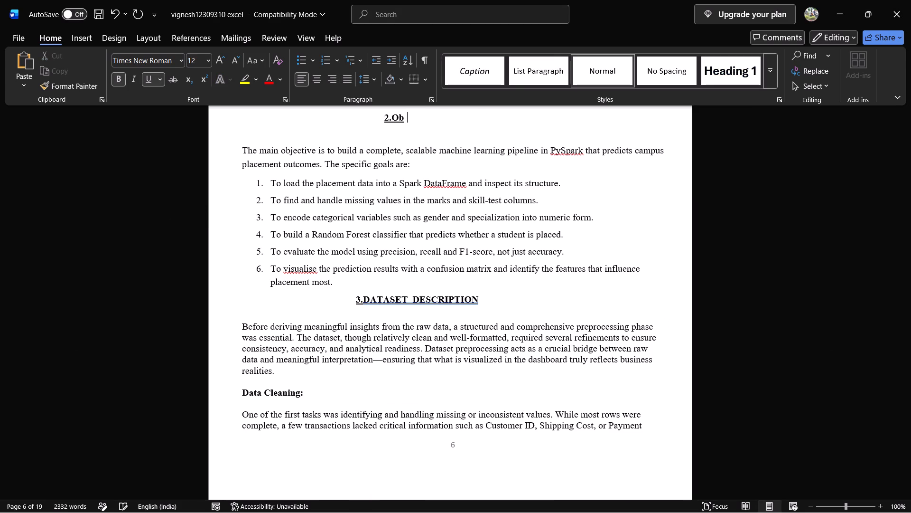
key("BackSpace")
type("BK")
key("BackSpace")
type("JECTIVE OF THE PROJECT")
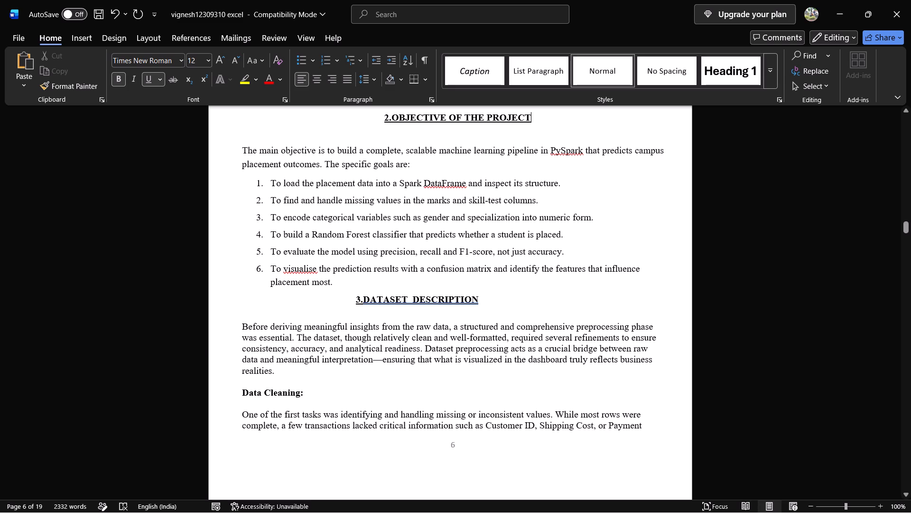
Replace the paragraph under 3.DATASET DESCRIPTION with the introductory paragraph copied from Dataset Description in the Campus Placement report.
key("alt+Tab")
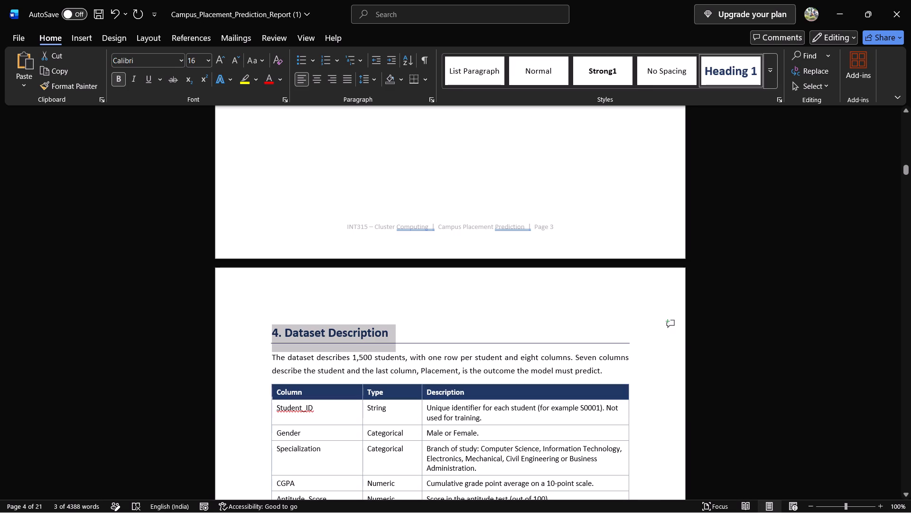
left_click_drag(606, 372, 273, 356)
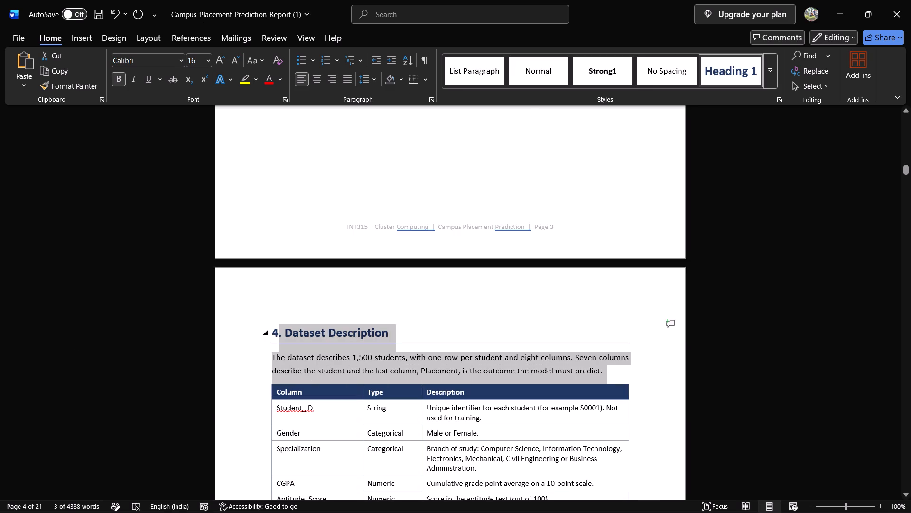
left_click_drag(273, 356, 271, 357)
key("ctrl+c")
key("alt+Tab")
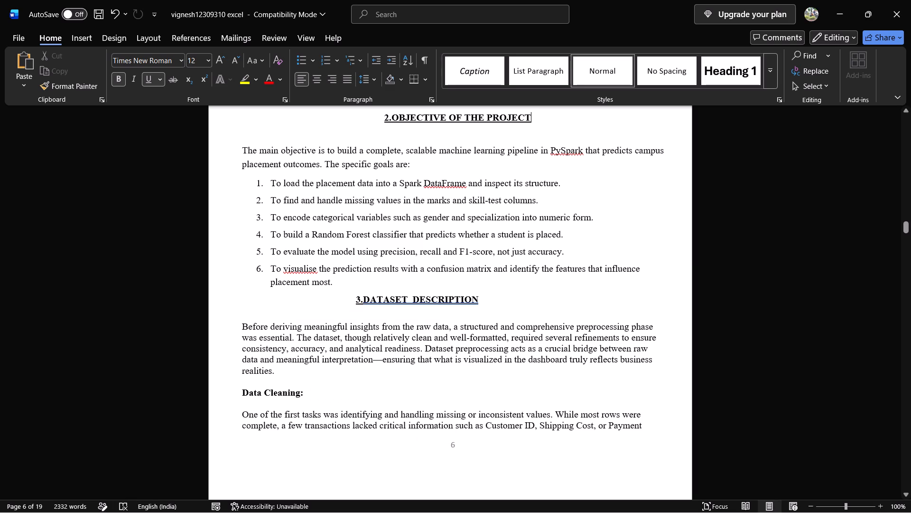
left_click_drag(276, 372, 248, 326)
key("ctrl+v")
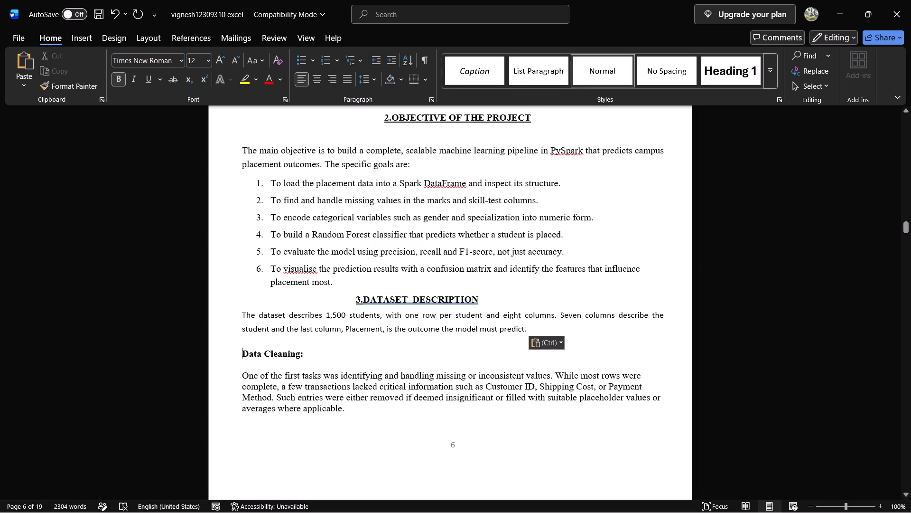
Set the pasted dataset description paragraph to Times New Roman, size 12, without bold.
left_click_drag(531, 327, 291, 327)
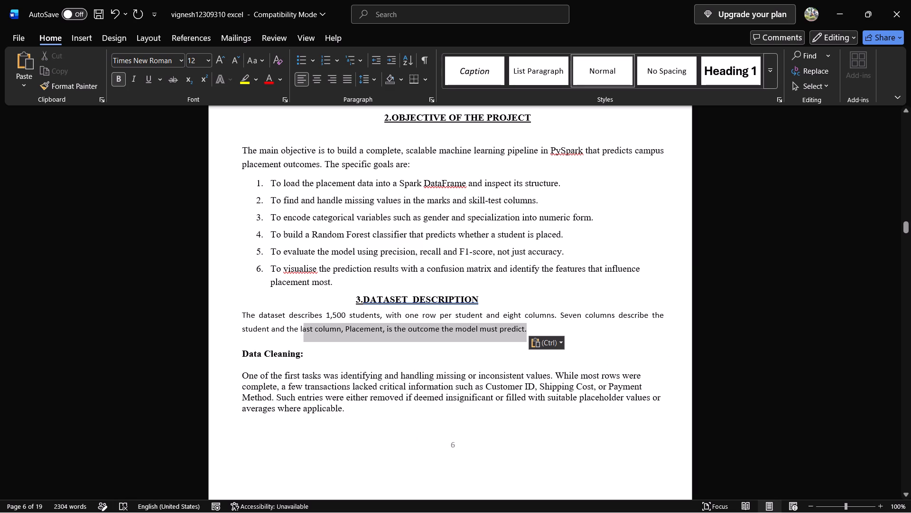
left_click_drag(291, 327, 246, 318)
left_click(255, 302)
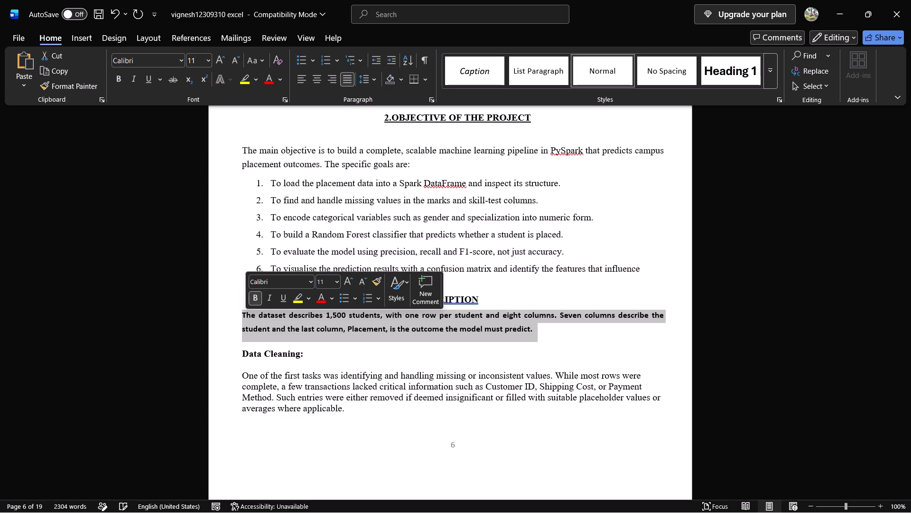
left_click(255, 302)
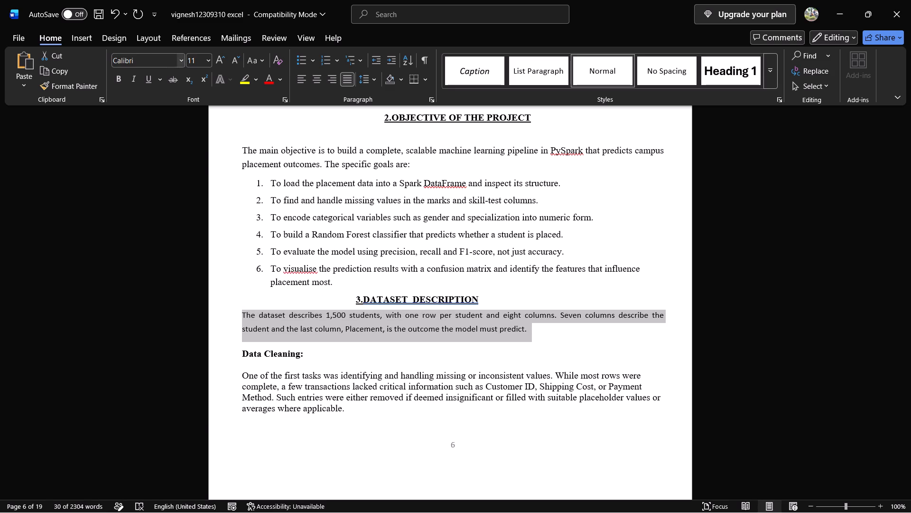
left_click_drag(182, 63, 170, 98)
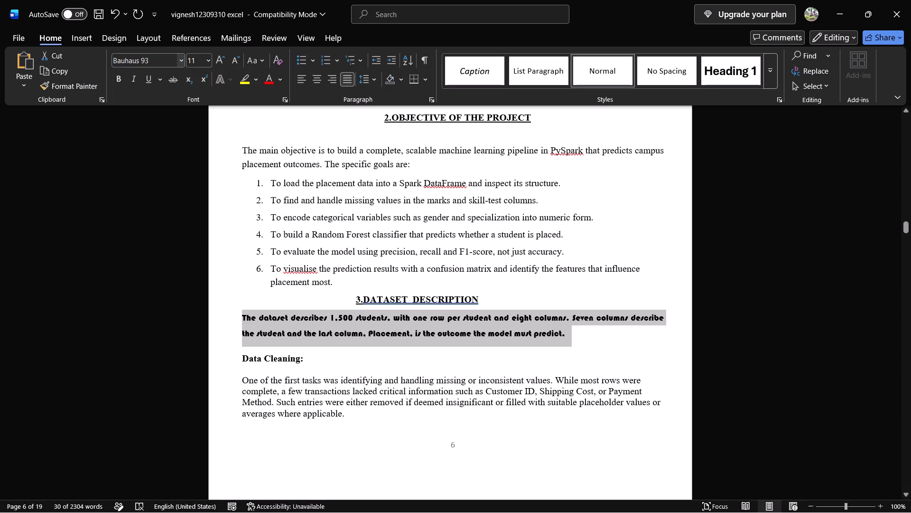
left_click(179, 64)
scroll(167, 137, "up", 8)
left_click(161, 163)
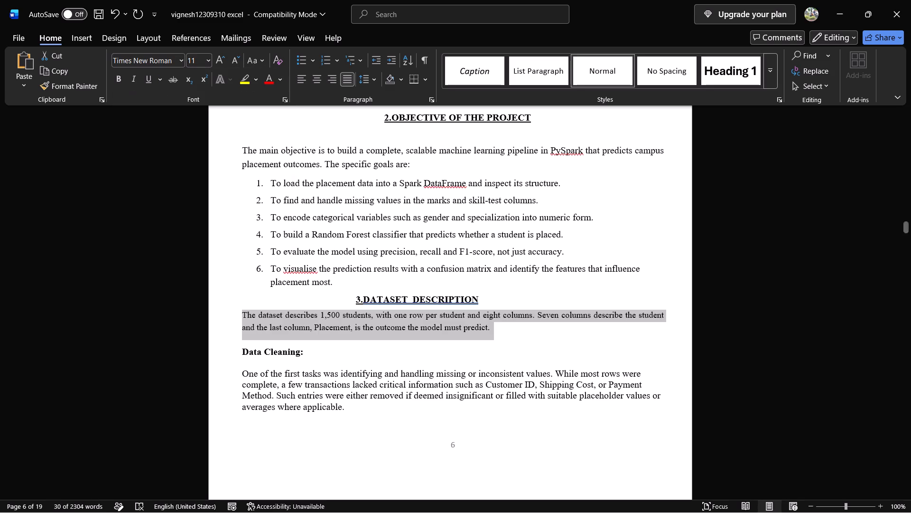
left_click(196, 60)
key("BackSpace")
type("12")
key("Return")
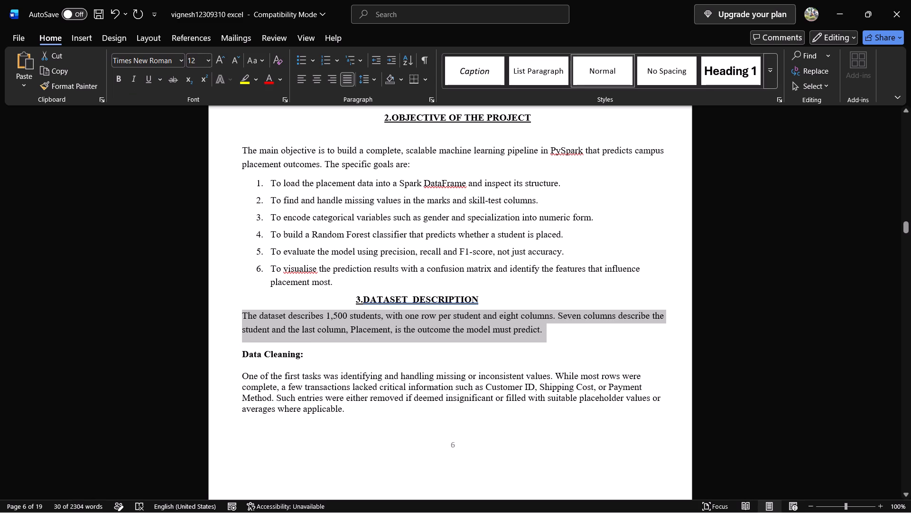
left_click(349, 411)
Copy the full Column, Type and Description table from the Campus Placement report and paste it below the older report's dataset paragraph.
left_click(555, 331)
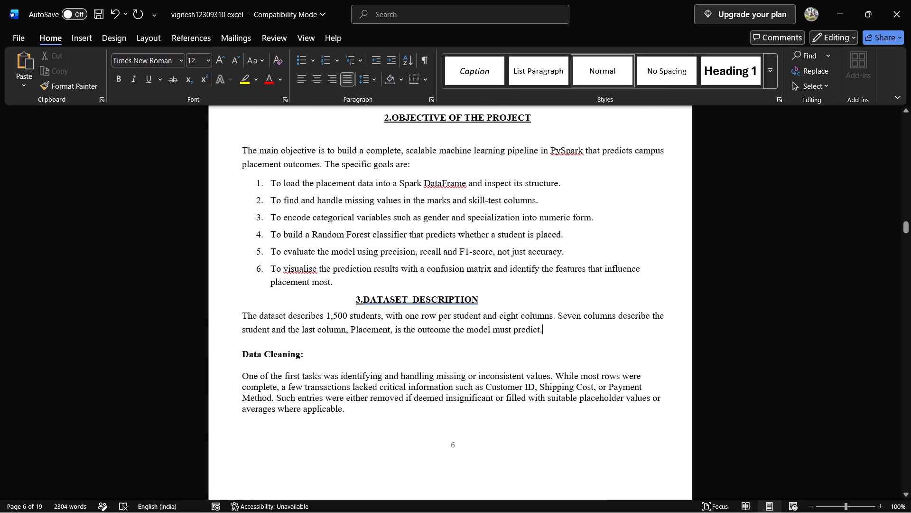
key("Return")
key("alt+Tab")
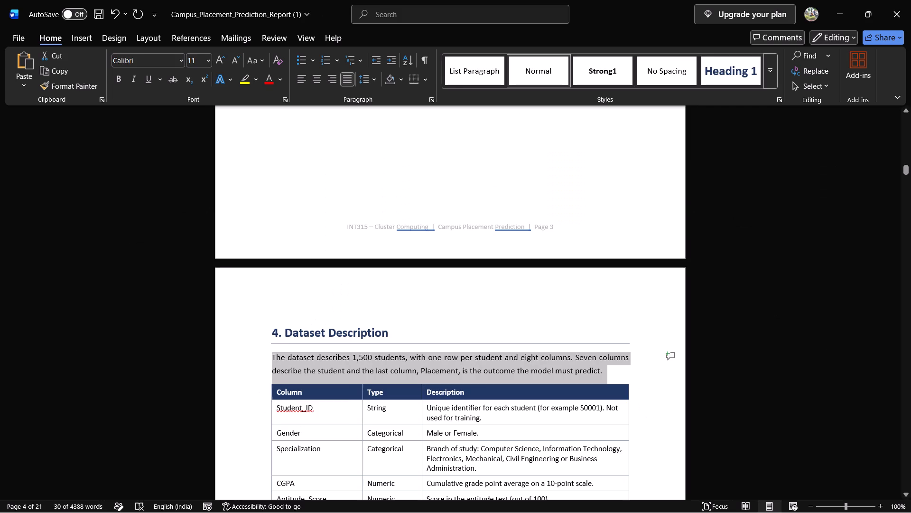
scroll(555, 331, "down", 1)
left_click_drag(365, 407, 360, 412)
key("Down")
key("Down")
key("Down")
key("Down")
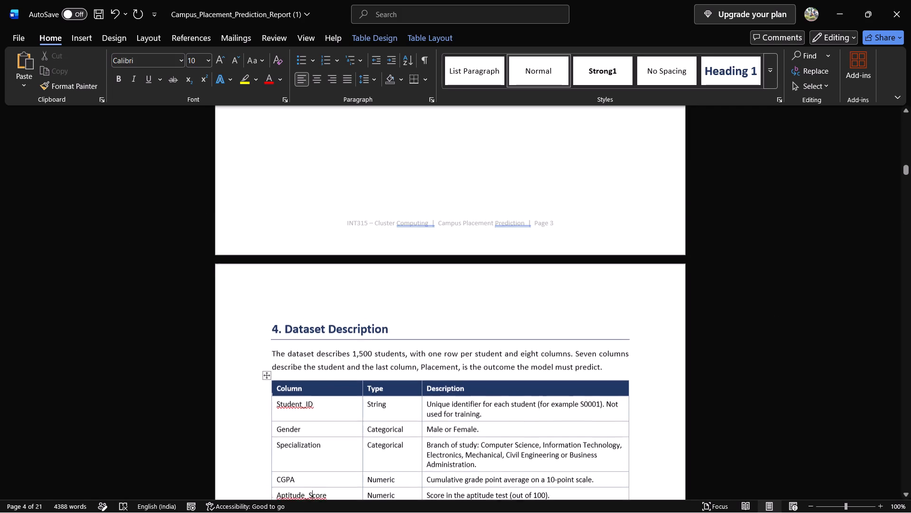
key("Down")
key("Down")
key("Down")
key("Down")
key("Down")
key("Down")
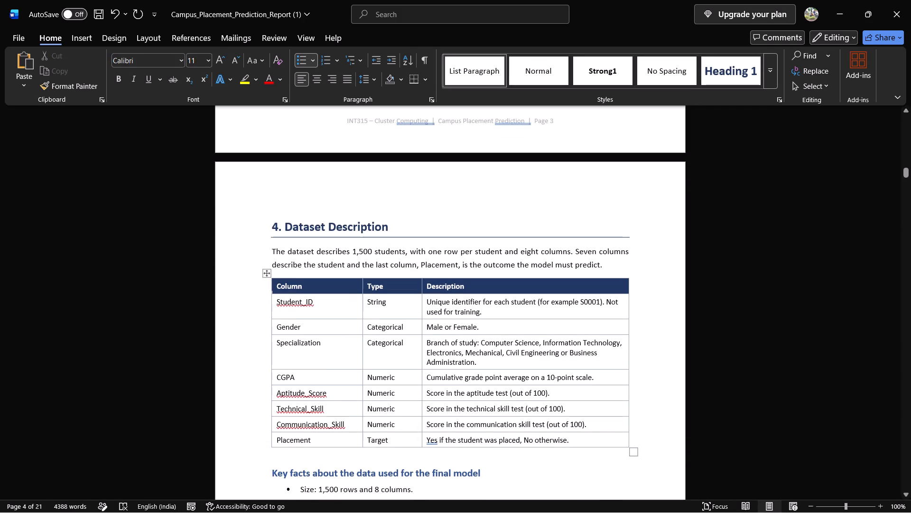
left_click(651, 439)
left_click_drag(651, 439, 286, 296)
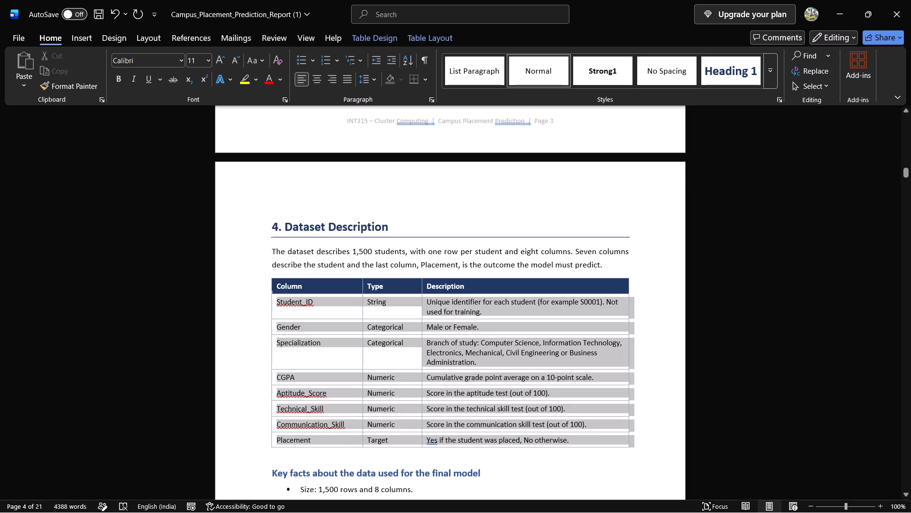
left_click_drag(286, 296, 276, 286)
key("ctrl+c")
key("alt+Tab")
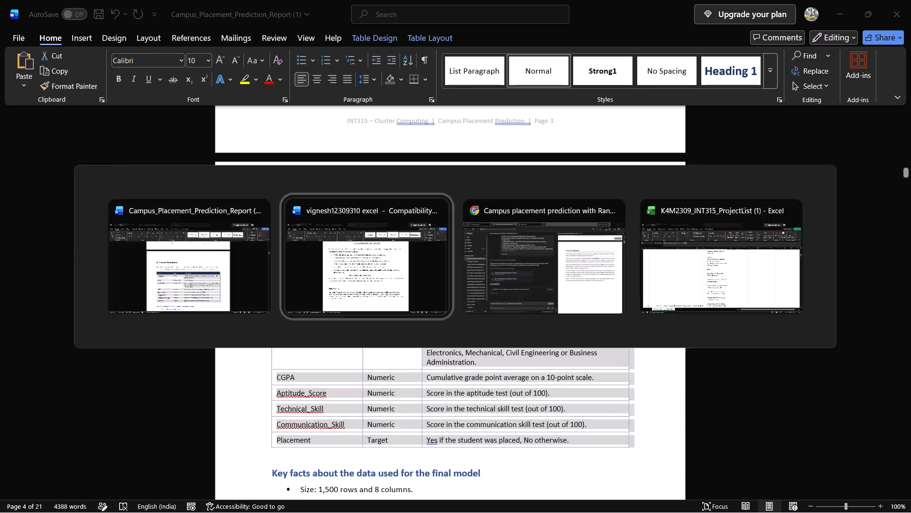
key("ctrl+v")
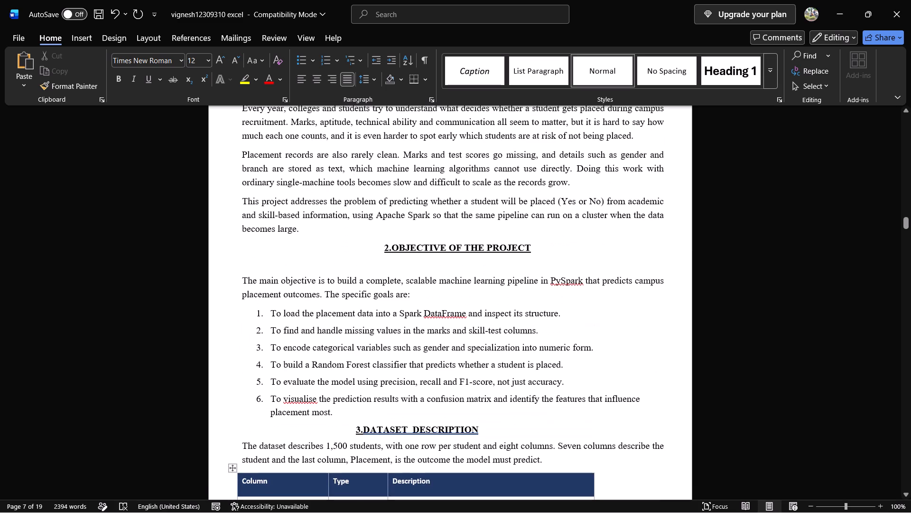
Insert five empty lines after the dataset description paragraph to push the table onto the next page.
left_click(548, 464)
key("Return")
key("Return")
key("Return")
key("Return")
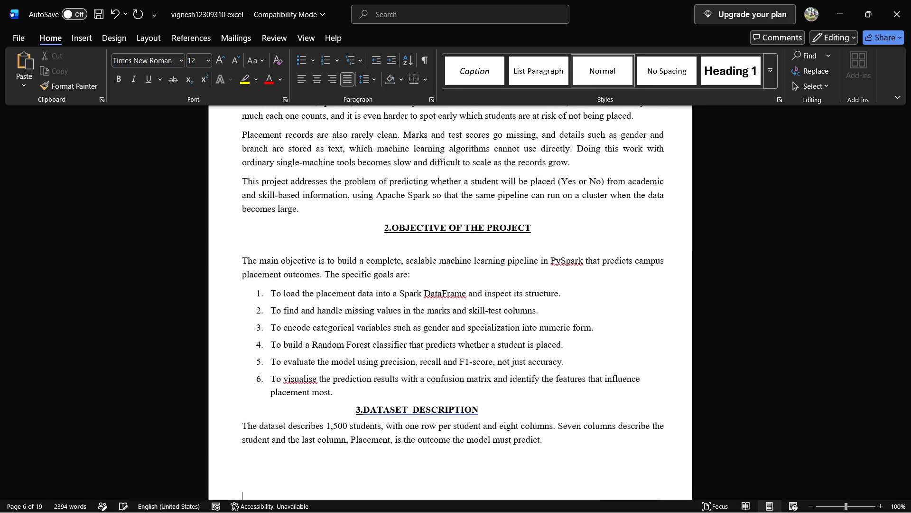
key("Return")
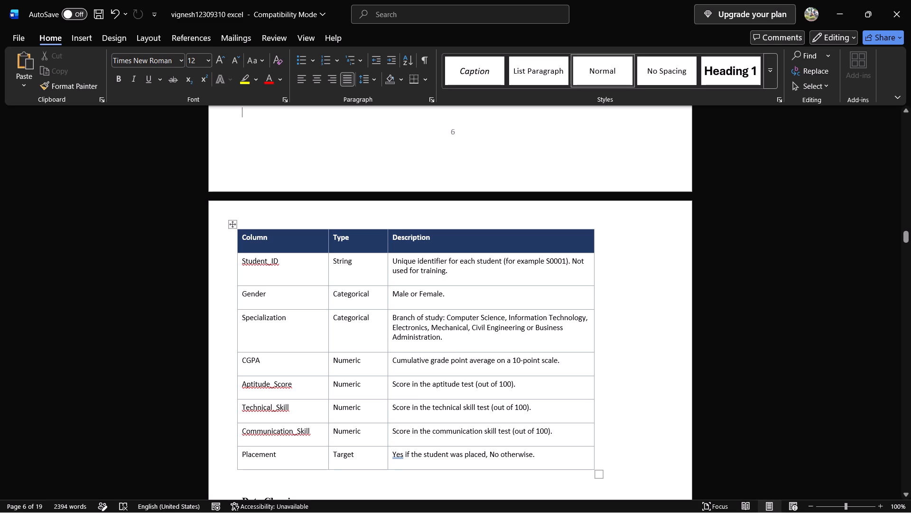
Delete the old preprocessing text from "Data Cleaning:" through the Final Dataset Overview paragraph, up to the 4. ANALYSIS OF DATASET heading.
scroll(299, 399, "down", 1)
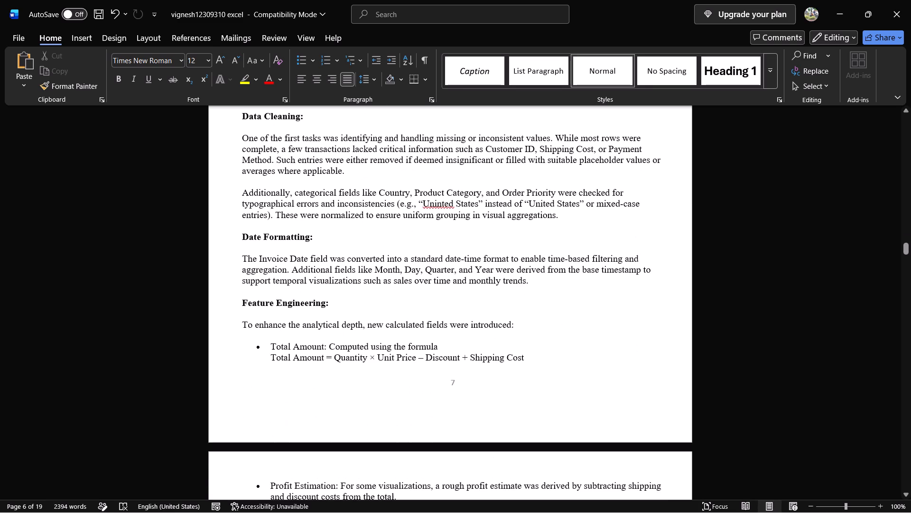
scroll(299, 399, "down", 1)
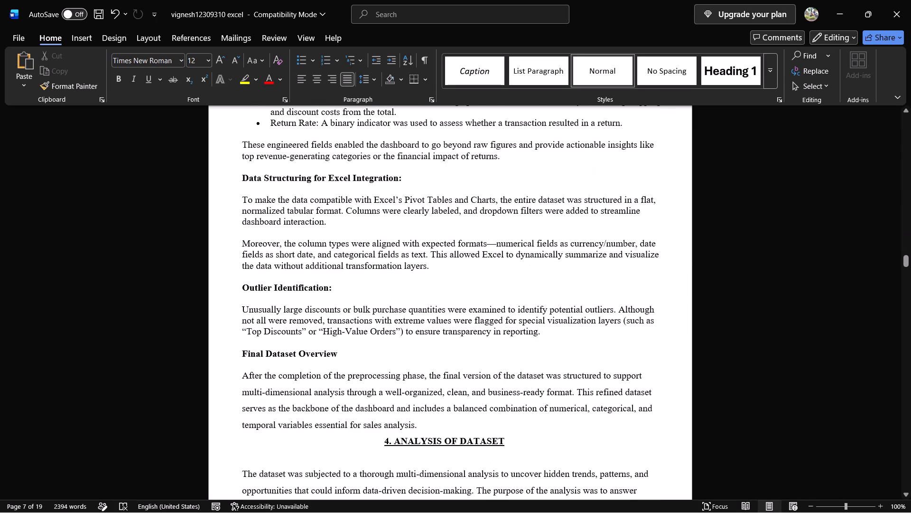
left_click_drag(417, 427, 297, 194)
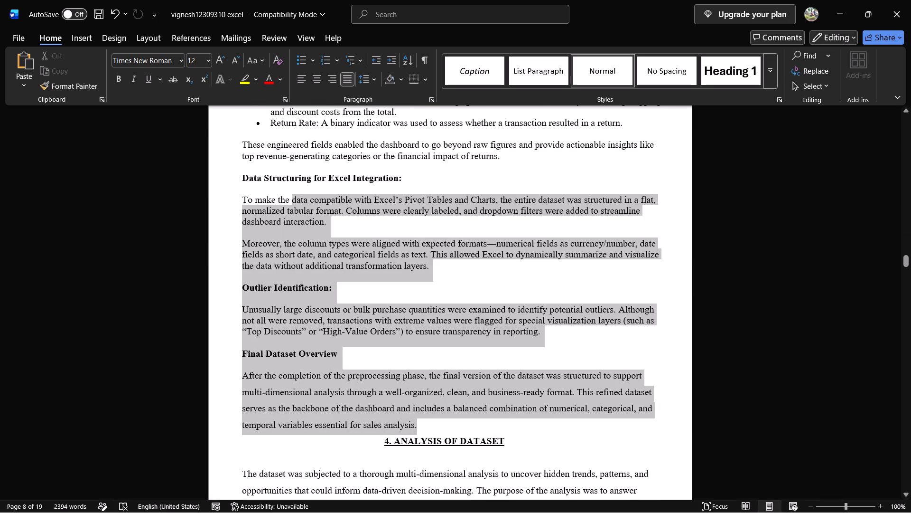
left_click_drag(297, 194, 250, 95)
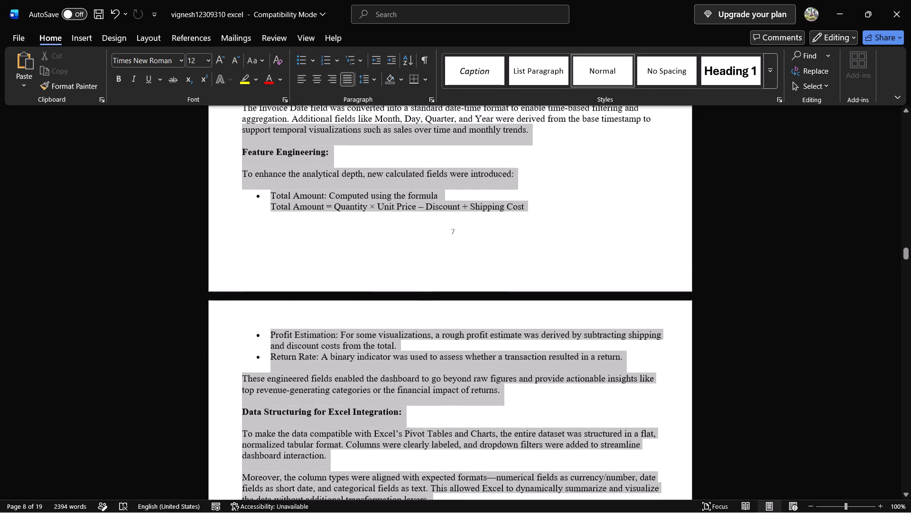
left_click_drag(250, 95, 242, 125)
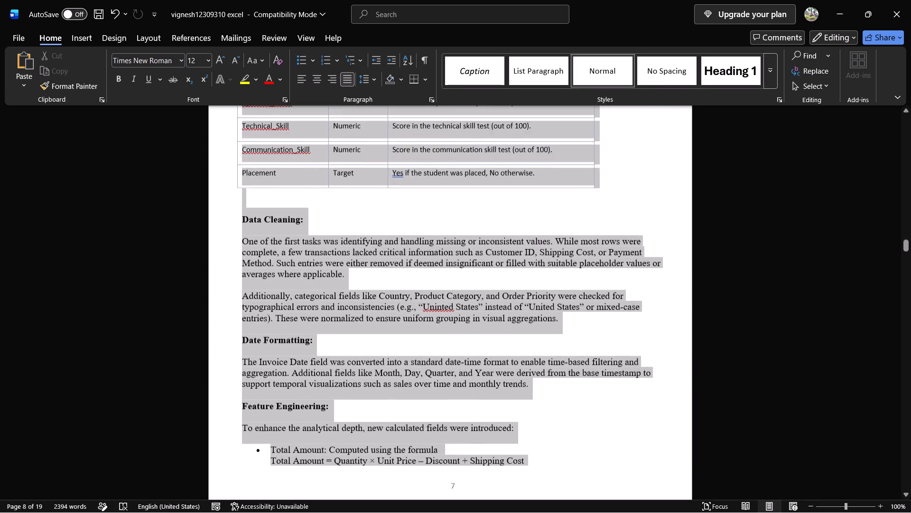
left_click_drag(242, 125, 243, 222)
key("BackSpace")
key("BackSpace")
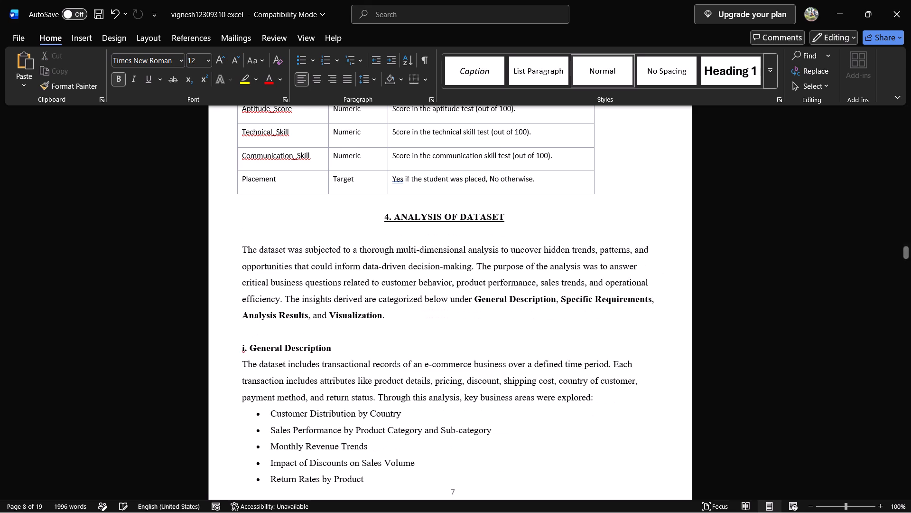
key("BackSpace")
key("BackSpace")
scroll(336, 333, "up", 1)
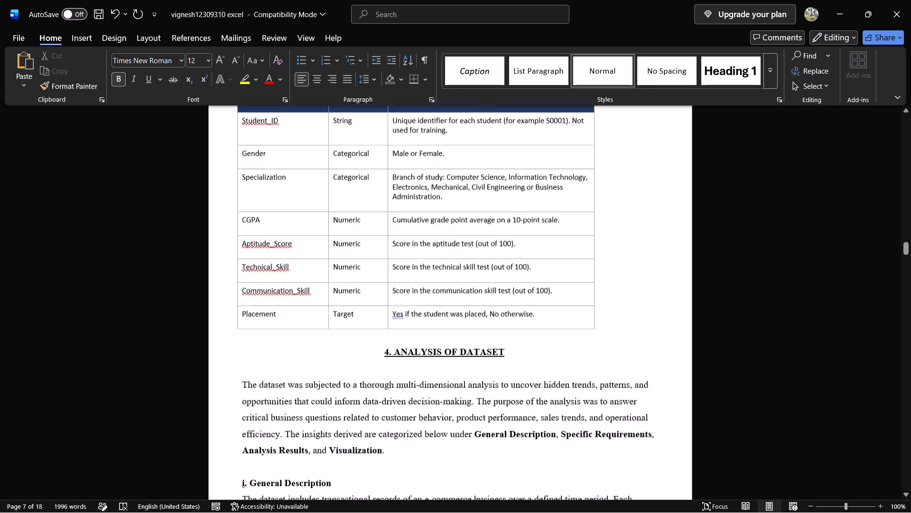
scroll(336, 333, "up", 1)
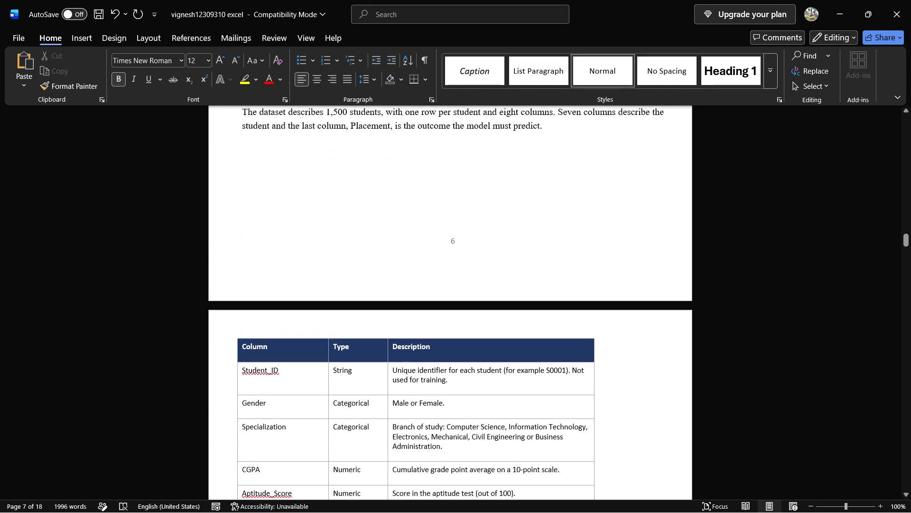
Insert ten empty lines after objective 6 to push the 3.DATASET DESCRIPTION heading onto the following page.
scroll(336, 333, "up", 1)
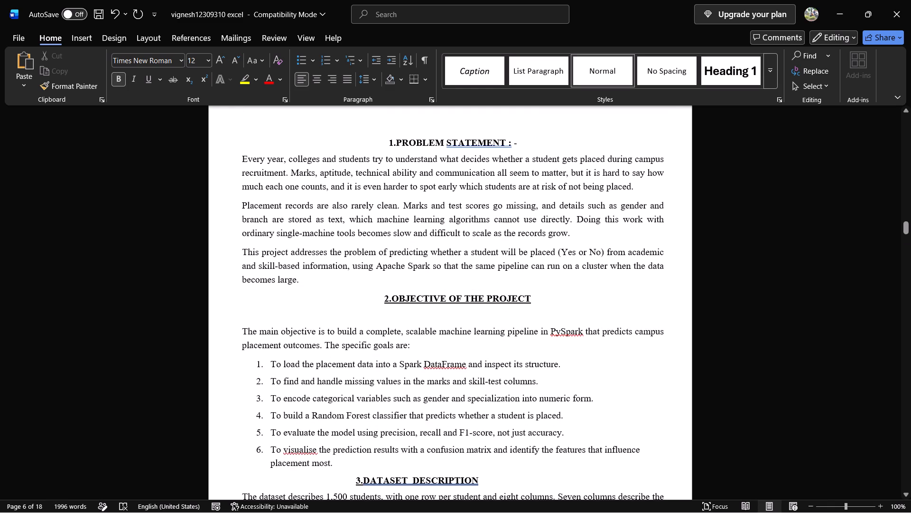
left_click(378, 467)
key("Return")
key("Return")
key("Return")
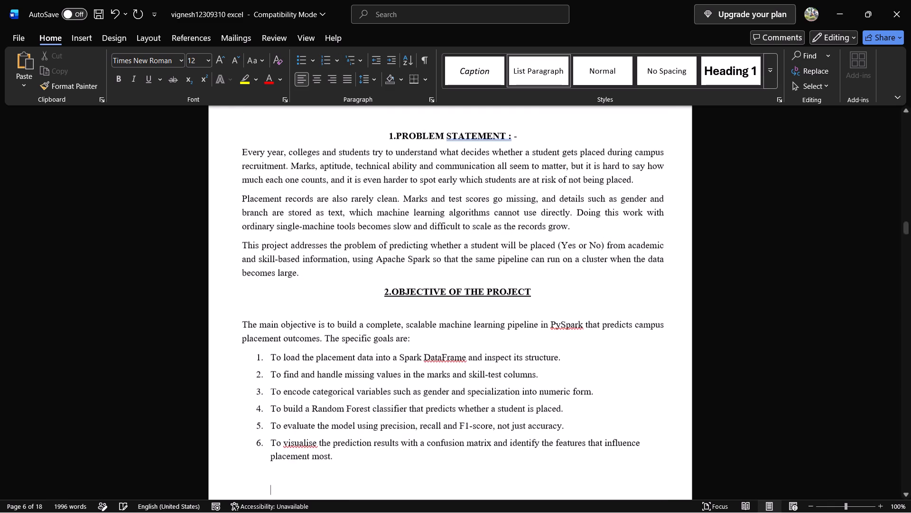
key("Return")
key("Return")
scroll(378, 467, "down", 1)
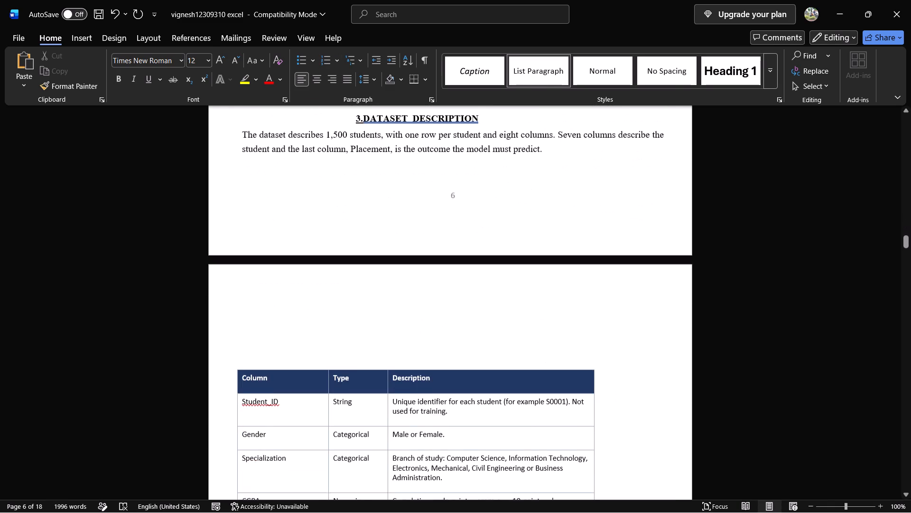
scroll(378, 467, "down", 1)
key("Return")
key("Return")
key("Return")
key("Return")
key("Return")
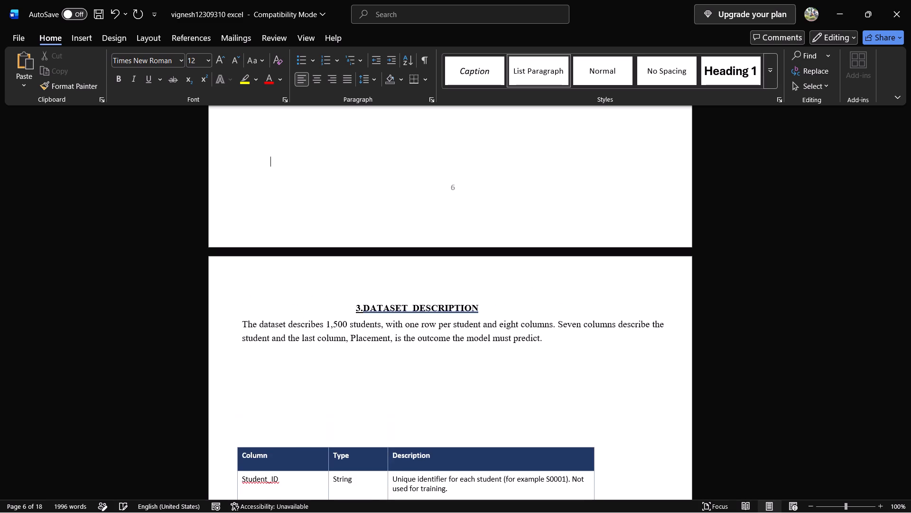
Remove the empty lines between the dataset description paragraph and the Column, Type and Description table.
left_click(284, 418)
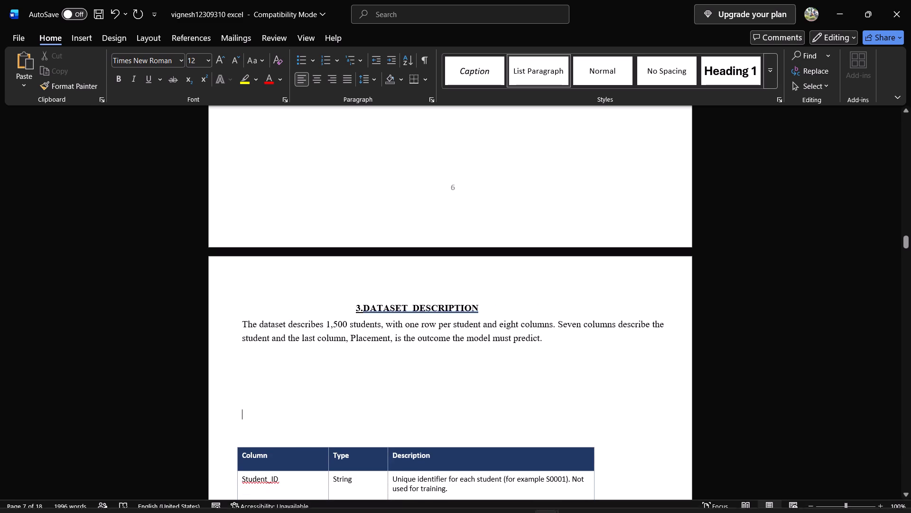
key("BackSpace")
key("BackSpace")
key("BackSpace")
key("BackSpace")
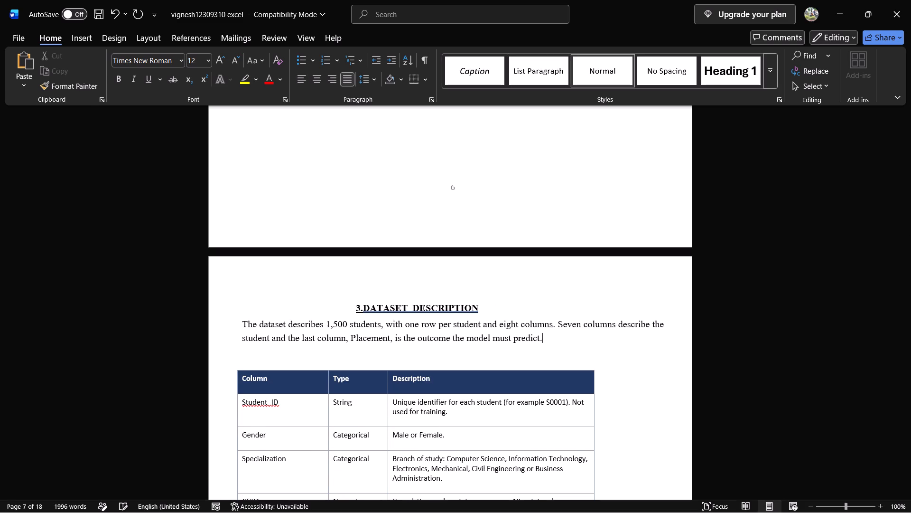
key("Down")
key("BackSpace")
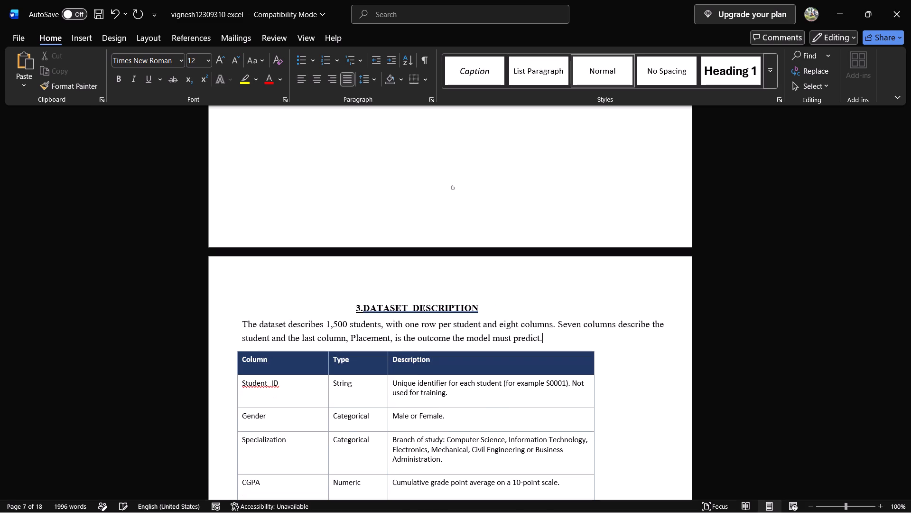
scroll(343, 296, "up", 1)
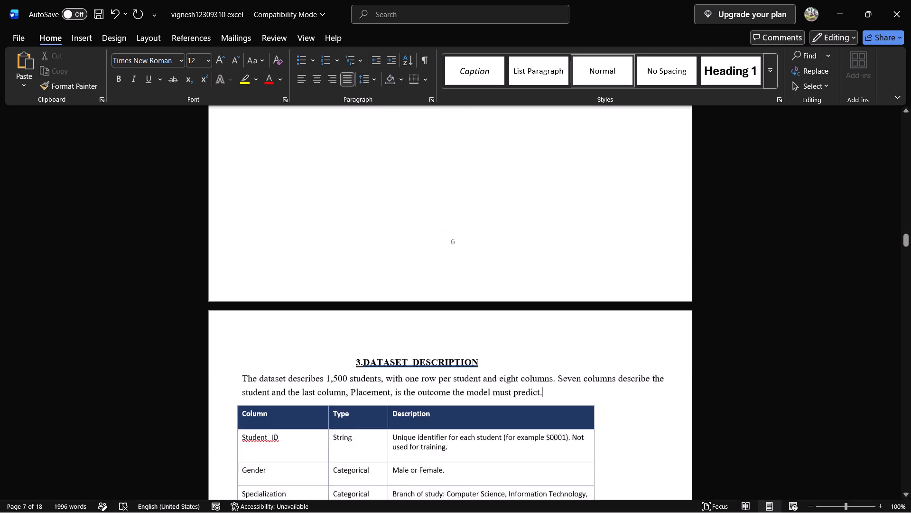
scroll(343, 296, "up", 1)
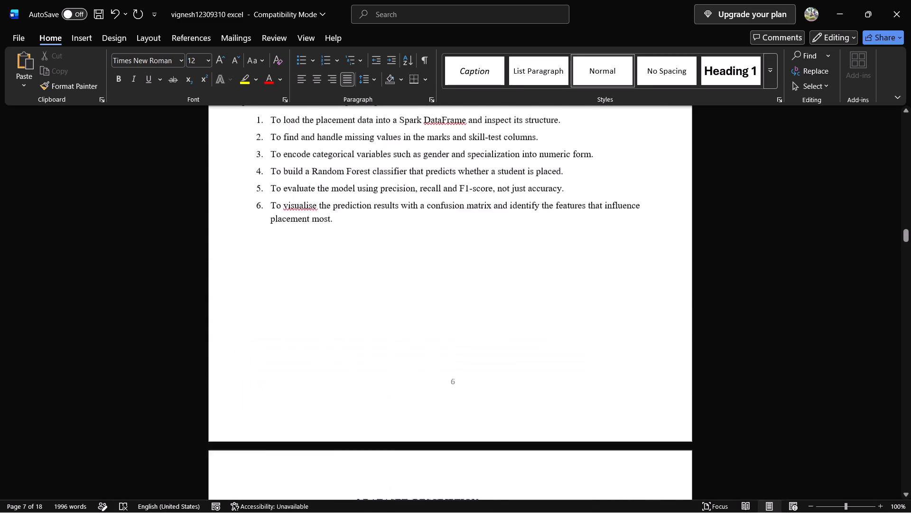
scroll(343, 296, "up", 1)
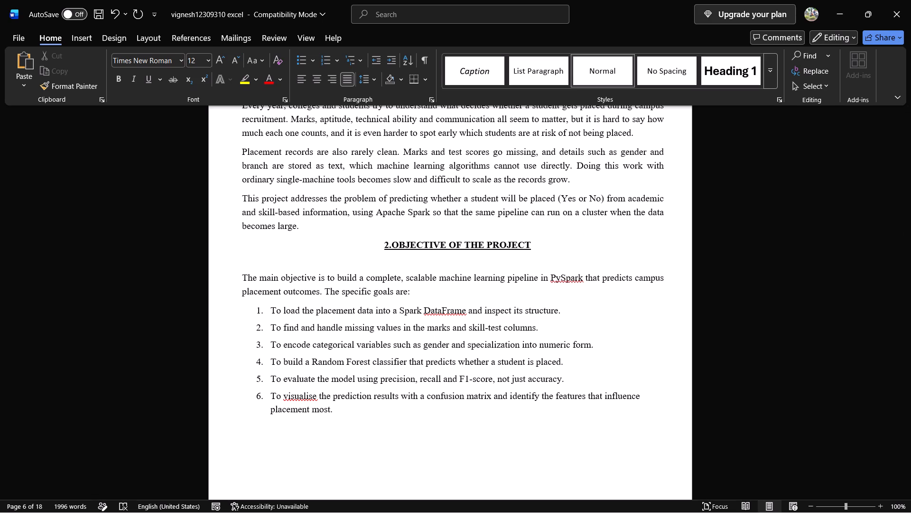
key("alt+Tab")
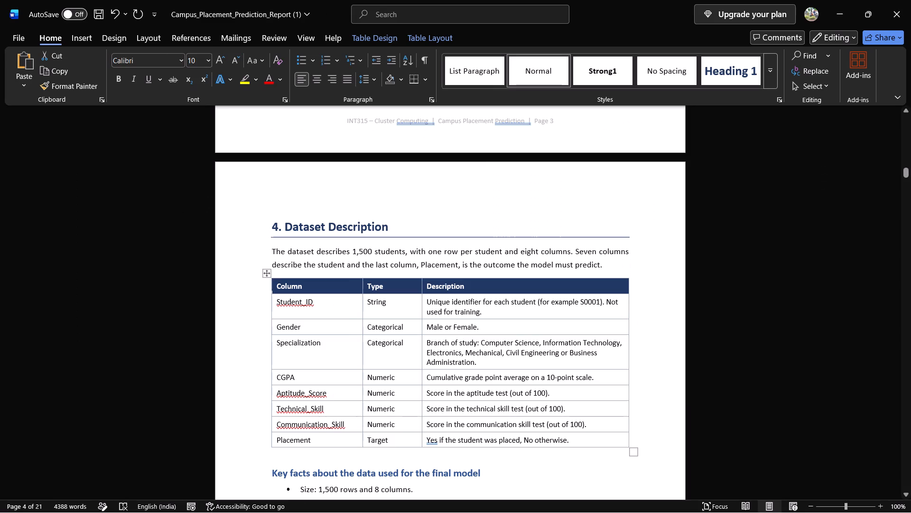
key("alt+Tab")
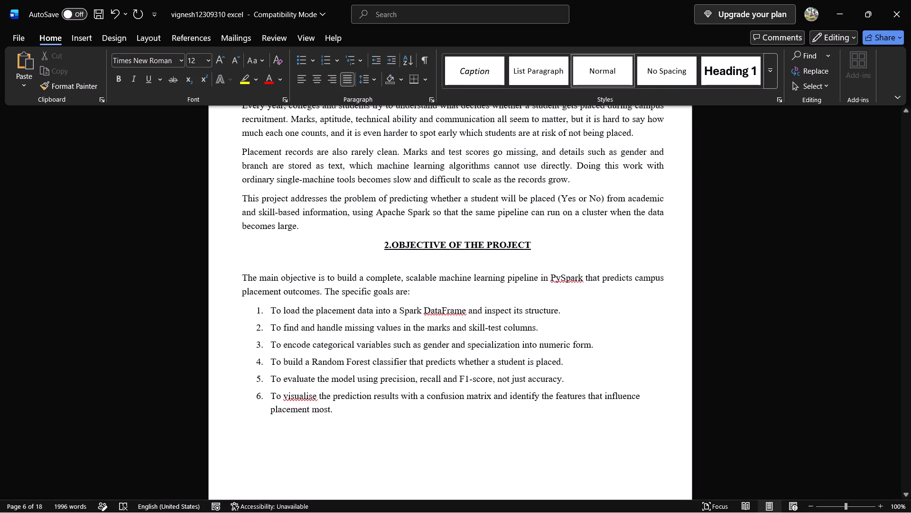
left_click_drag(338, 407, 229, 278)
key("ctrl+c")
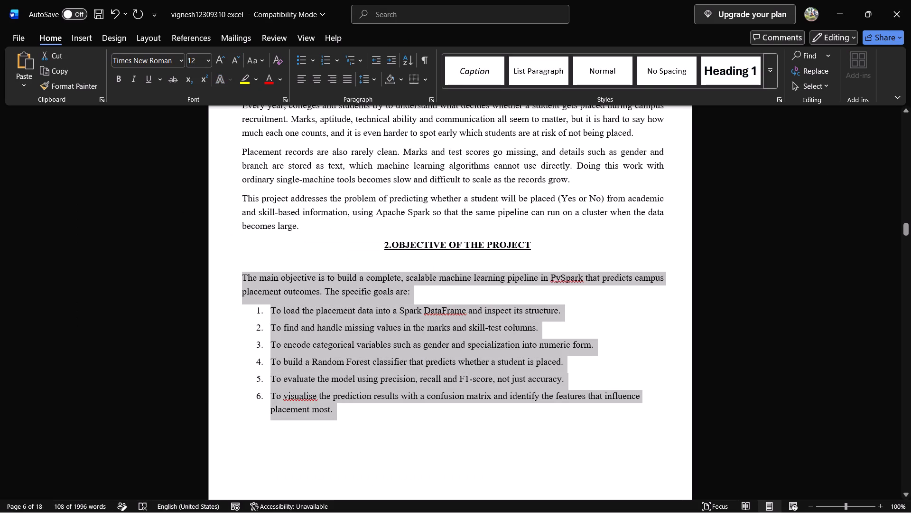
key("ctrl+c")
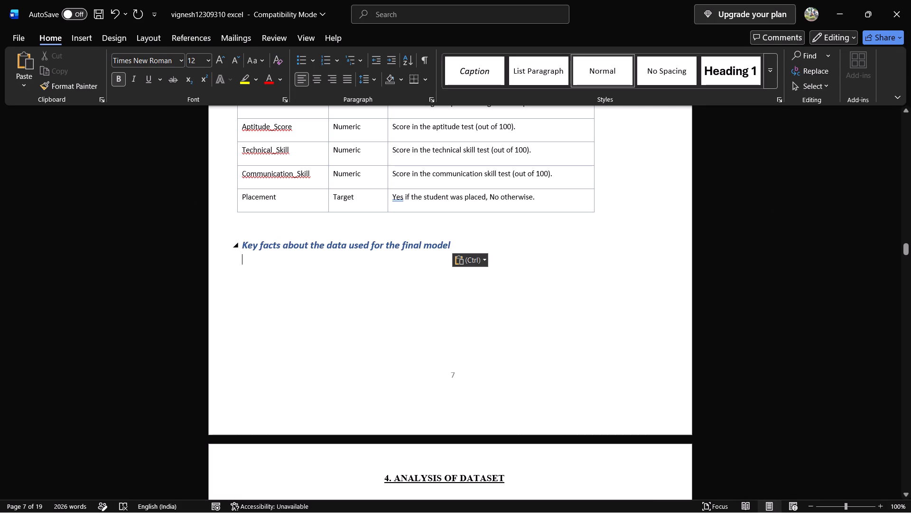
Format the pasted "Key facts about the data used for the final model" heading as Times New Roman, size 12, in black.
left_click_drag(452, 245, 246, 248)
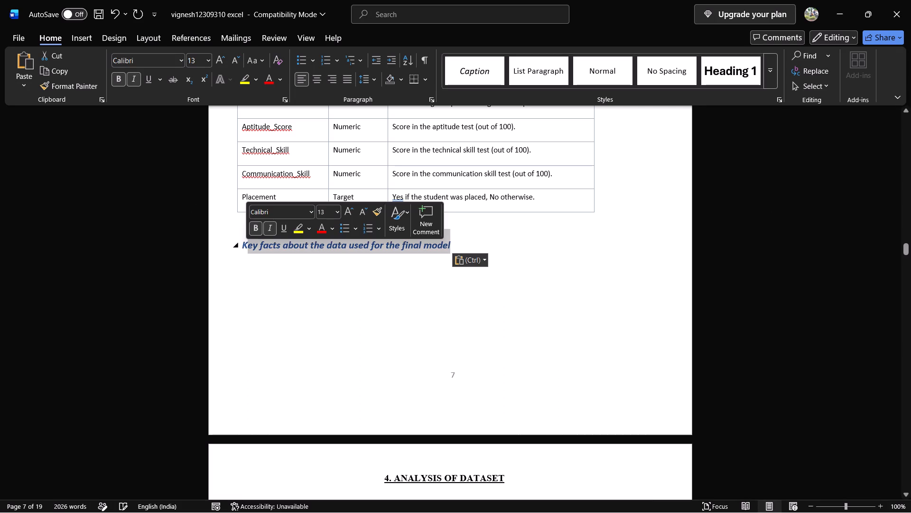
left_click(460, 246)
left_click_drag(460, 246, 255, 243)
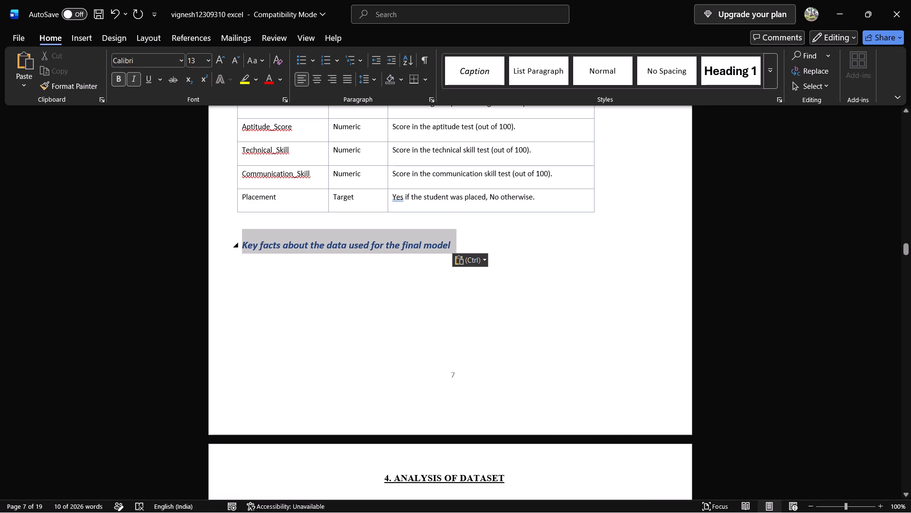
left_click_drag(255, 243, 249, 243)
left_click(270, 221)
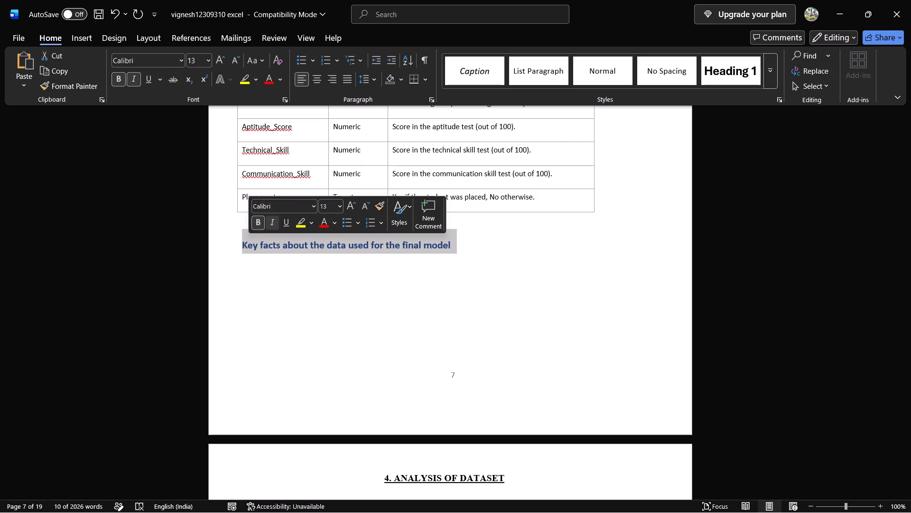
left_click(316, 203)
scroll(314, 275, "down", 4)
scroll(314, 275, "up", 10)
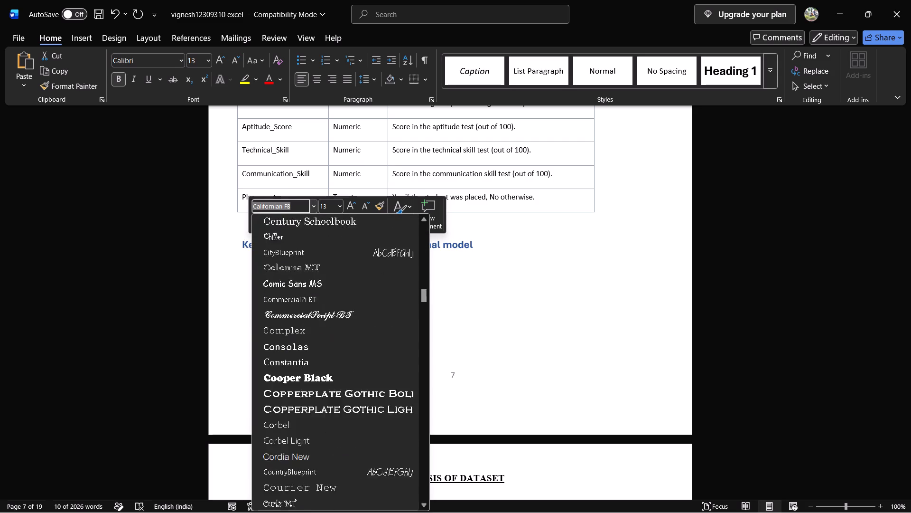
scroll(314, 275, "up", 20)
scroll(314, 275, "up", 15)
left_click(302, 285)
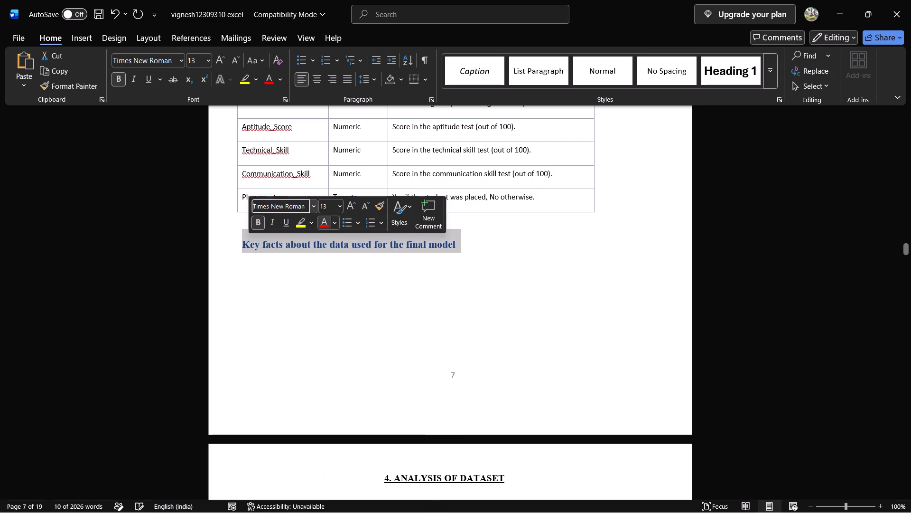
left_click(331, 204)
key("BackSpace")
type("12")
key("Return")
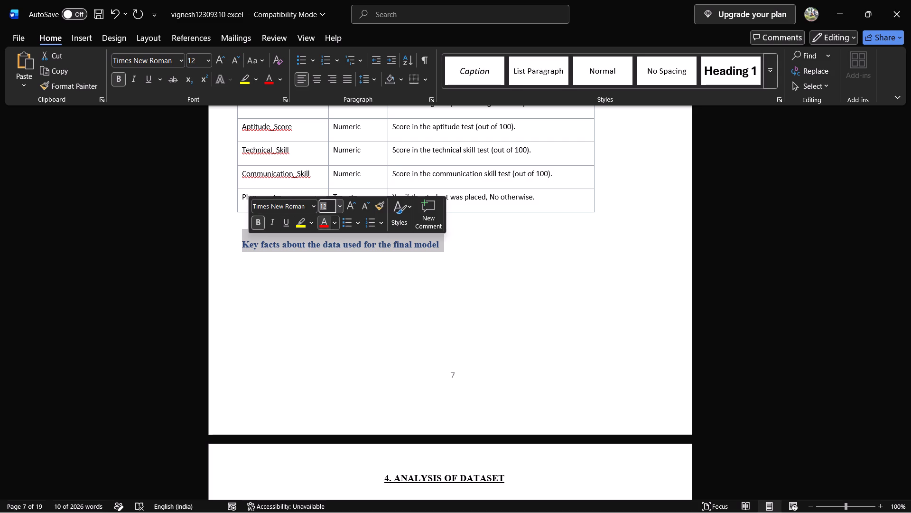
left_click(333, 224)
left_click(338, 300)
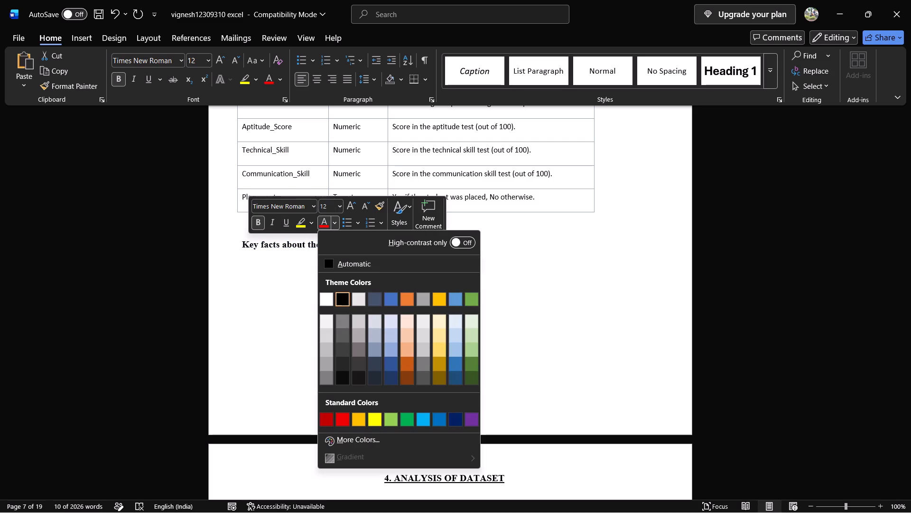
Add a colon at the end of the "Key facts" heading and start a new line below it.
left_click(455, 243)
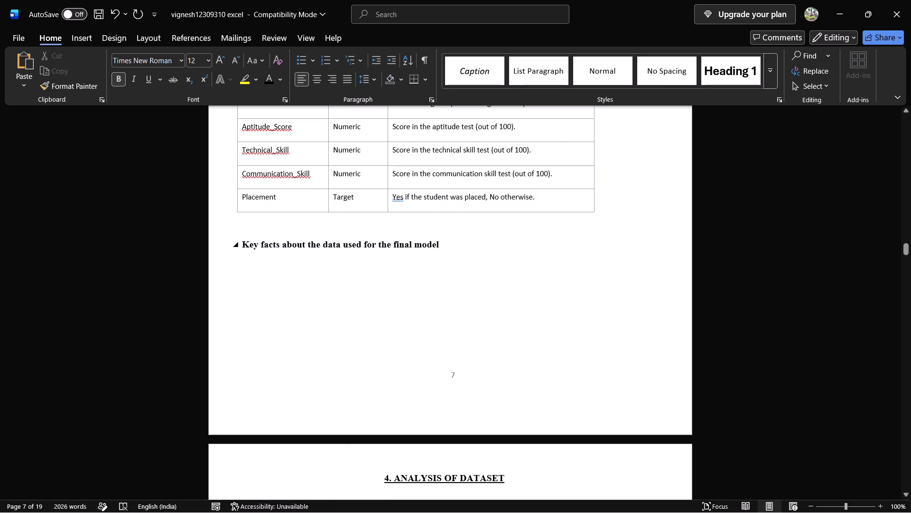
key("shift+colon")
key("Return")
Copy the four key-facts bullets from Campus_Placement_Prediction_Report and paste them under the "Key facts" heading in the older report.
key("alt+Tab")
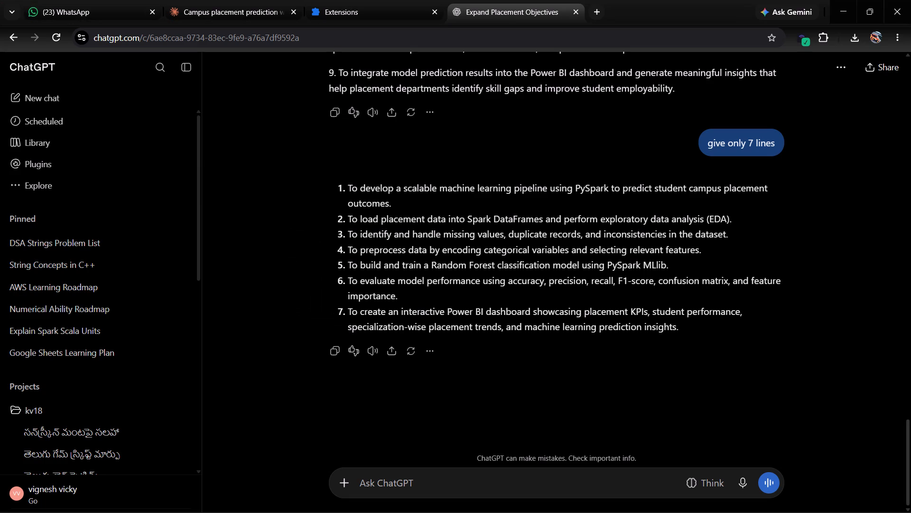
key("alt+Tab")
key("alt+Tab")
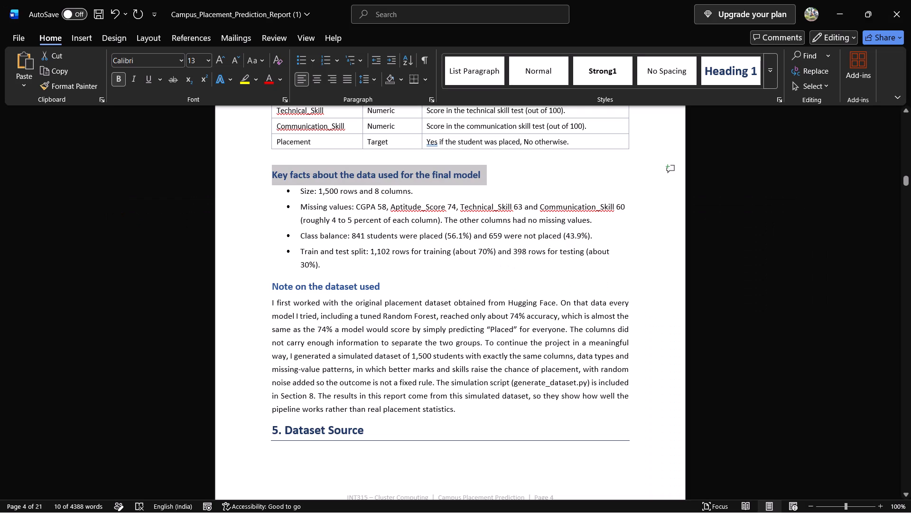
left_click(337, 262)
left_click_drag(337, 262, 296, 185)
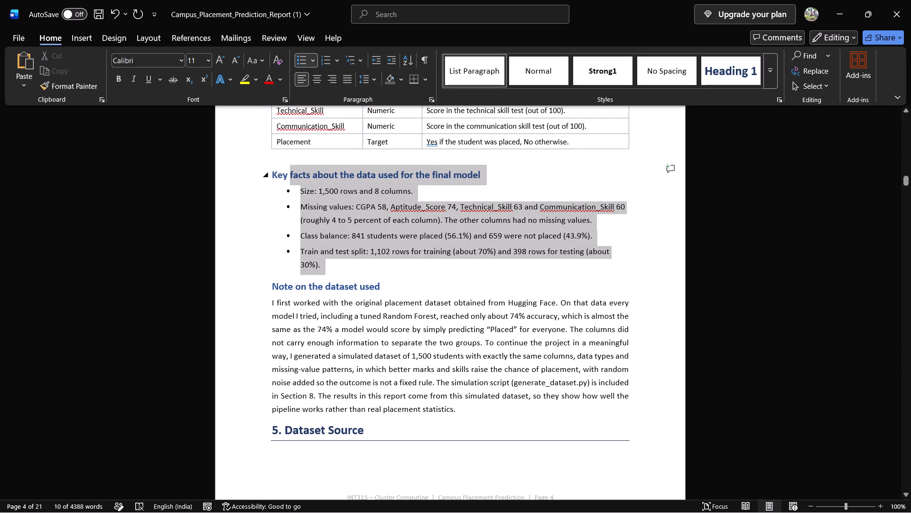
left_click_drag(296, 185, 297, 191)
key("ctrl+c")
key("alt+Tab")
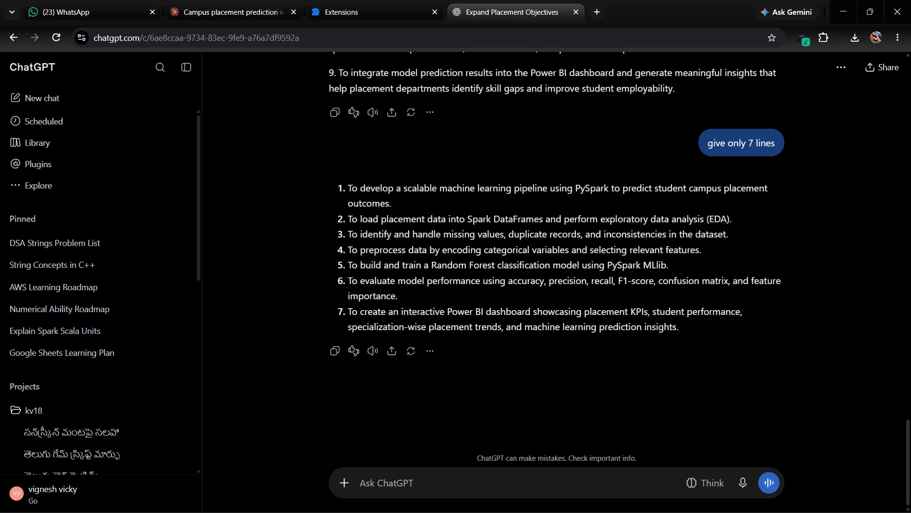
key("alt+Tab")
key("alt+Tab")
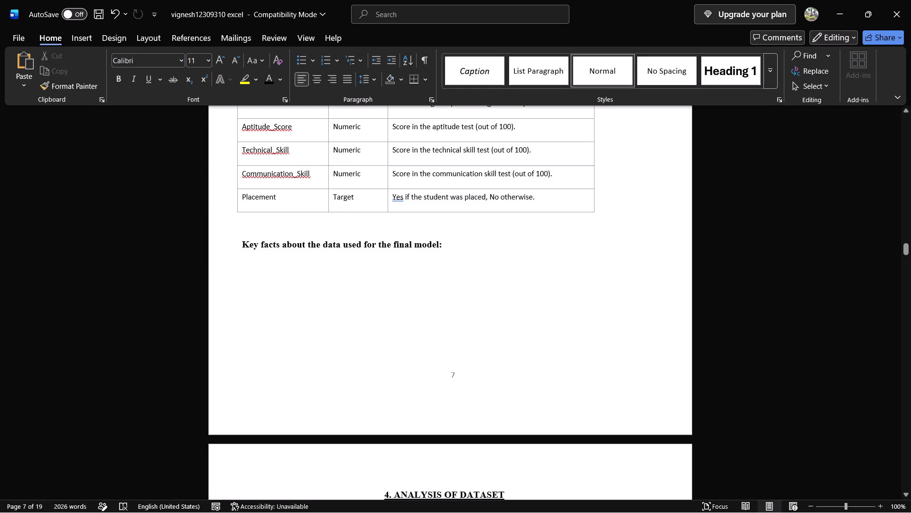
key("ctrl+v")
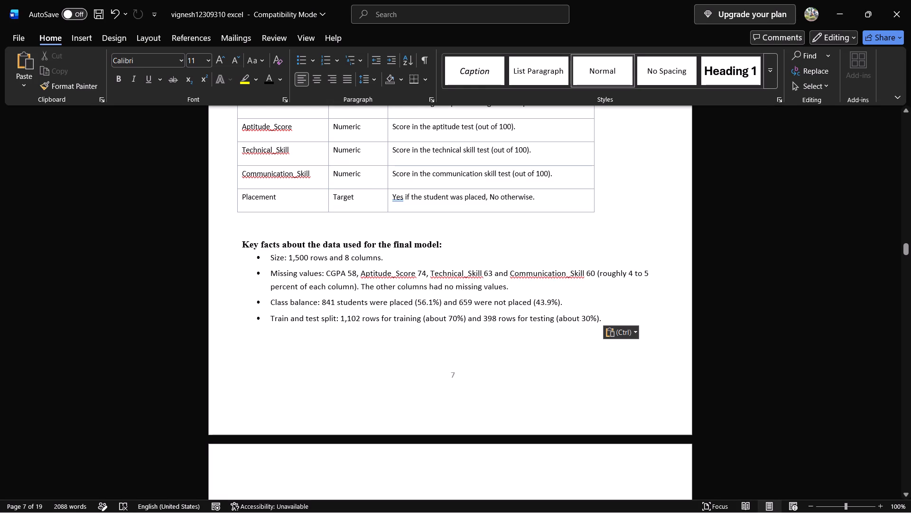
Copy the heading "Note on the dataset used" from Campus_Placement_Prediction_Report and paste it below the key-facts bullets in the older report.
key("alt+Tab")
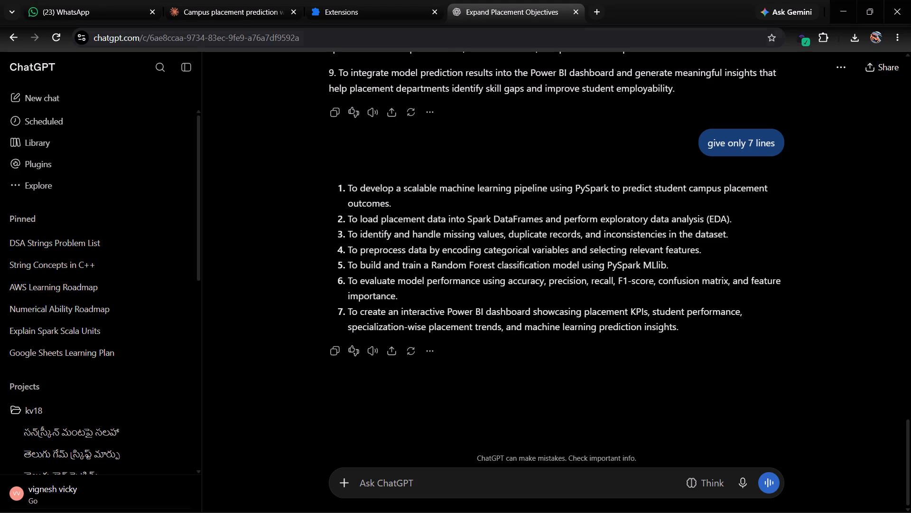
key("alt+Tab")
key("alt+Tab")
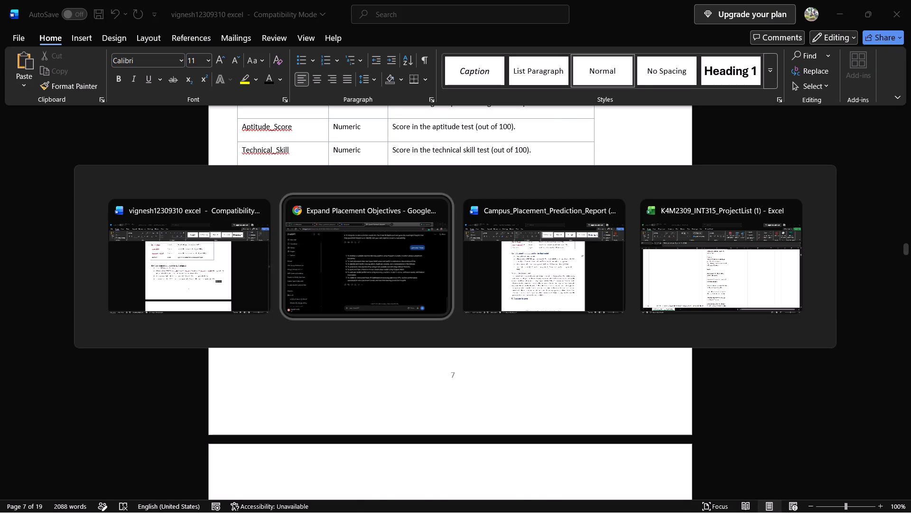
key("alt+Tab")
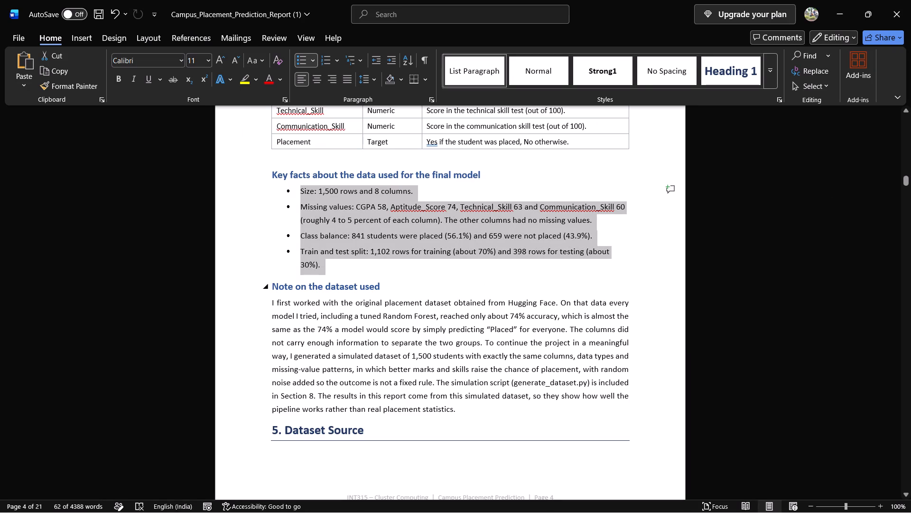
left_click(394, 277)
left_click_drag(385, 287, 286, 283)
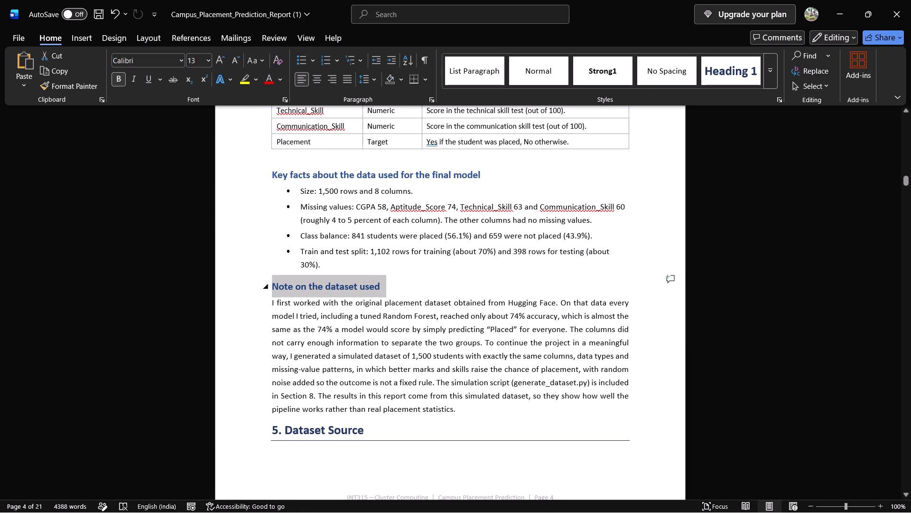
key("ctrl+c")
key("alt+Tab")
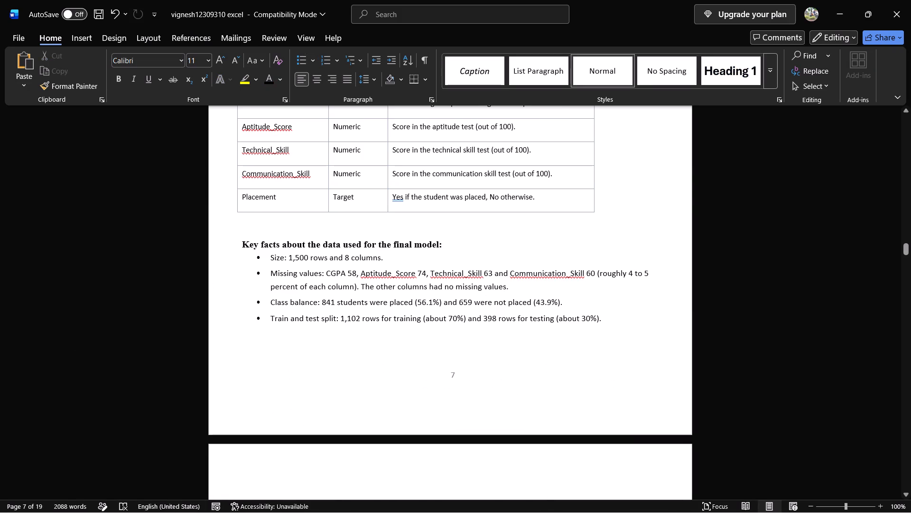
key("ctrl+v")
Format the pasted "Note on the dataset used" heading as Times New Roman, size 12, in black.
left_click_drag(355, 343, 275, 346)
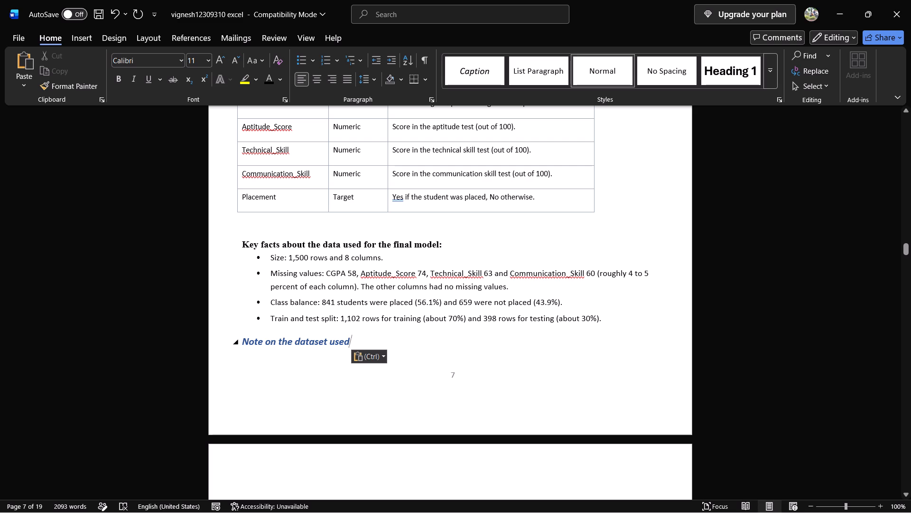
left_click_drag(275, 346, 252, 344)
left_click(277, 325)
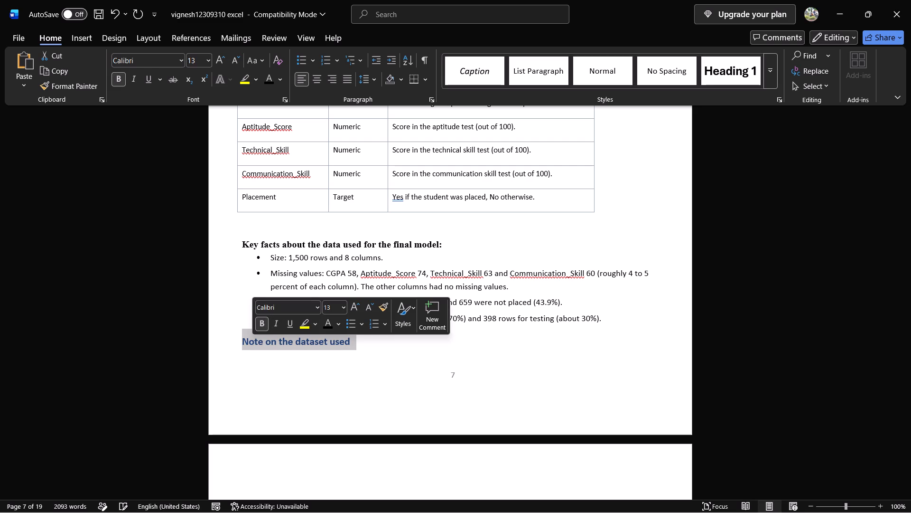
left_click(317, 309)
scroll(309, 82, "up", 11)
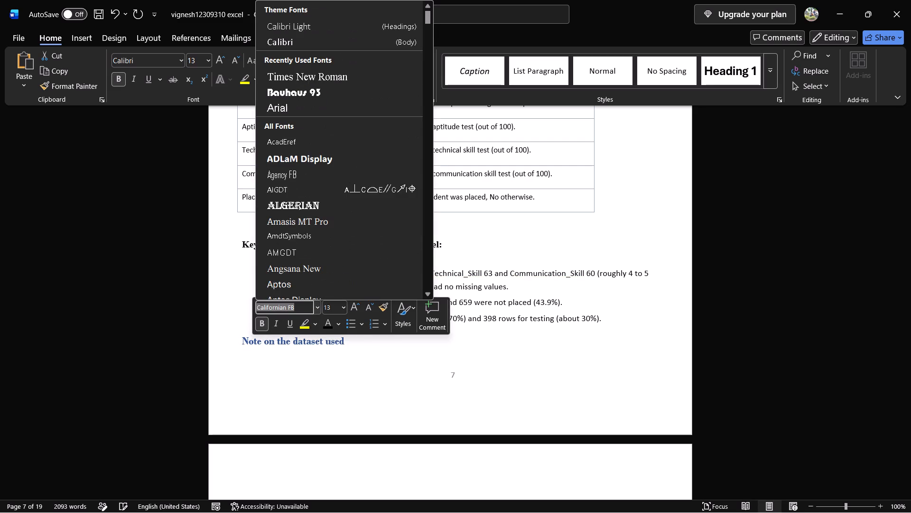
left_click(303, 82)
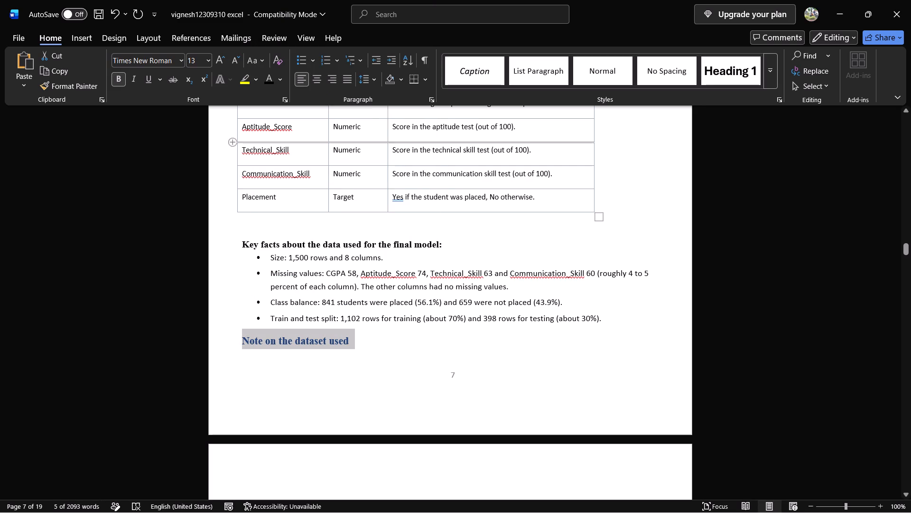
left_click(198, 59)
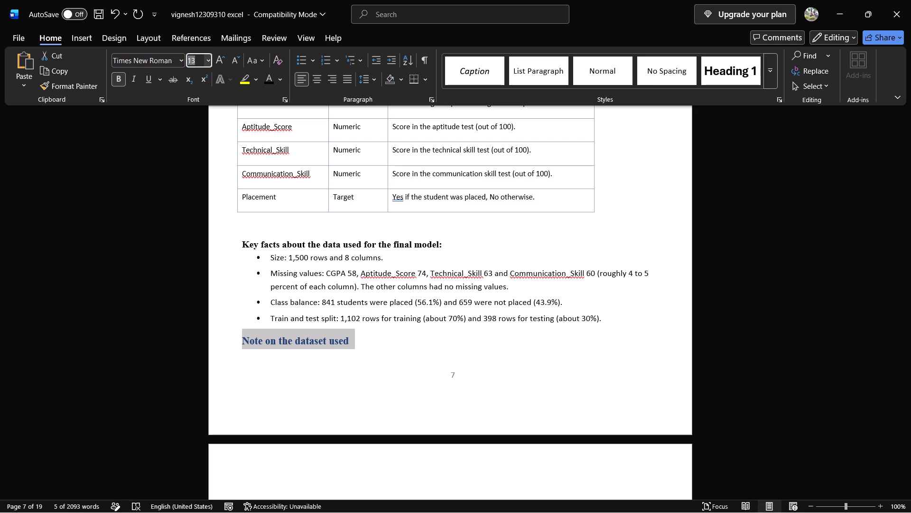
key("BackSpace")
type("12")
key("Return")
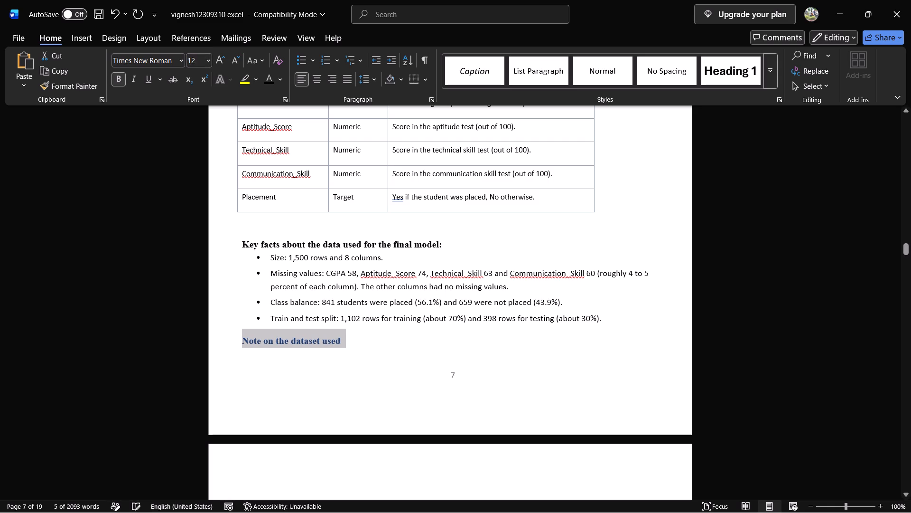
left_click(267, 81)
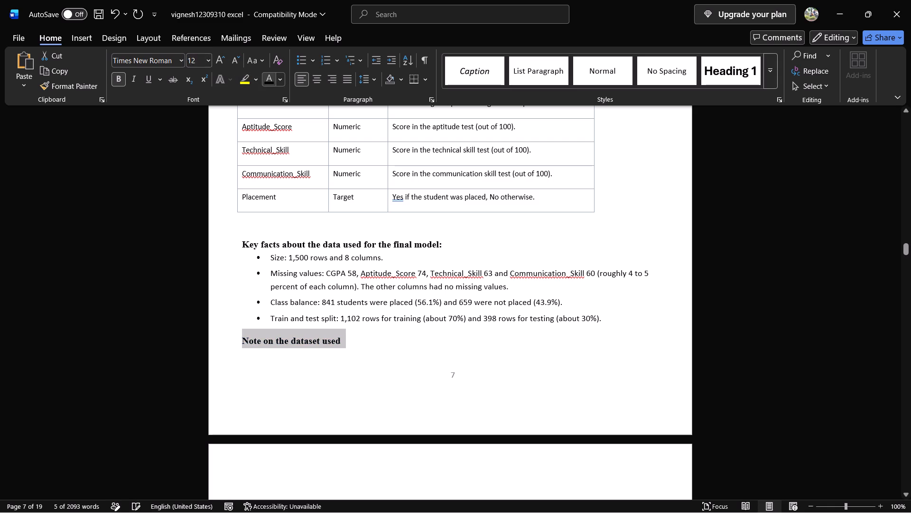
Add ":-" at the end of the "Note on the dataset used" heading and start a new line below it.
left_click(353, 334)
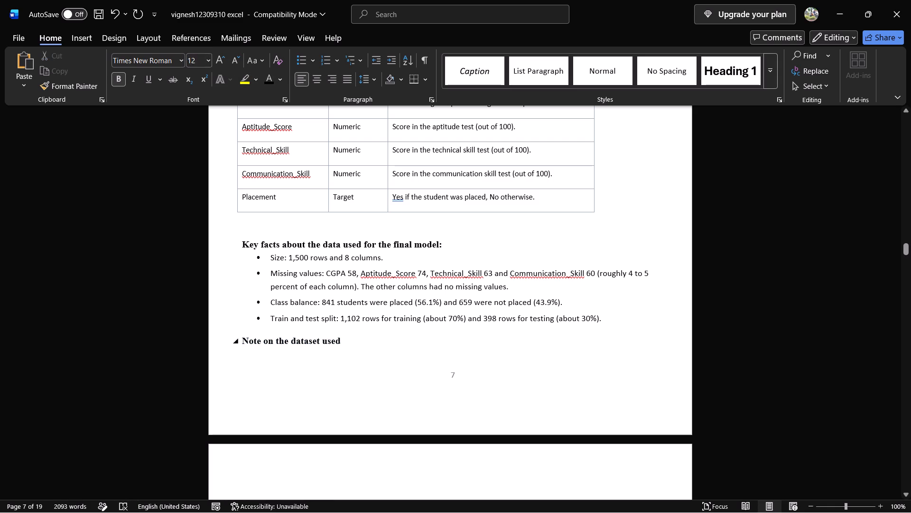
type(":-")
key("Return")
Copy the paragraph under "Note on the dataset used" from Campus_Placement_Prediction_Report and paste it under the same heading in the older report.
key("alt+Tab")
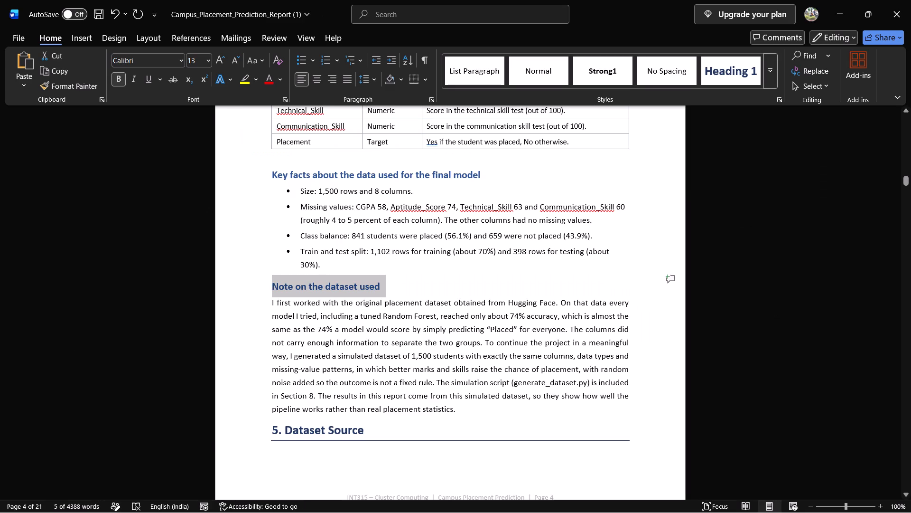
left_click(271, 304)
left_click_drag(271, 304, 461, 421)
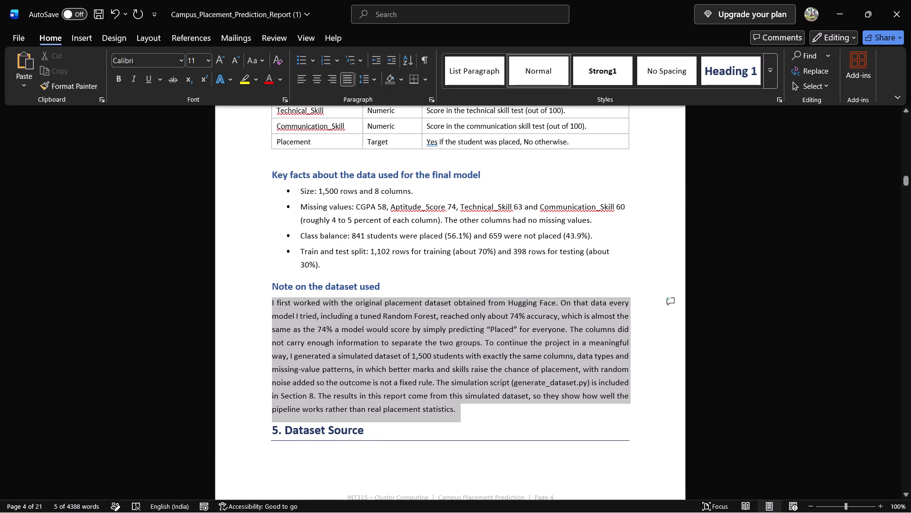
left_click_drag(461, 421, 455, 413)
left_click_drag(455, 413, 455, 413)
key("ctrl+c")
key("alt+Tab")
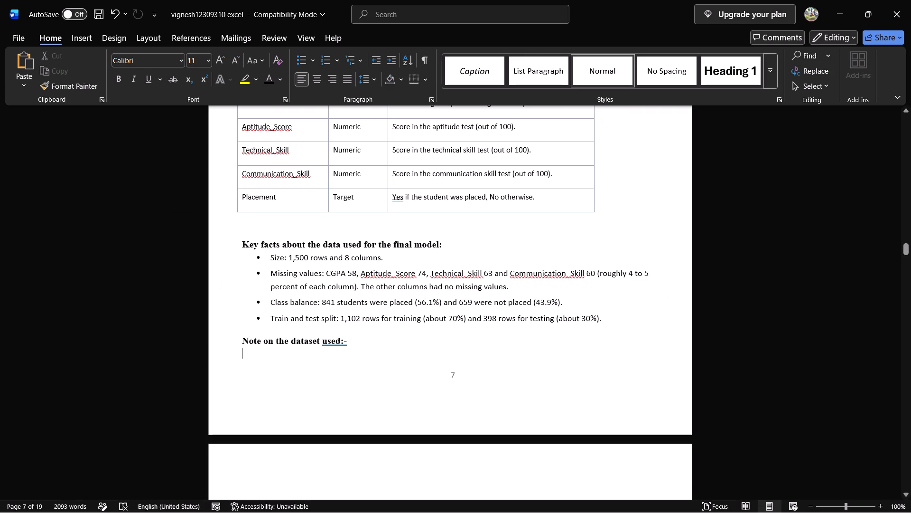
key("ctrl+v")
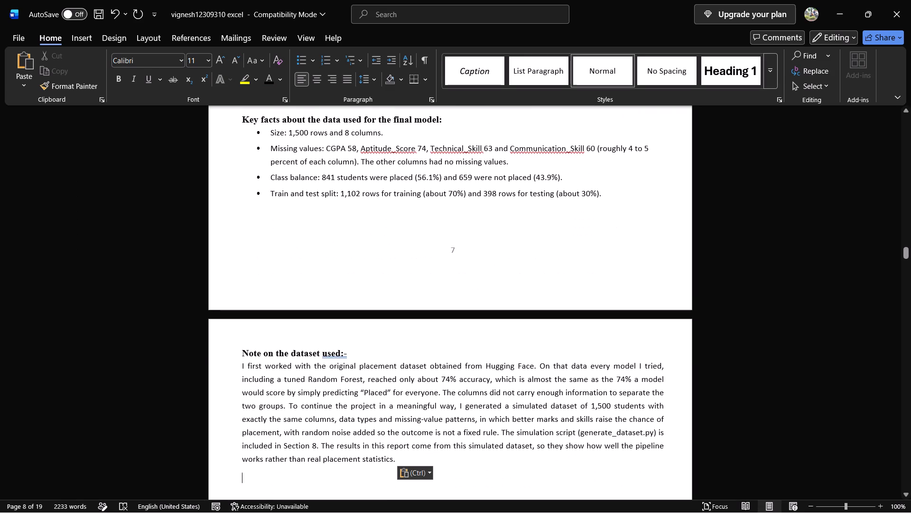
Format the pasted dataset note paragraph as Times New Roman, size 12.
left_click_drag(242, 364, 366, 451)
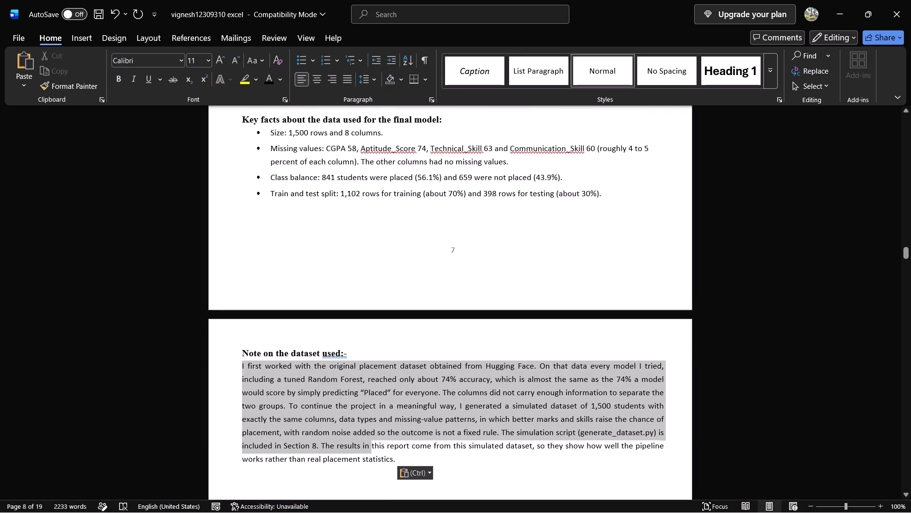
left_click_drag(366, 451, 394, 457)
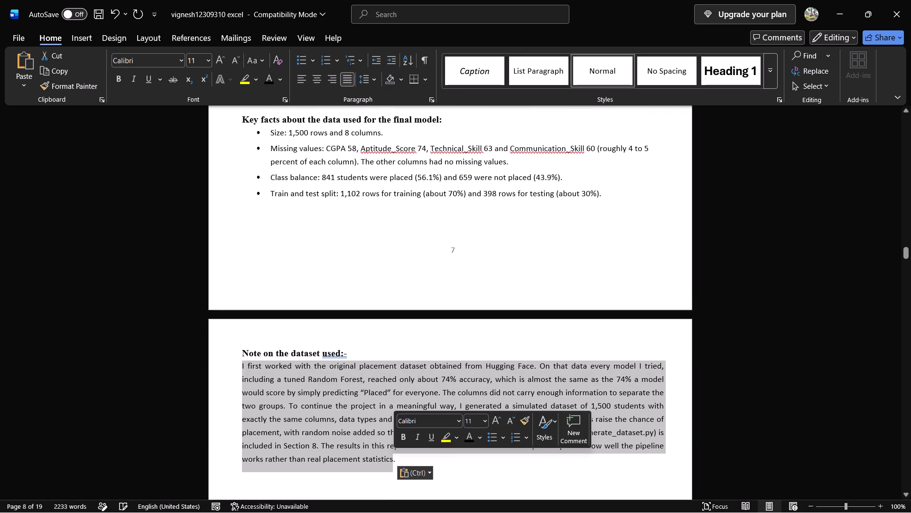
left_click(459, 420)
scroll(441, 215, "up", 3)
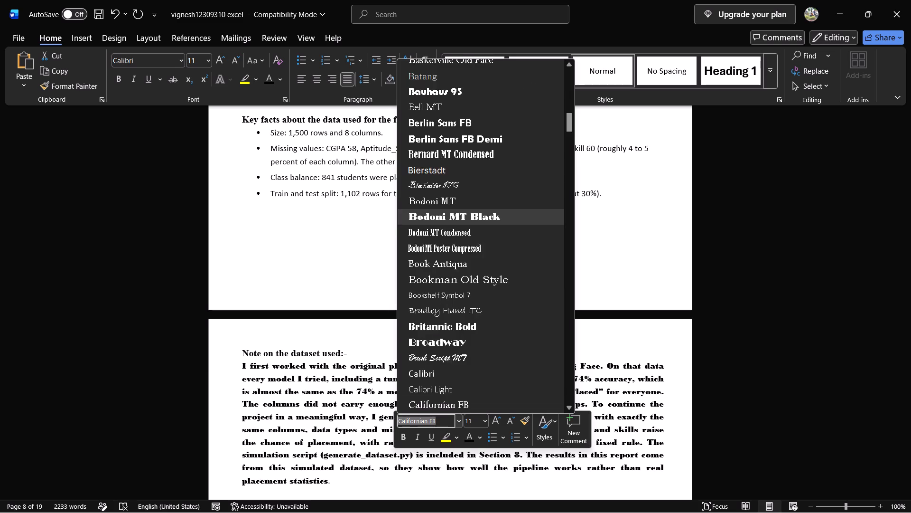
scroll(441, 215, "up", 8)
left_click(435, 136)
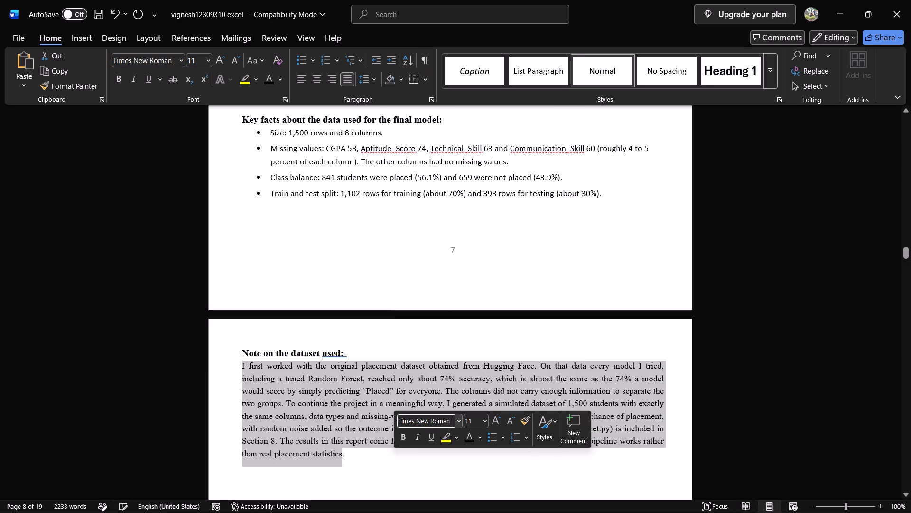
left_click(474, 418)
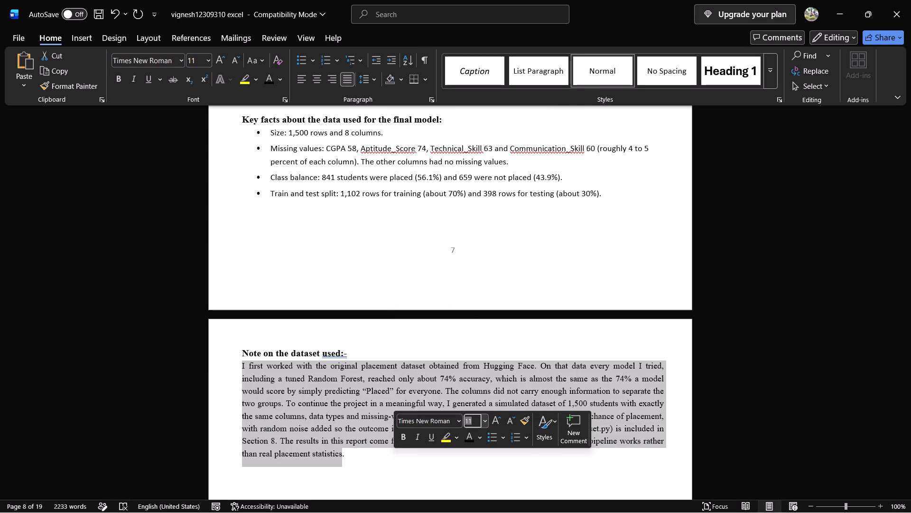
key("BackSpace")
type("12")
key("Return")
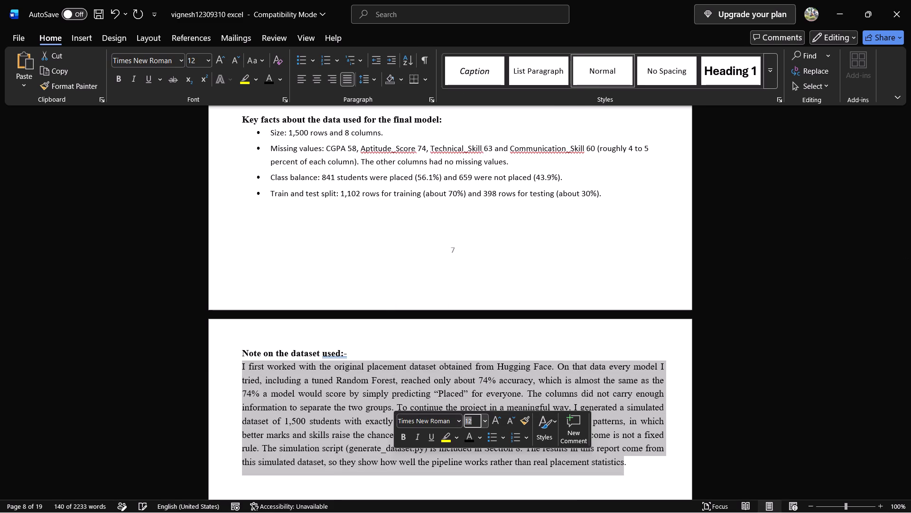
Format the four key-facts bullets as Times New Roman, size 12.
left_click(604, 192)
left_click_drag(604, 192, 274, 145)
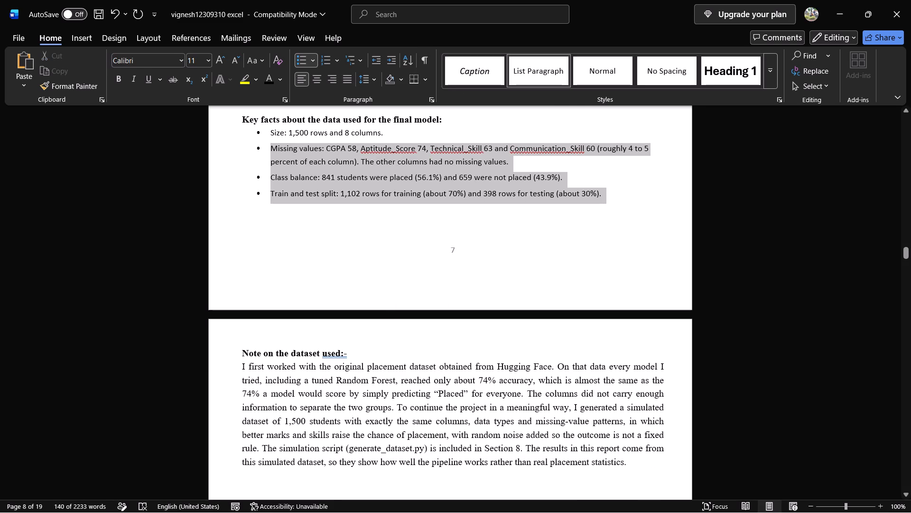
left_click_drag(274, 145, 265, 136)
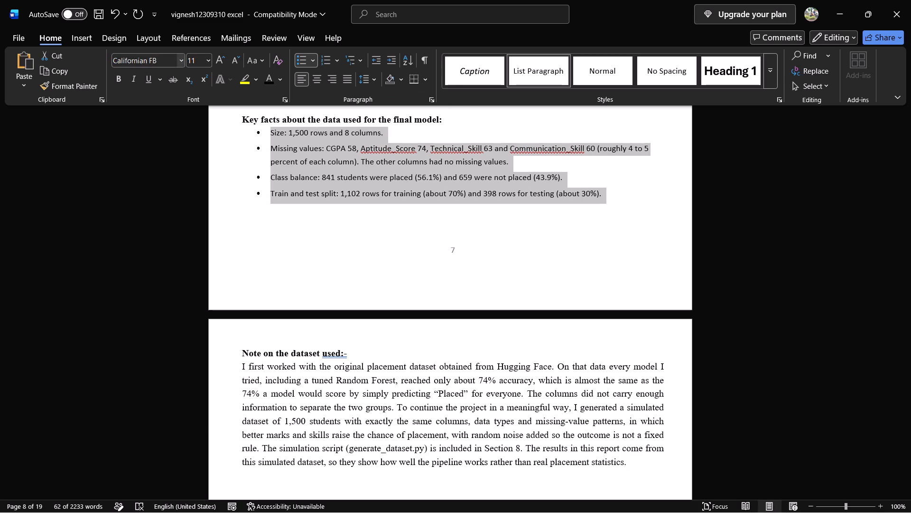
left_click(181, 63)
scroll(181, 131, "up", 10)
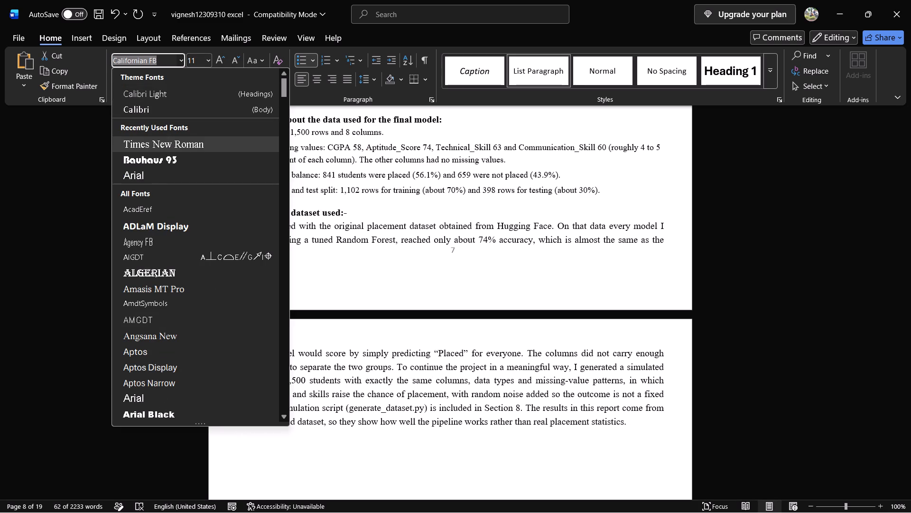
left_click(155, 147)
left_click(197, 61)
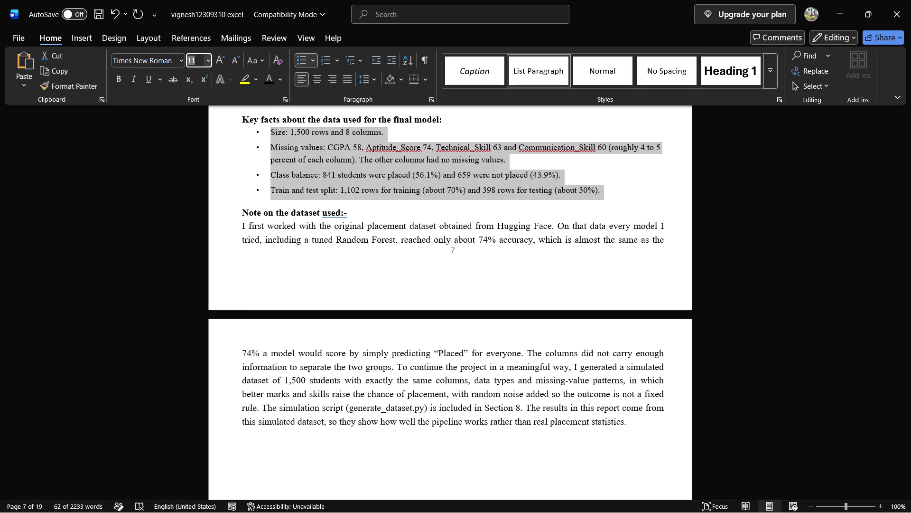
key("BackSpace")
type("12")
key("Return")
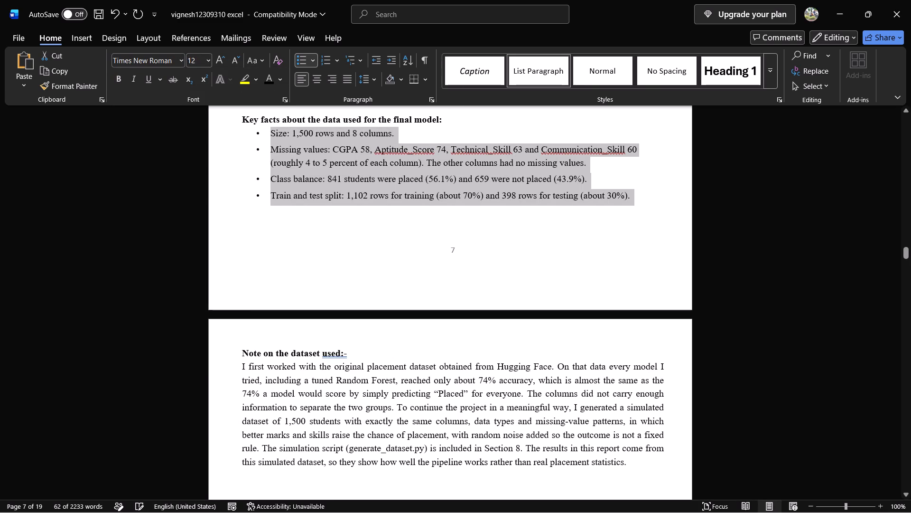
Insert a blank line above the "Note on the dataset used:-" heading.
double_click(325, 220)
scroll(325, 220, "down", 1)
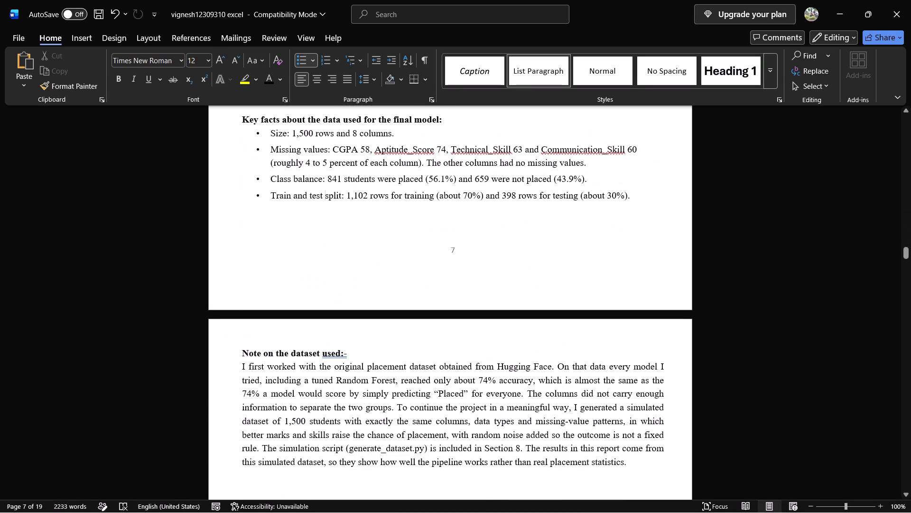
left_click(265, 342)
key("Left")
key("Left")
key("Left")
key("Left")
key("Left")
key("Return")
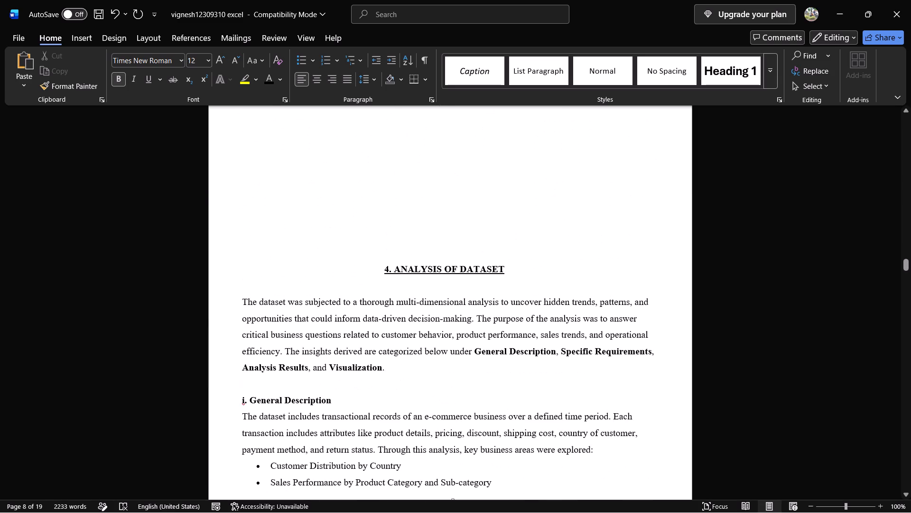
Add the heading text "Dataset Source" on a new line below the dataset note paragraph, following the next section heading in Campus_Placement_Prediction_Report.
key("alt+Tab")
left_click(384, 429)
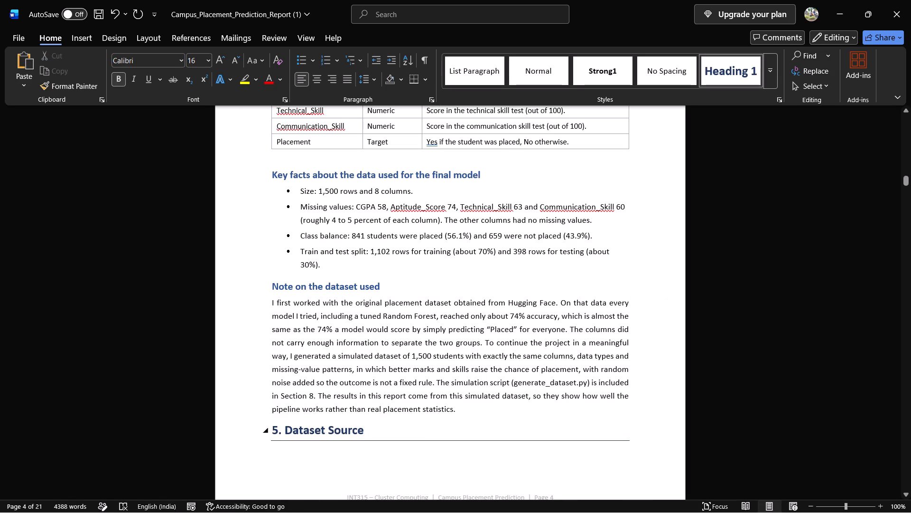
key("alt+Tab")
key("Up")
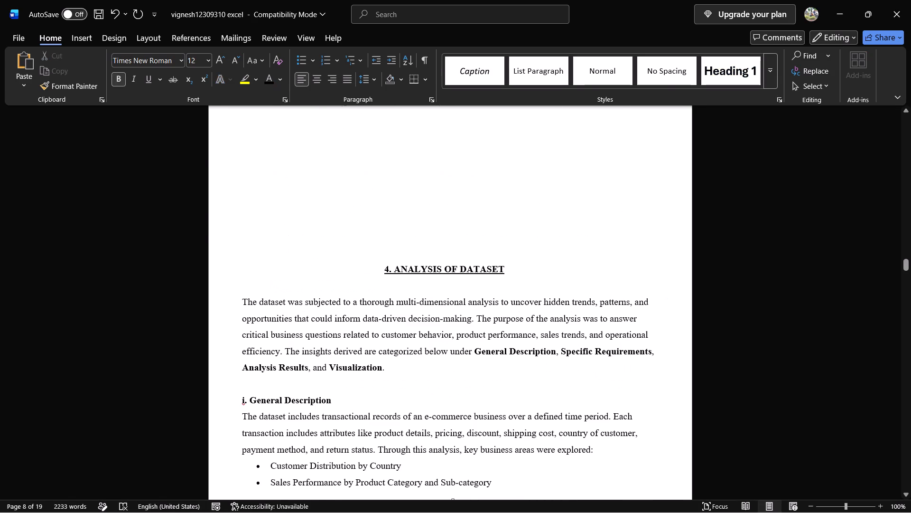
key("Up")
left_click(631, 400)
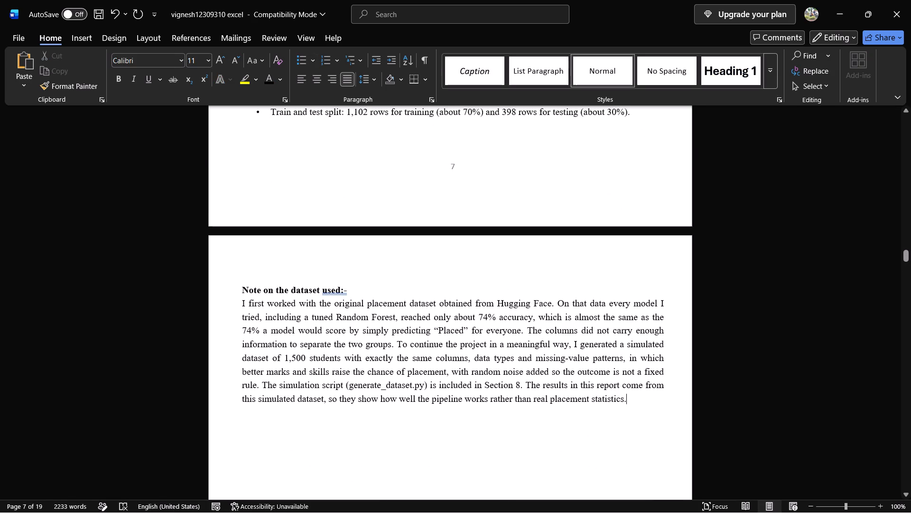
key("Return")
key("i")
key("BackSpace")
key("alt+Tab")
key("alt+Tab")
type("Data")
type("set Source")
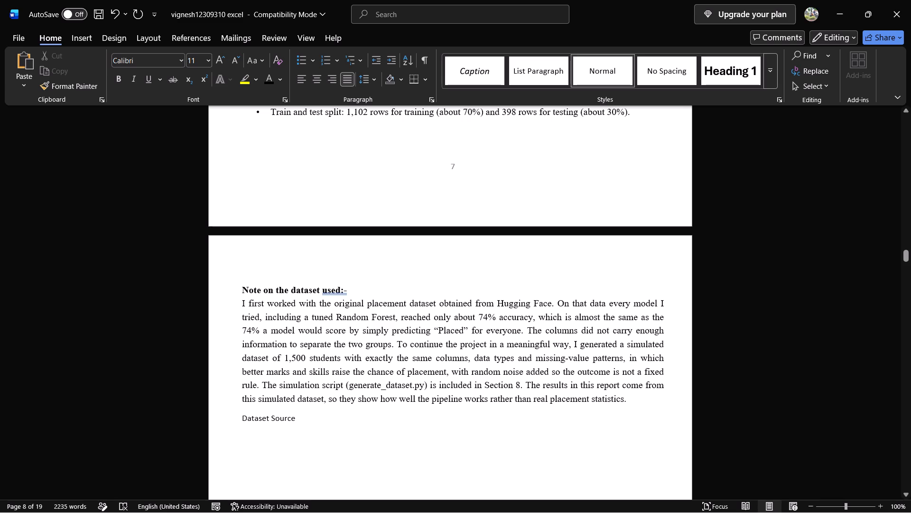
Format the "Dataset Source" heading as bold Times New Roman, size 13, in uppercase.
left_click_drag(297, 420, 249, 419)
left_click(260, 399)
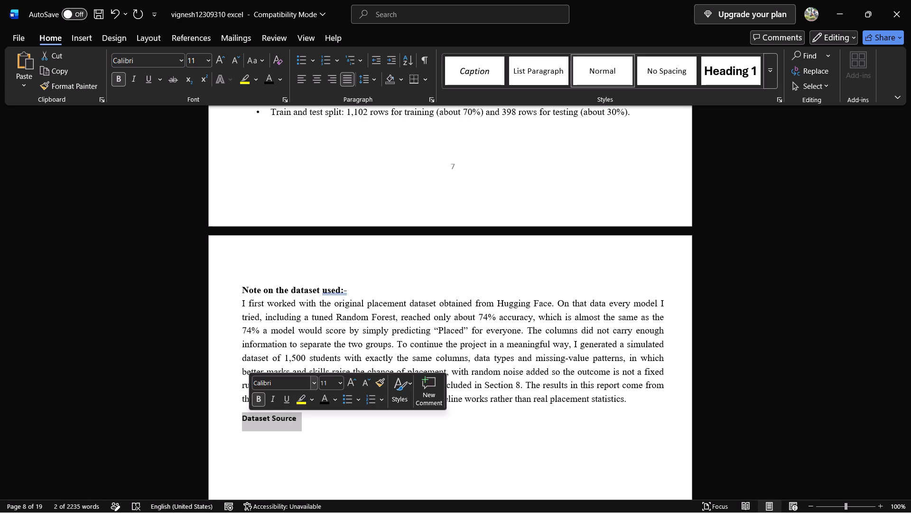
left_click(315, 386)
scroll(297, 241, "up", 10)
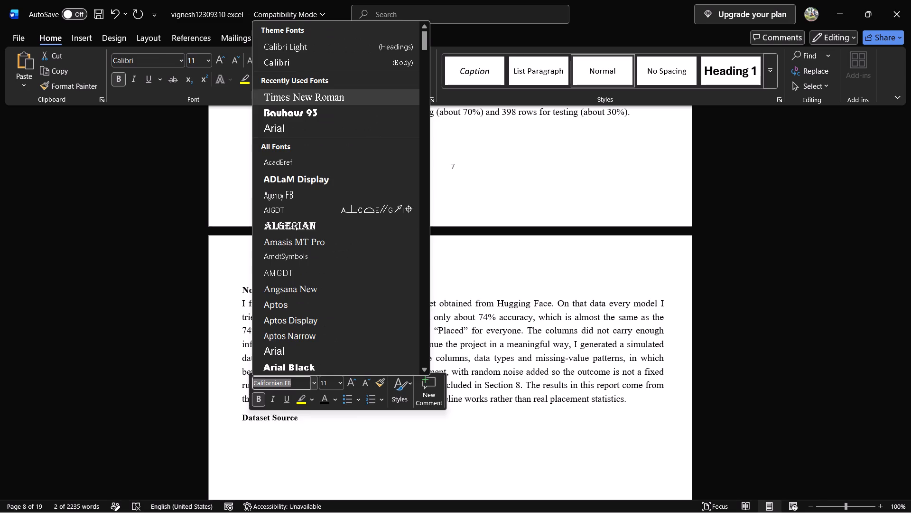
left_click(279, 98)
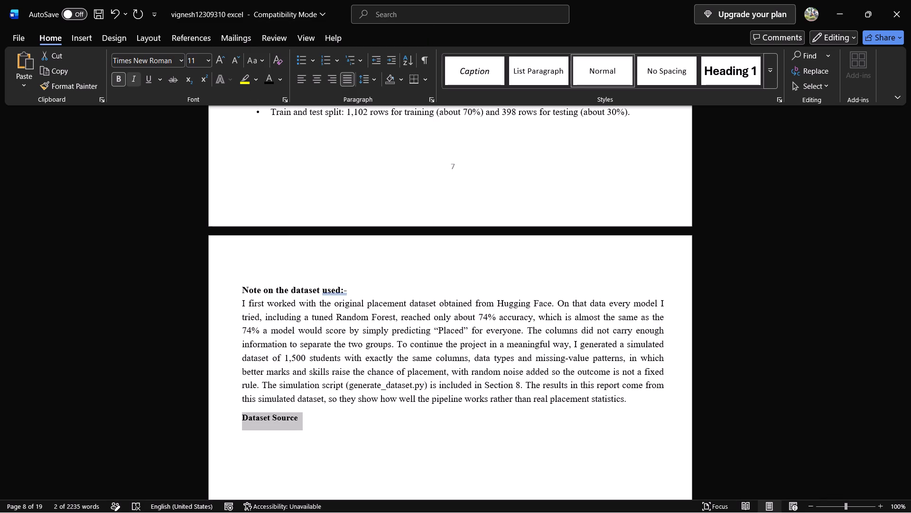
left_click(199, 64)
key("BackSpace")
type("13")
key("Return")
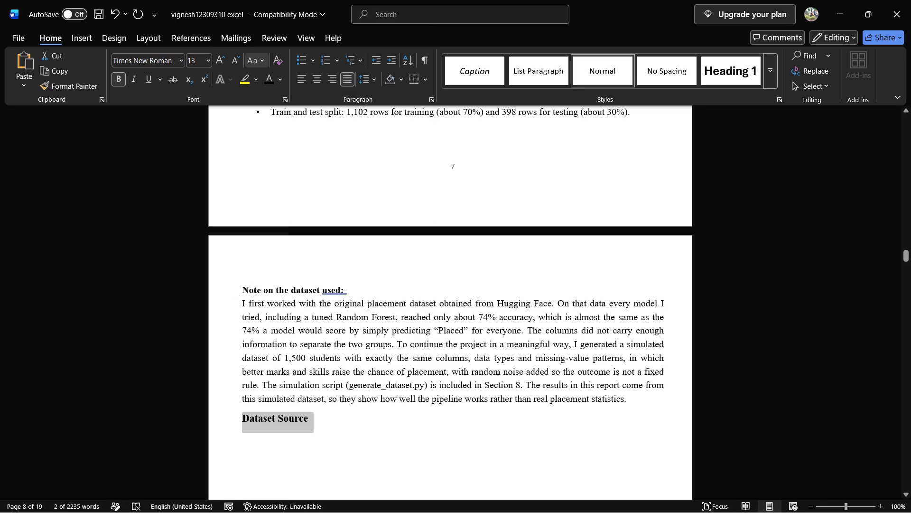
left_click(261, 59)
left_click(276, 109)
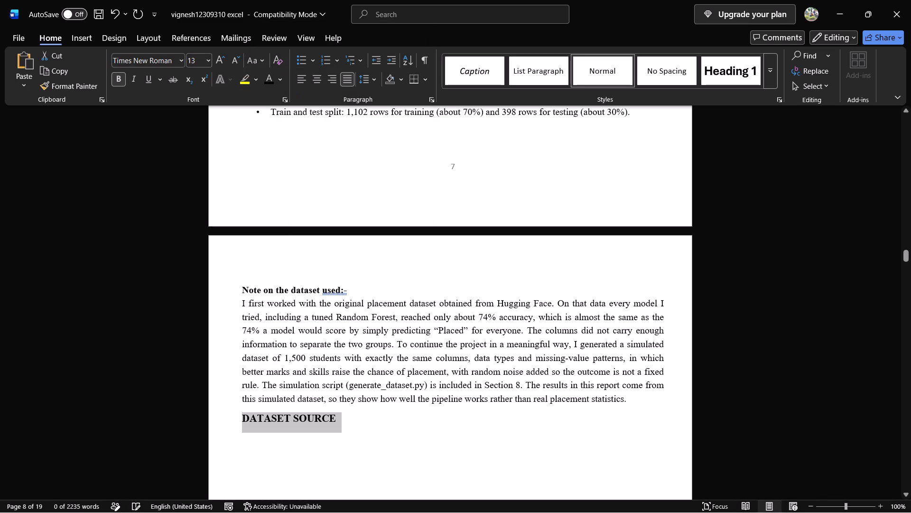
Add a colon at the end of the "DATASET SOURCE" heading and start a new line below it.
left_click(342, 418)
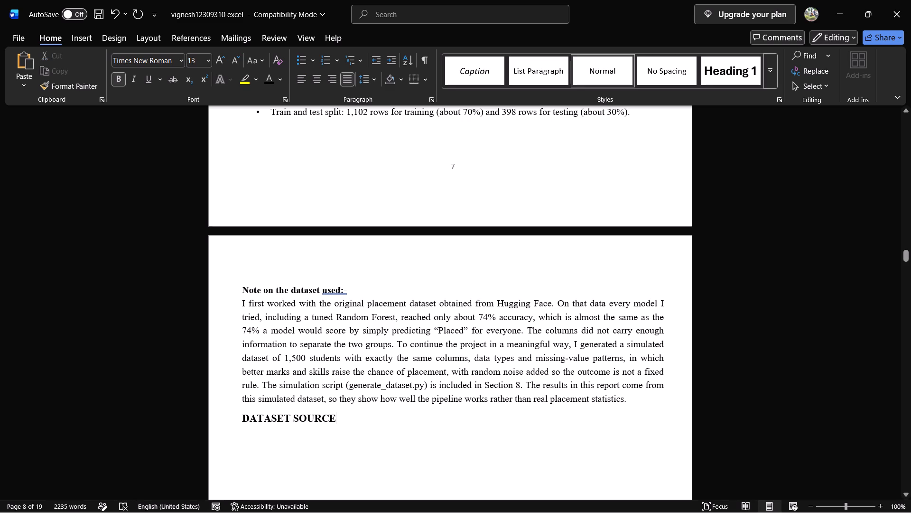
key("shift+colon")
key("Return")
Apply roman list numbering to the "DATASET SOURCE:" heading so that it is item ii.
left_click_drag(343, 422, 251, 418)
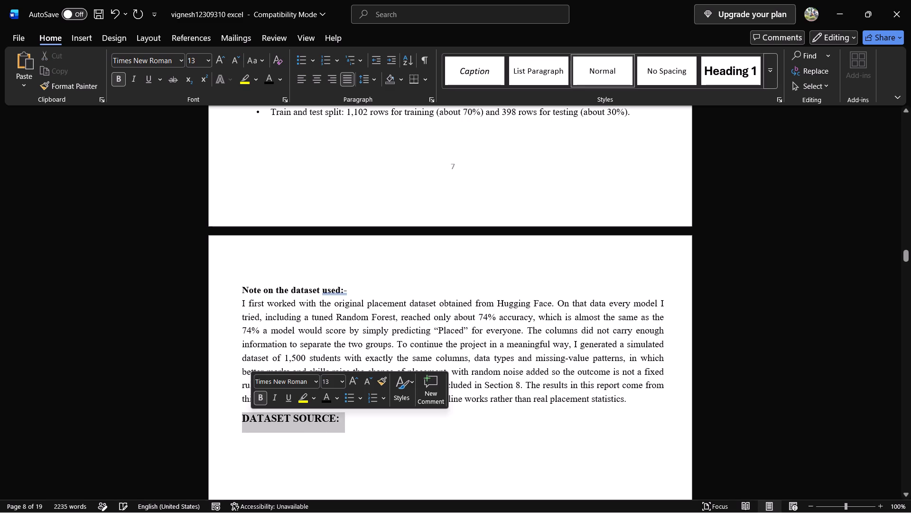
left_click(370, 398)
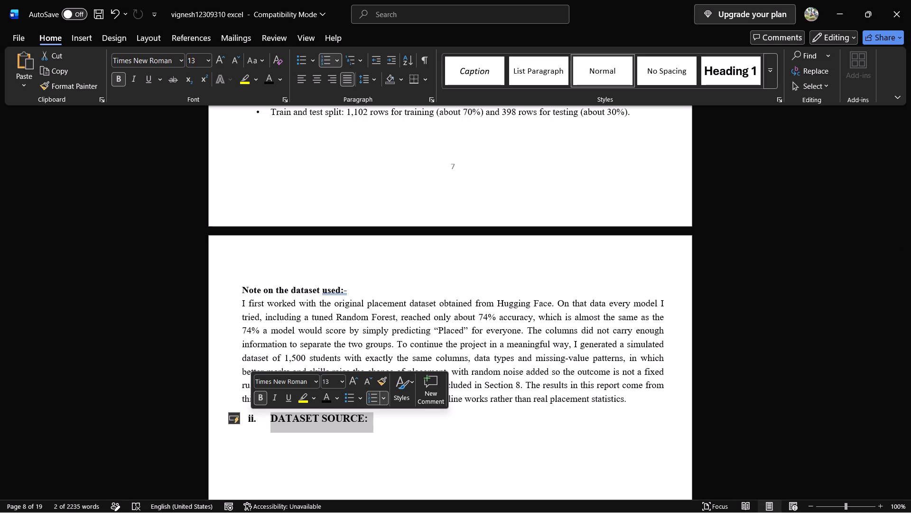
left_click(382, 431)
scroll(382, 431, "down", 1)
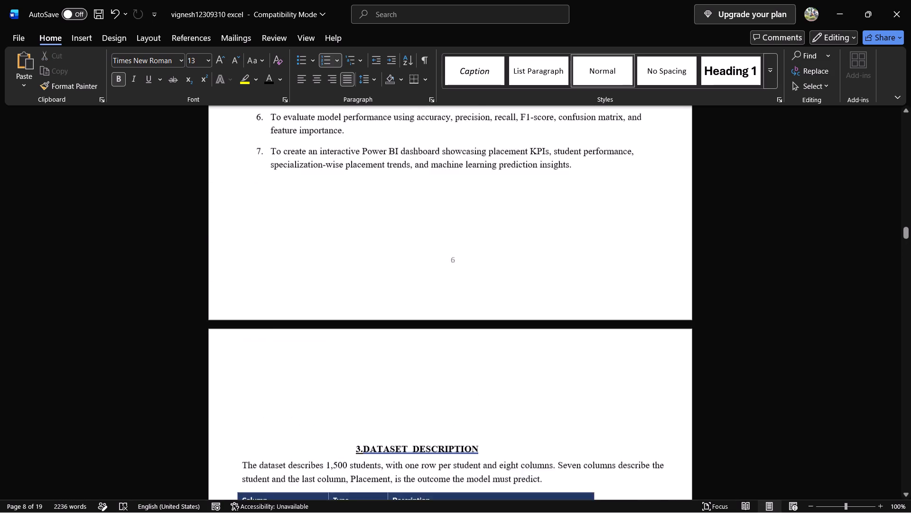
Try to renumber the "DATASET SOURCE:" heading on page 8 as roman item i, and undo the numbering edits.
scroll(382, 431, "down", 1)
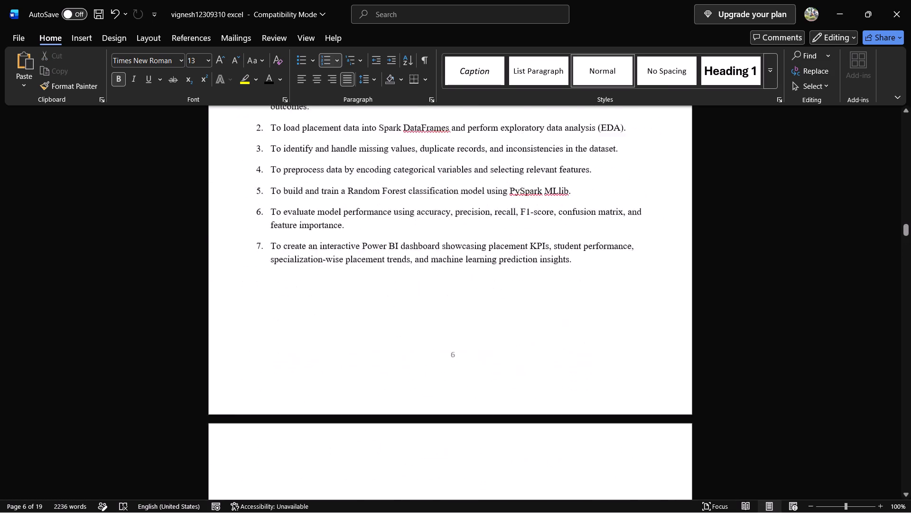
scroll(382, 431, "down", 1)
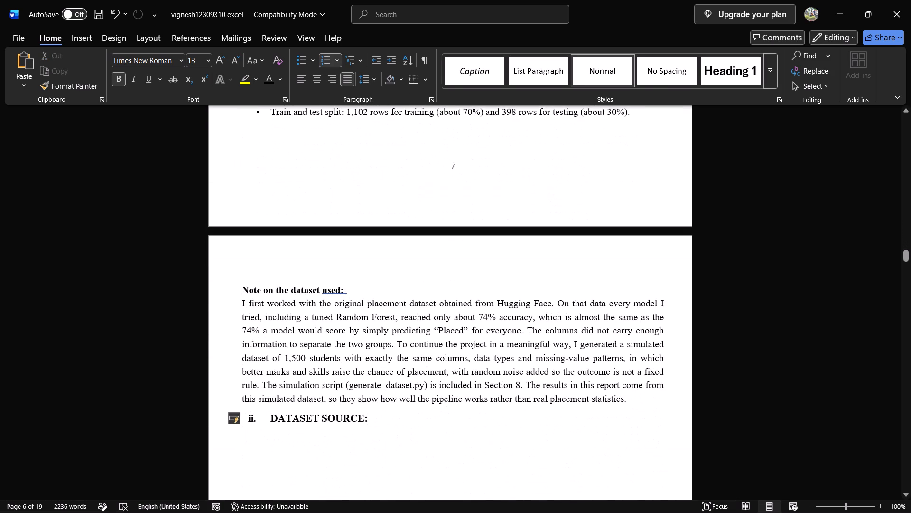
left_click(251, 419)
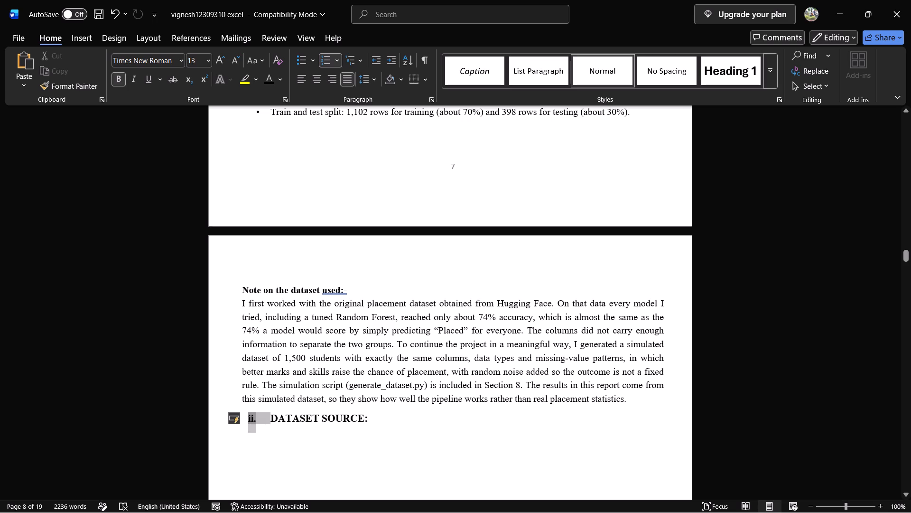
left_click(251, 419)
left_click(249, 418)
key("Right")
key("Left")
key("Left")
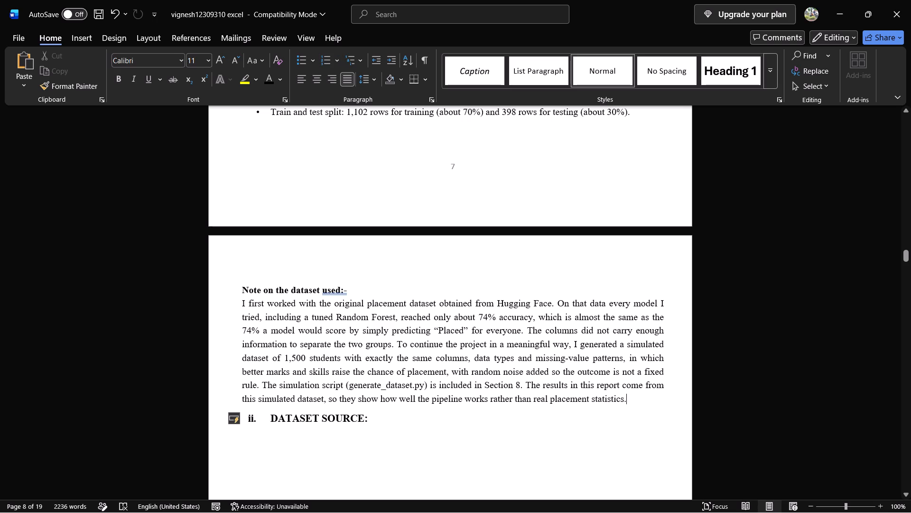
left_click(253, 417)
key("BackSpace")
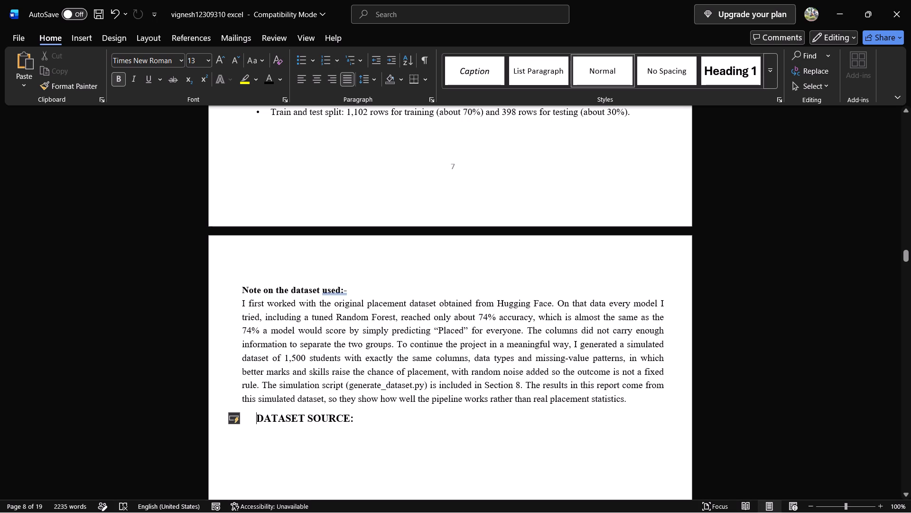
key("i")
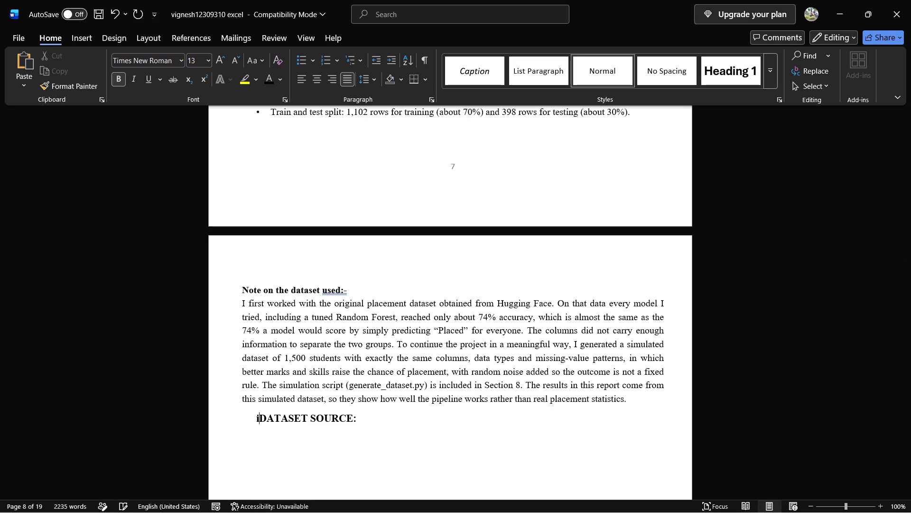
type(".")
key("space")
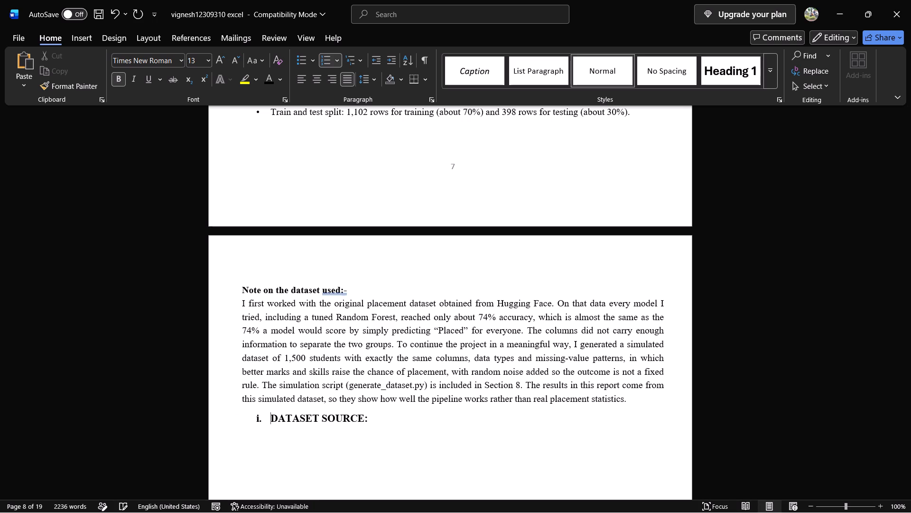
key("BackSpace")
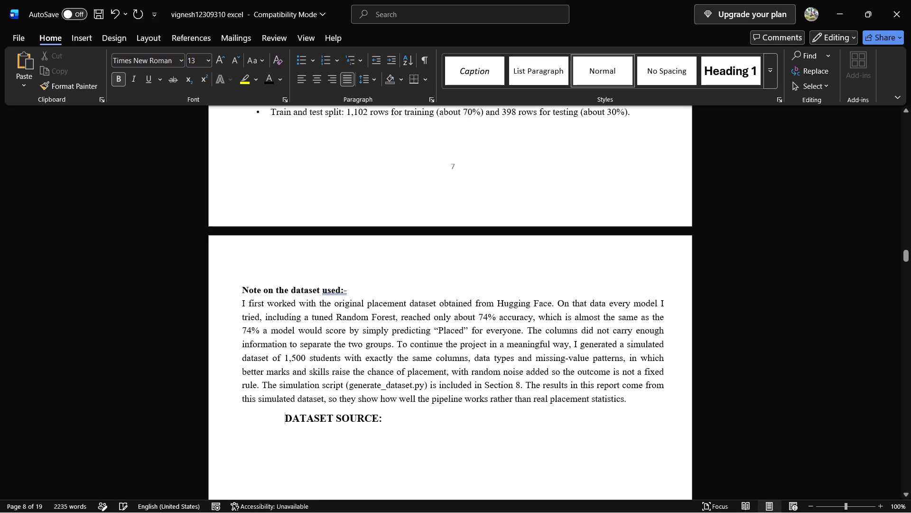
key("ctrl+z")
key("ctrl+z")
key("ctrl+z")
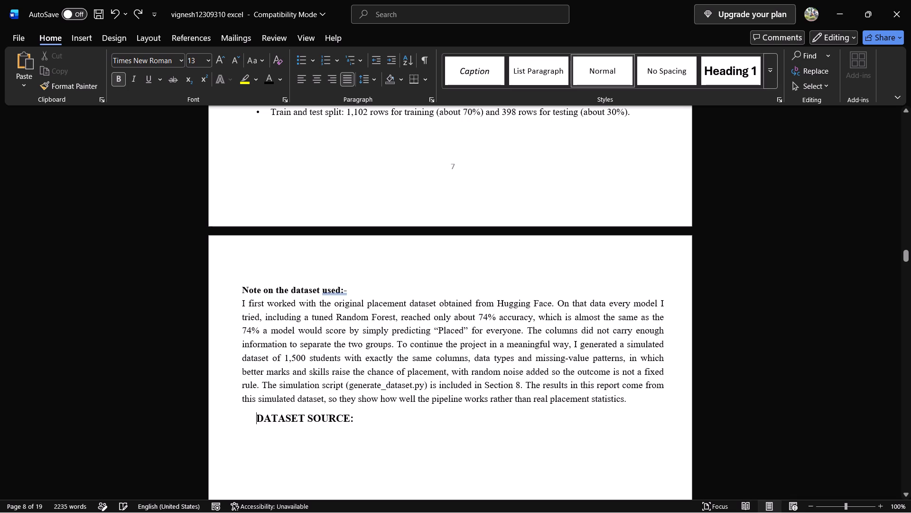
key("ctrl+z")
Replace the list number of the "DATASET SOURCE:" heading with a new roman numbering starting at i.
left_click(257, 427)
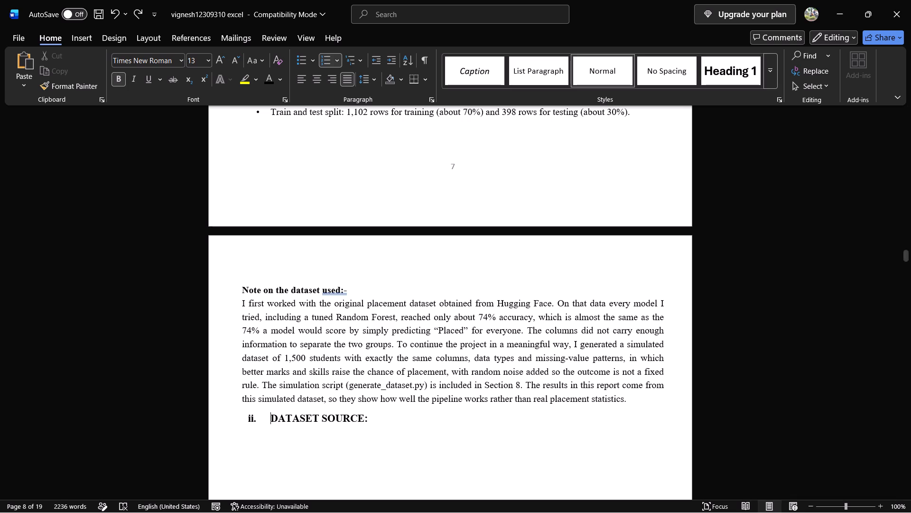
key("BackSpace")
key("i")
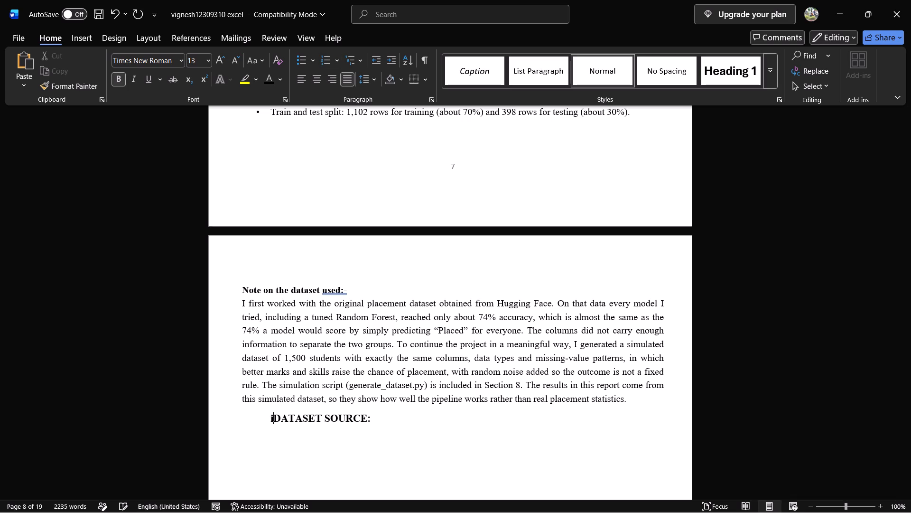
key("BackSpace")
key("BackSpace")
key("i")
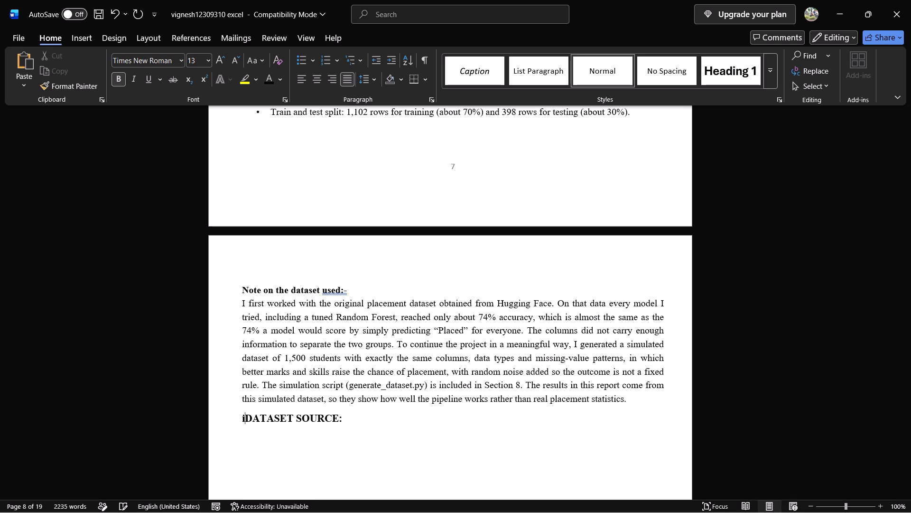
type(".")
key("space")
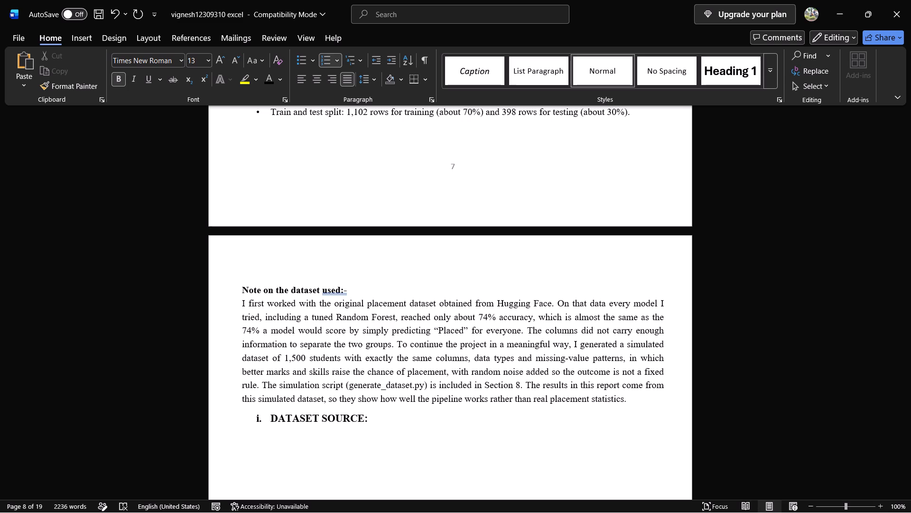
Add an indented line without a list number below the "DATASET SOURCE:" heading.
left_click(379, 421)
key("Return")
key("BackSpace")
Switch to Campus_Placement_Prediction_Report and examine the Dataset Source section with its Item and Details table.
key("alt+Tab")
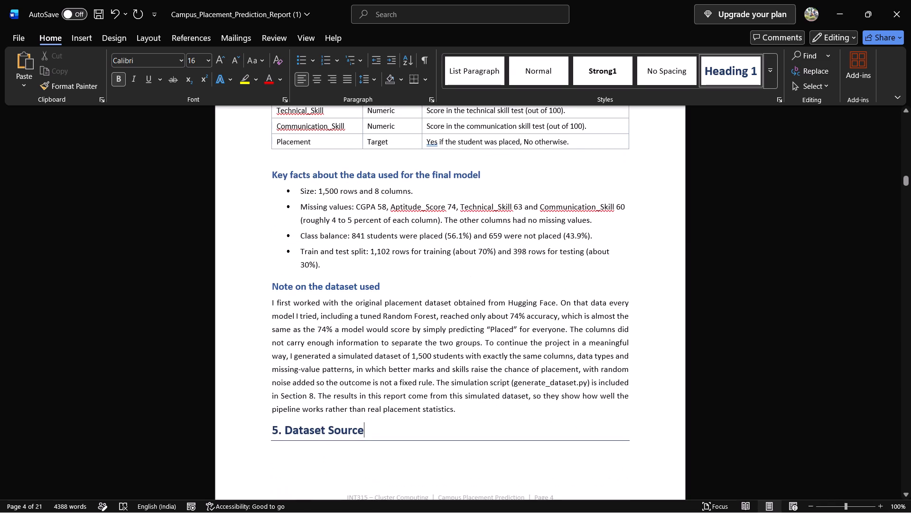
key("Down")
key("Down")
key("Down")
key("Down")
key("Down")
key("Down")
key("Down")
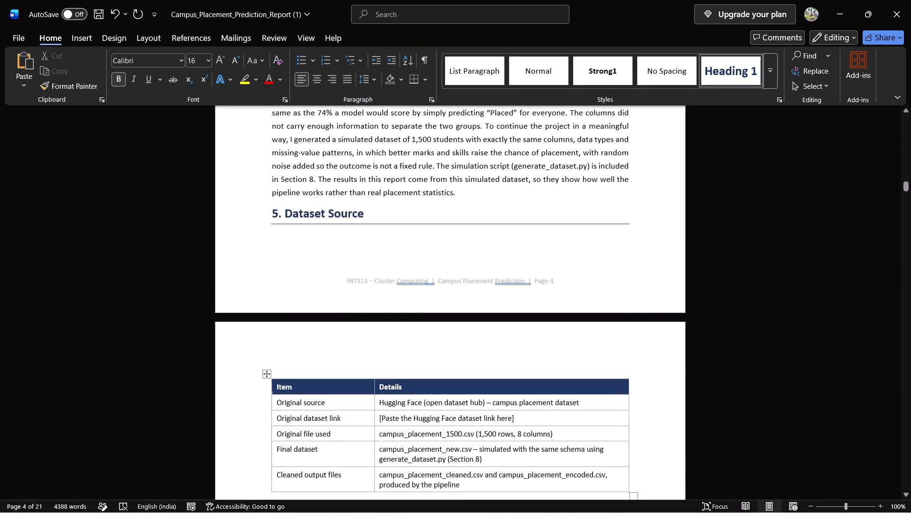
key("Down")
key("Down")
key("Up")
key("Up")
key("Up")
key("Up")
key("Up")
key("Up")
key("Up")
key("Up")
key("Up")
key("Up")
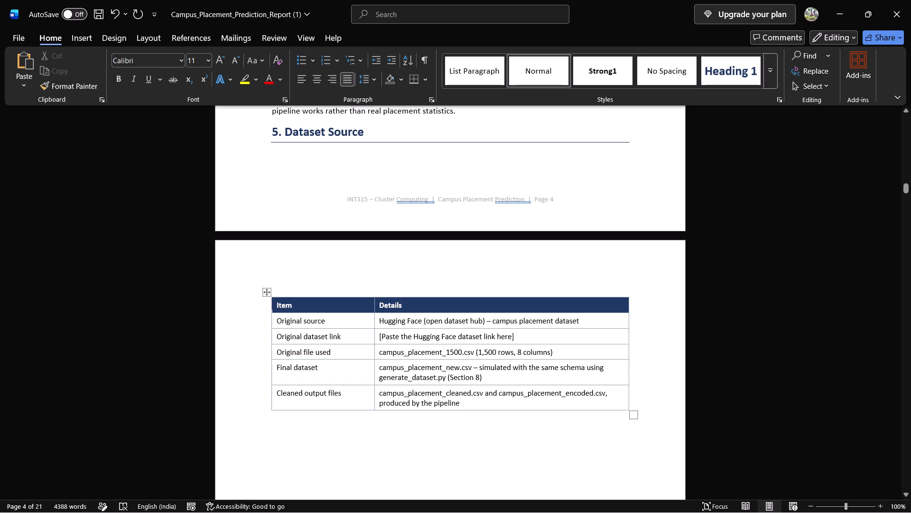
Switch to Chrome and open the Hugging Face dataset card page of Krooz/Campus_Recruitment_CSV in a new tab.
key("alt+Tab")
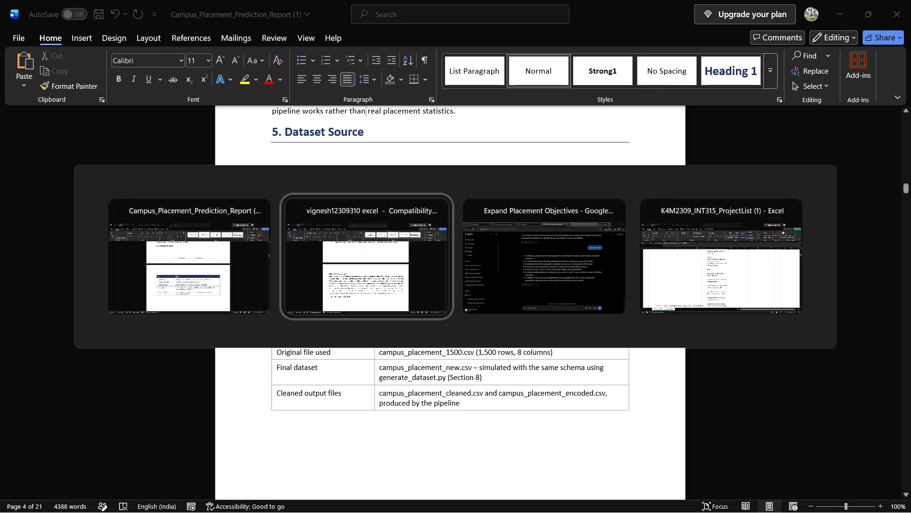
key("alt+Tab")
key("alt+Tab")
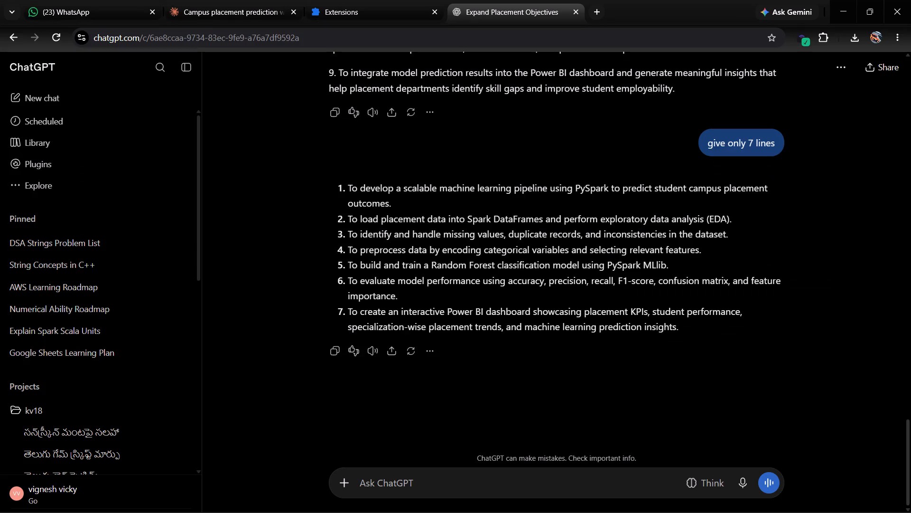
left_click(599, 0)
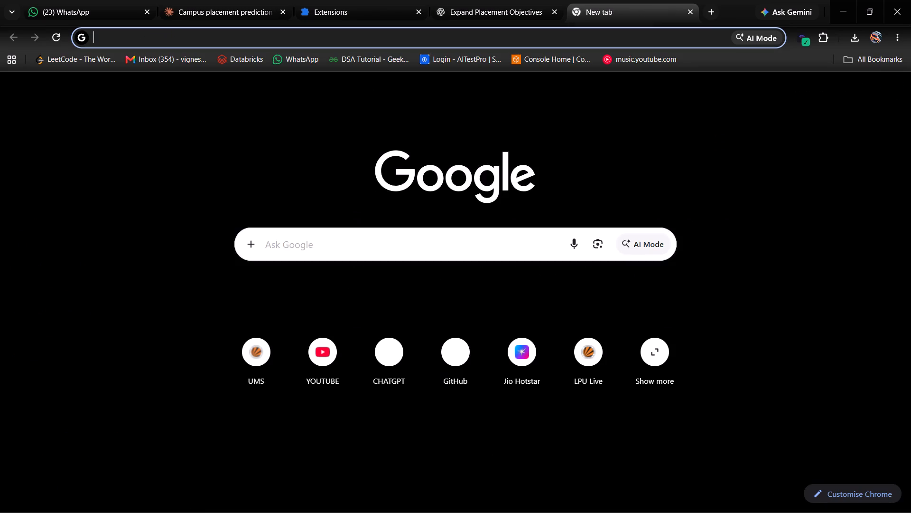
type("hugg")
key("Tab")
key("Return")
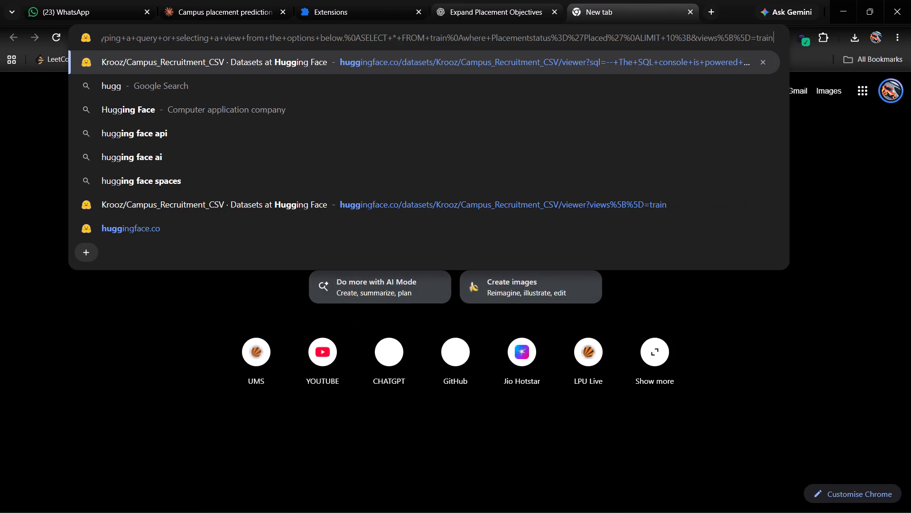
left_click(324, 66)
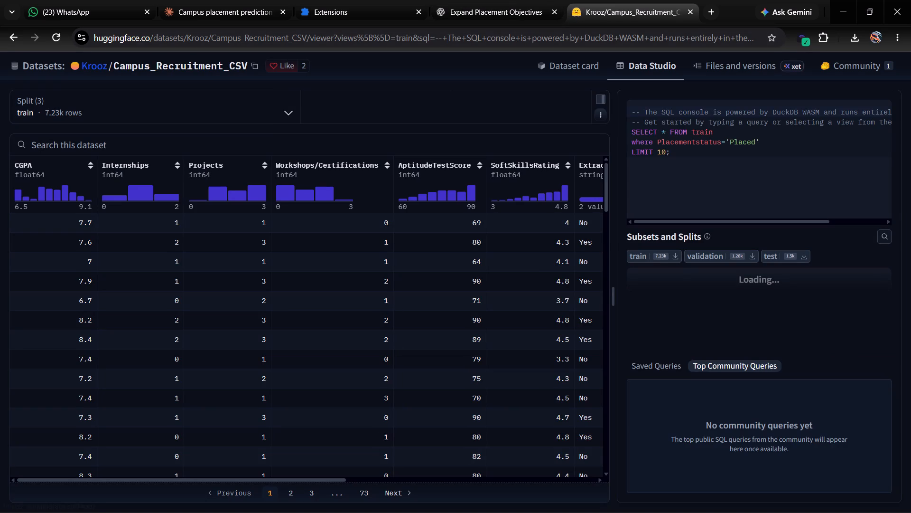
left_click(170, 62)
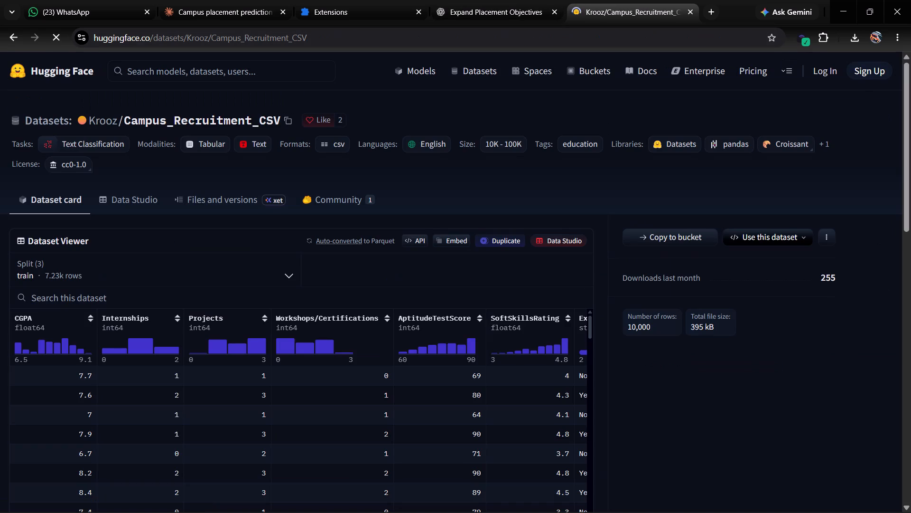
left_click(312, 36)
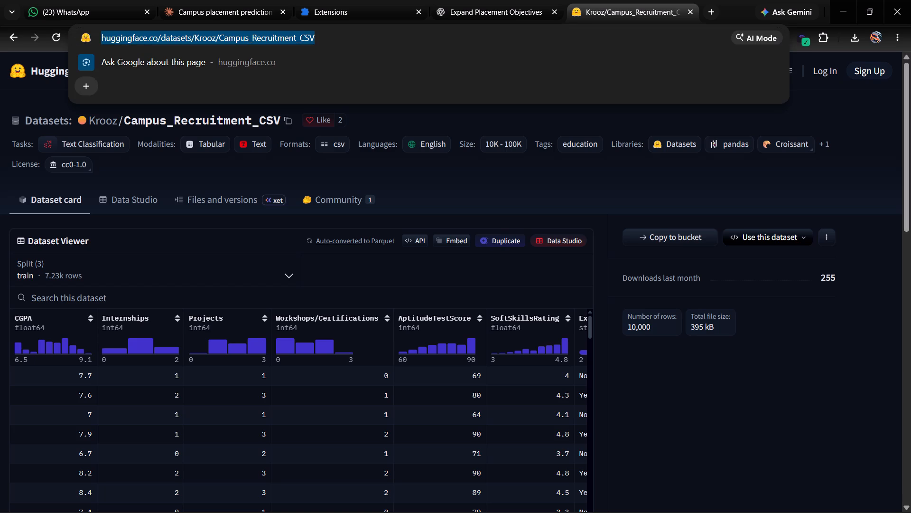
key("ctrl+c")
key("ctrl+c")
key("ctrl+c")
key("ctrl+c")
key("ctrl+c")
key("ctrl+c")
key("ctrl+c")
key("ctrl+c")
key("ctrl+c")
key("ctrl+c")
key("alt+Tab")
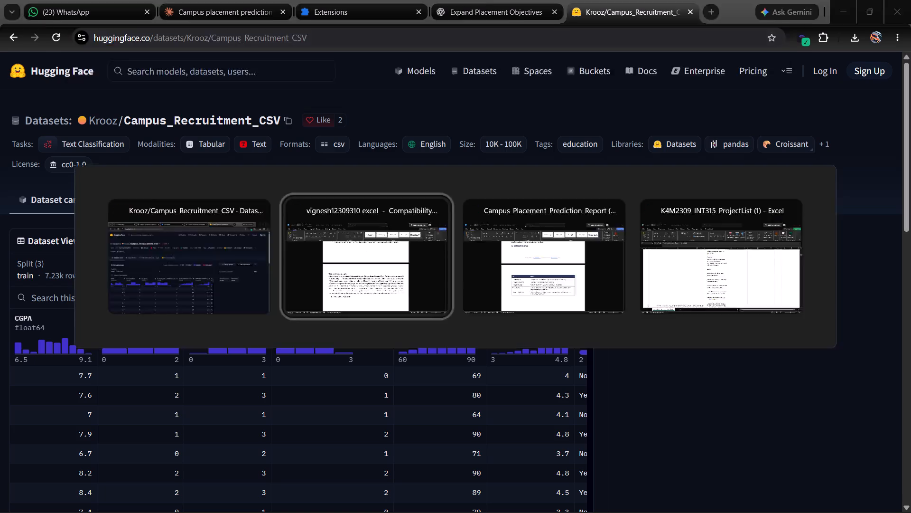
key("ctrl+v")
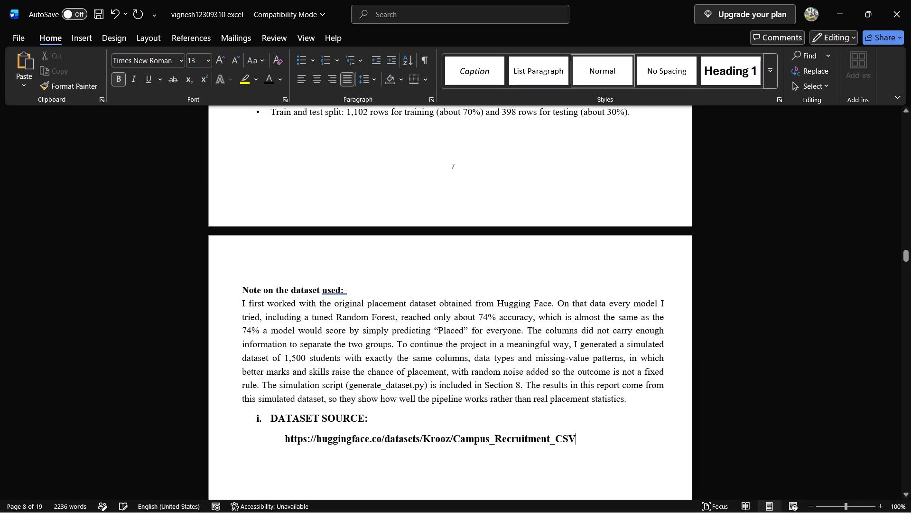
left_click_drag(576, 436, 281, 436)
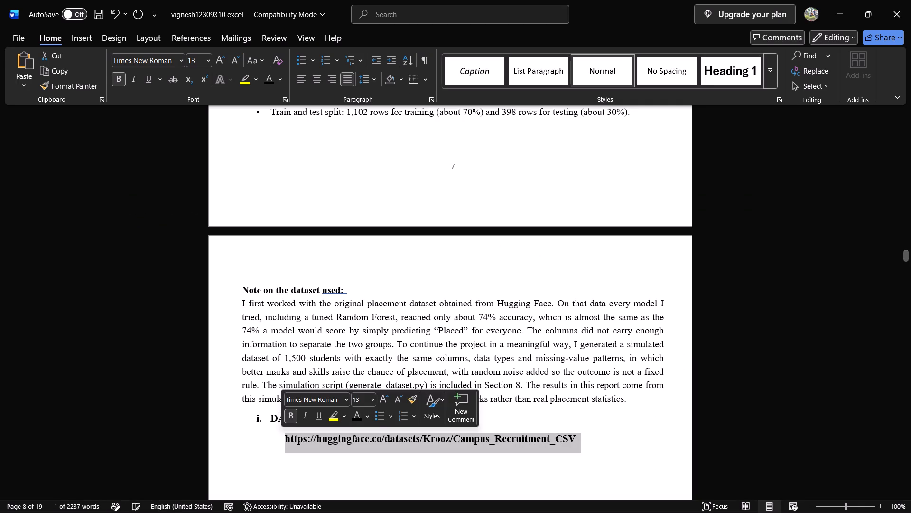
right_click(333, 442)
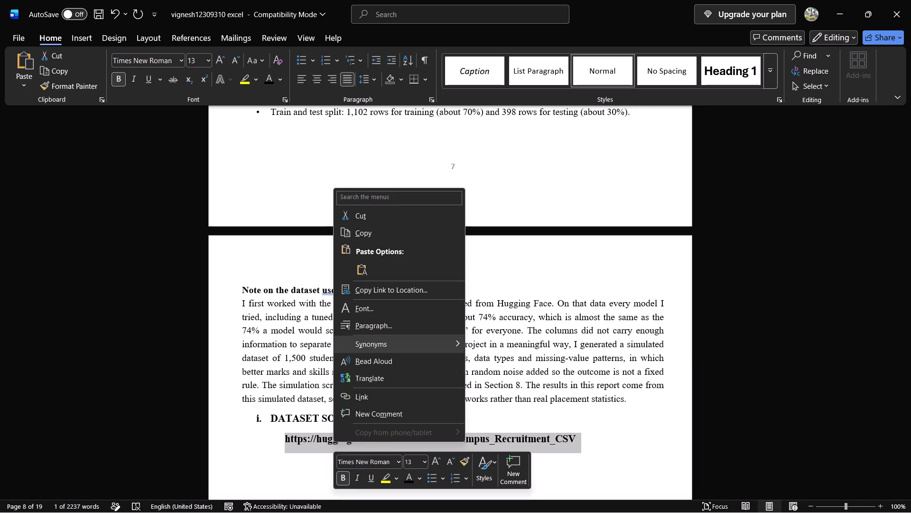
left_click(373, 395)
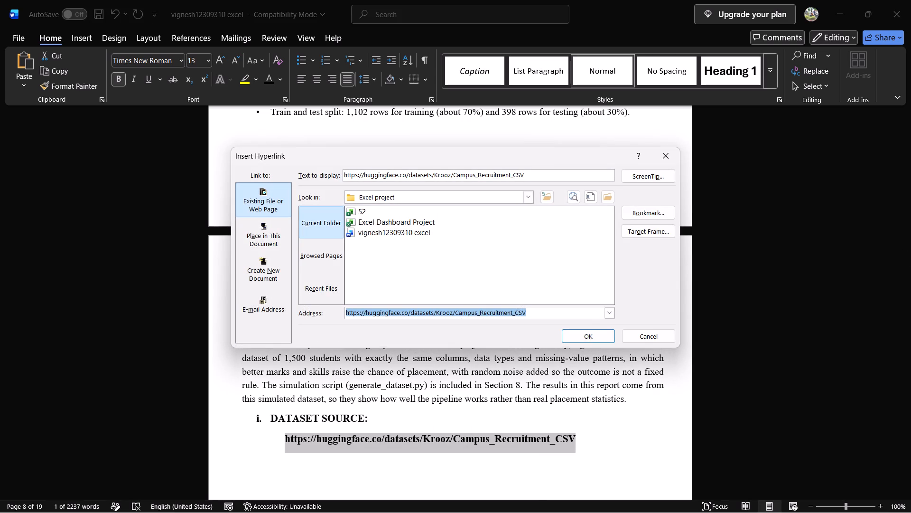
left_click(580, 340)
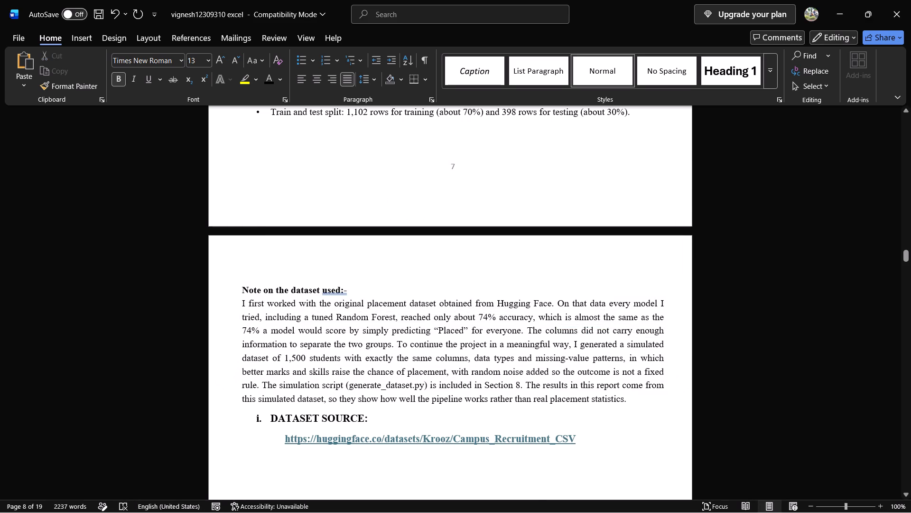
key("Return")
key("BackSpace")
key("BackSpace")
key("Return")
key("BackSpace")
Switch back to the Hugging Face dataset page in Chrome.
key("alt+Tab")
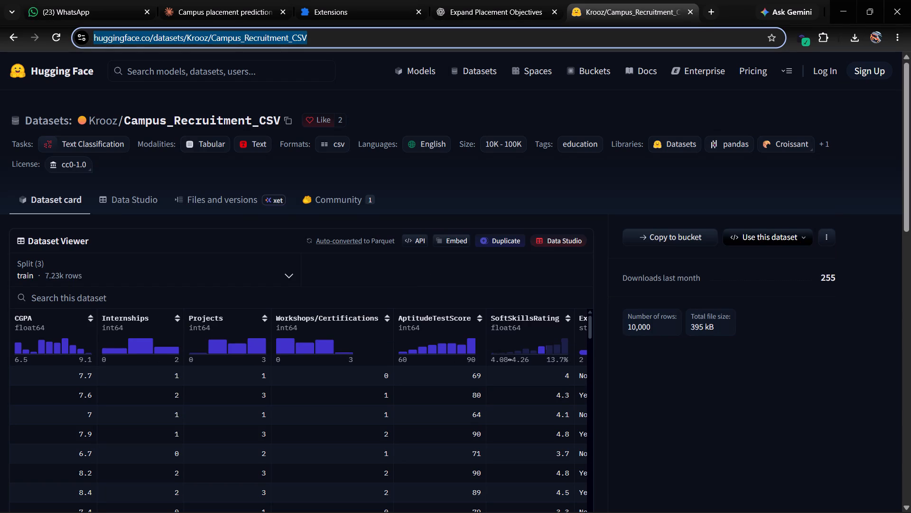
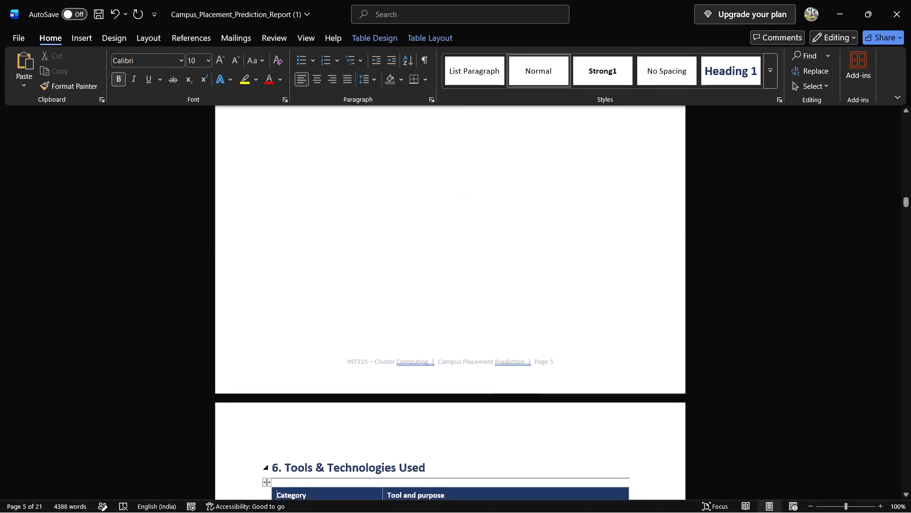
key("Down")
key("alt+Tab")
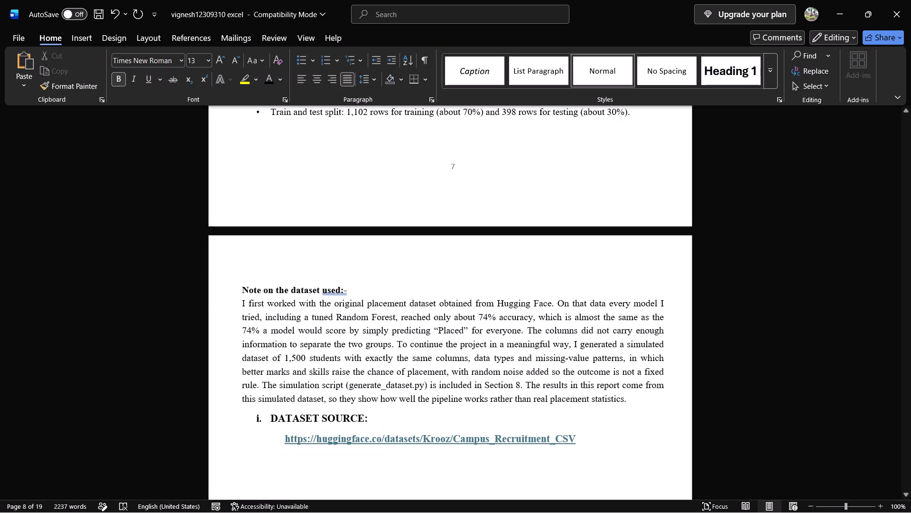
key("Down")
key("Down")
key("Down")
key("Down")
key("Down")
key("Down")
key("Down")
key("Down")
key("Down")
key("Down")
key("Down")
key("Down")
key("Down")
key("Down")
key("Down")
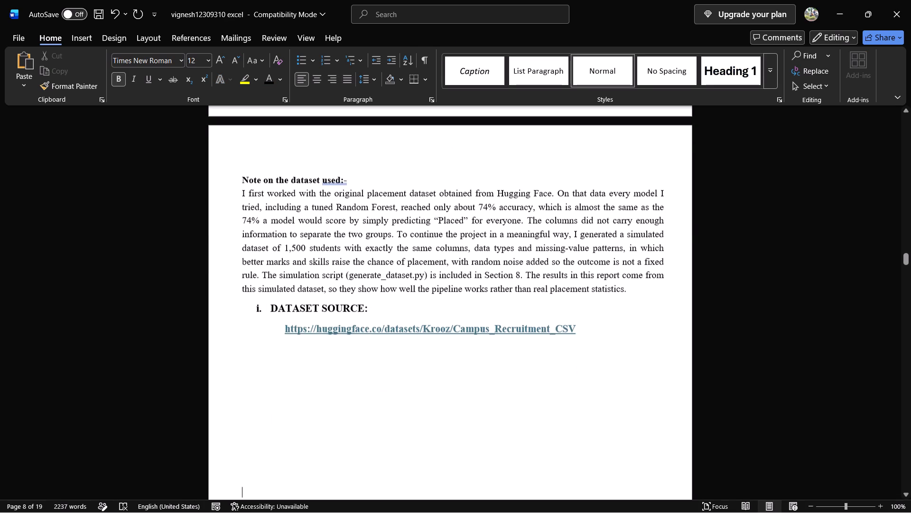
key("Down")
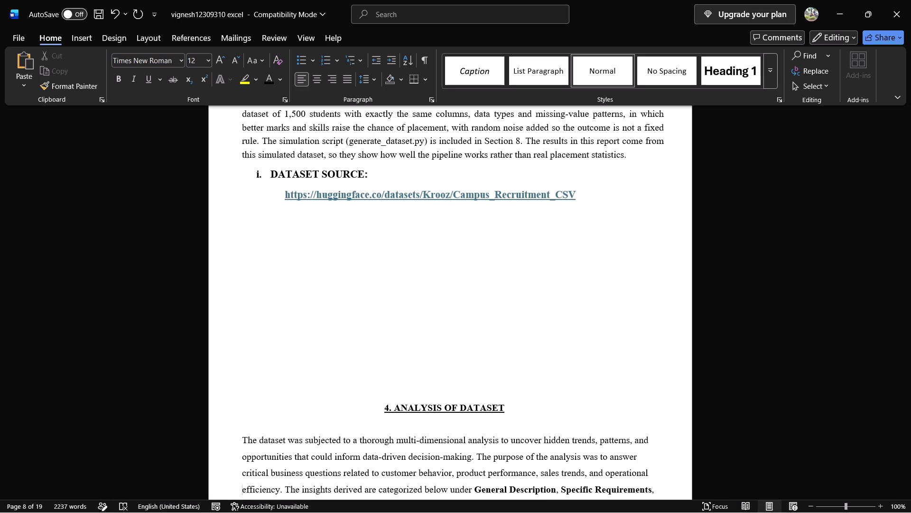
left_click(584, 193)
left_click(367, 366)
key("BackSpace")
key("BackSpace")
key("BackSpace")
key("BackSpace")
key("BackSpace")
key("BackSpace")
key("BackSpace")
key("BackSpace")
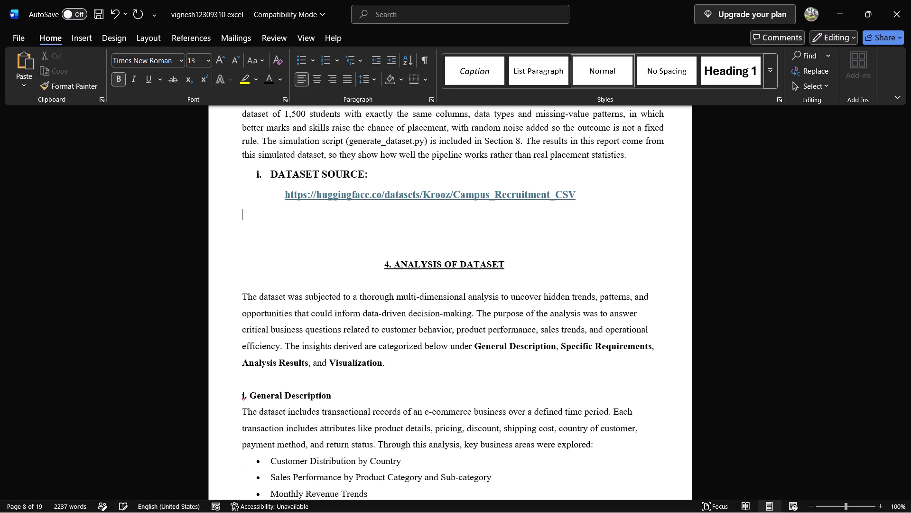
key("Down")
key("BackSpace")
key("BackSpace")
key("Down")
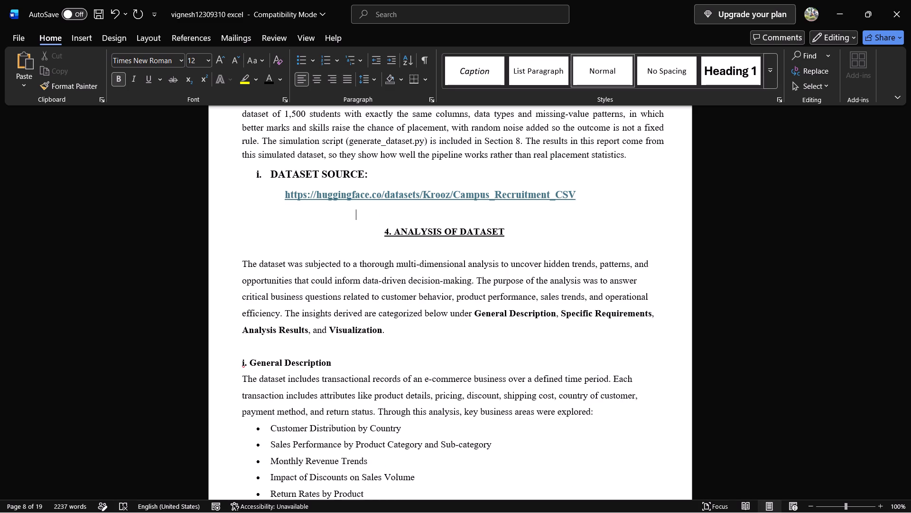
key("BackSpace")
key("BackSpace")
key("BackSpace")
key("BackSpace")
key("BackSpace")
Check the section 6 title in the Campus_Placement_Prediction_Report, and replace the older report's section 4 heading text with "TOOLS AND TECHNOLOGY USED".
key("alt+Tab")
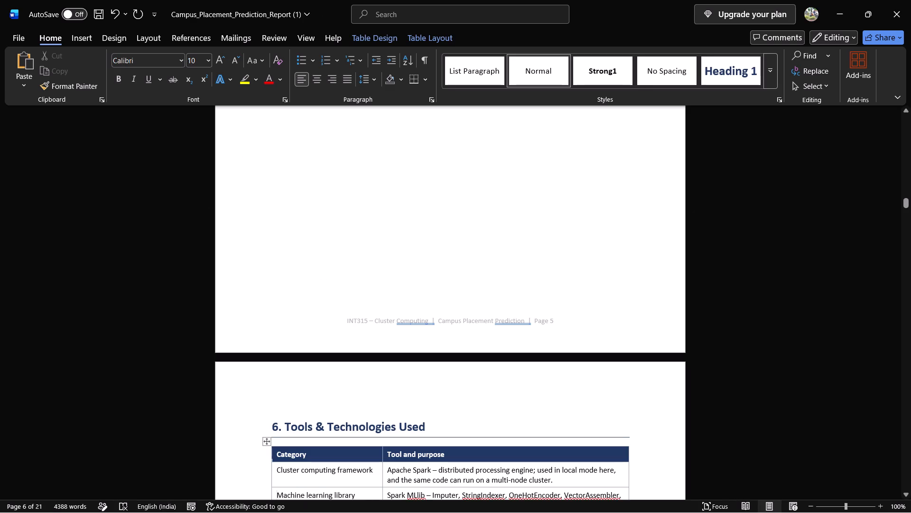
key("alt+Tab")
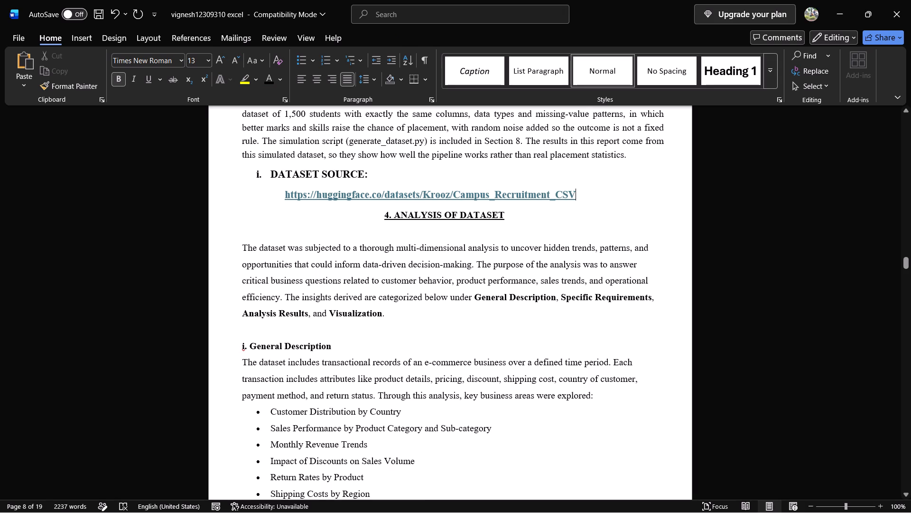
left_click(504, 212)
key("BackSpace")
key("BackSpace")
key("BackSpace")
key("BackSpace")
key("BackSpace")
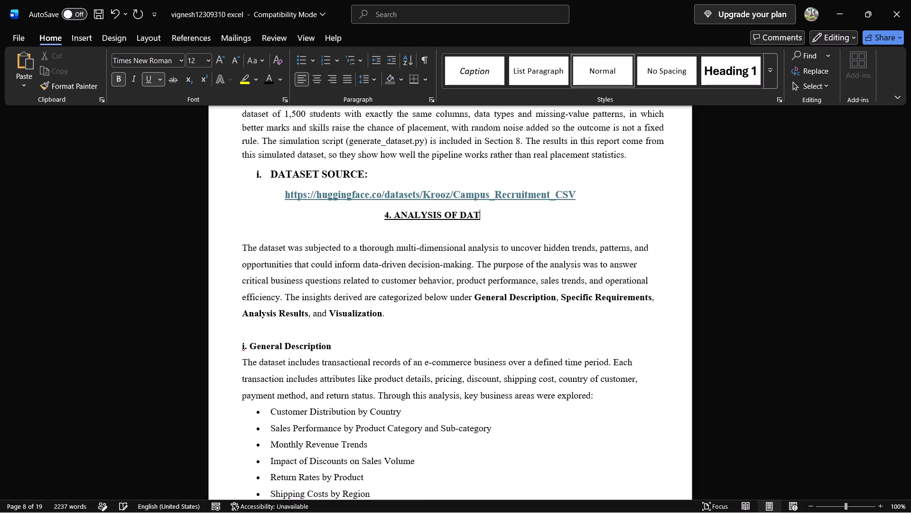
key("BackSpace")
key("BackSpace")
key("BackSpace")
key("BackSpace")
key("BackSpace")
key("BackSpace")
key("BackSpace")
key("BackSpace")
key("BackSpace")
key("BackSpace")
key("BackSpace")
key("BackSpace")
key("BackSpace")
key("BackSpace")
type("Tolls")
key("BackSpace")
key("BackSpace")
key("BackSpace")
key("BackSpace")
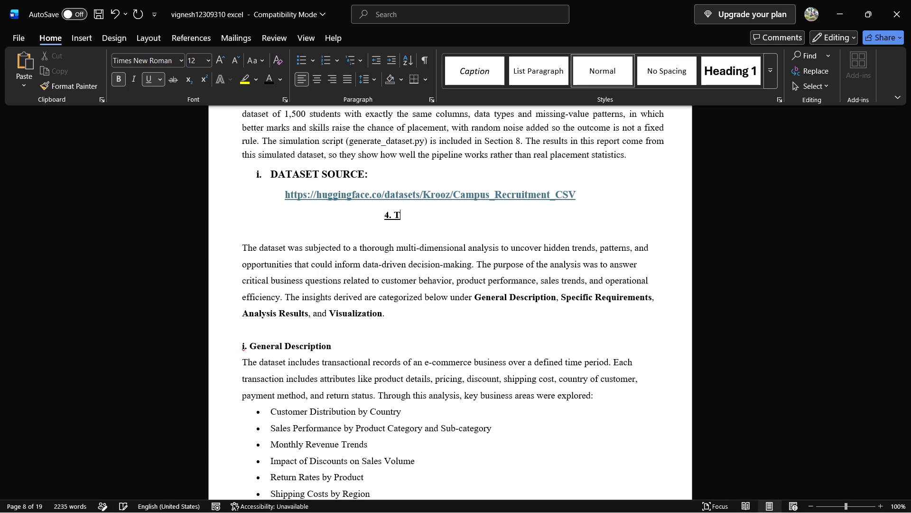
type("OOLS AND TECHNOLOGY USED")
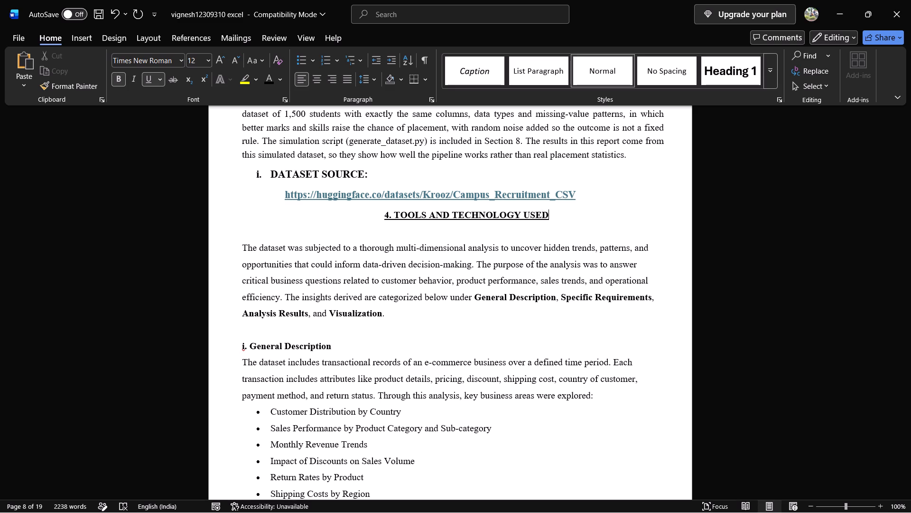
Switch to Campus_Placement_Prediction_Report and copy the entire Category and Tool and purpose table under section 6, Tools & Technologies Used.
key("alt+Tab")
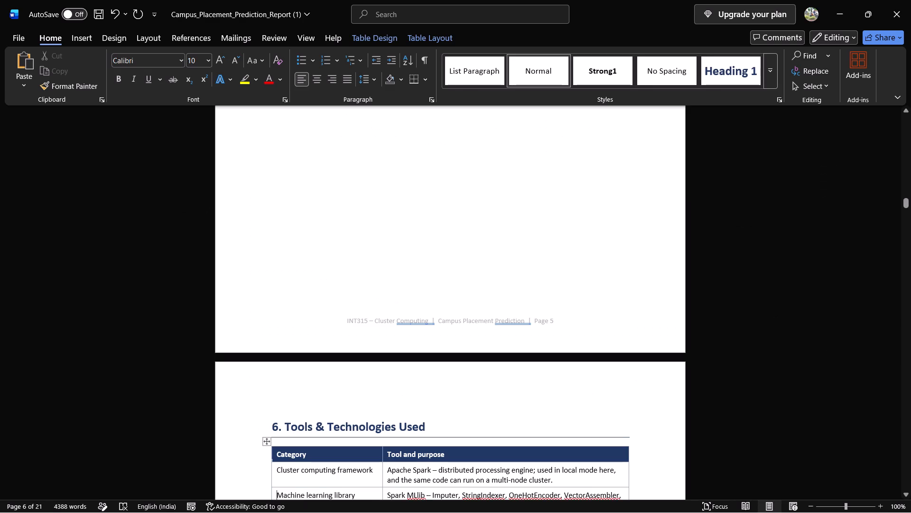
scroll(443, 312, "down", 1)
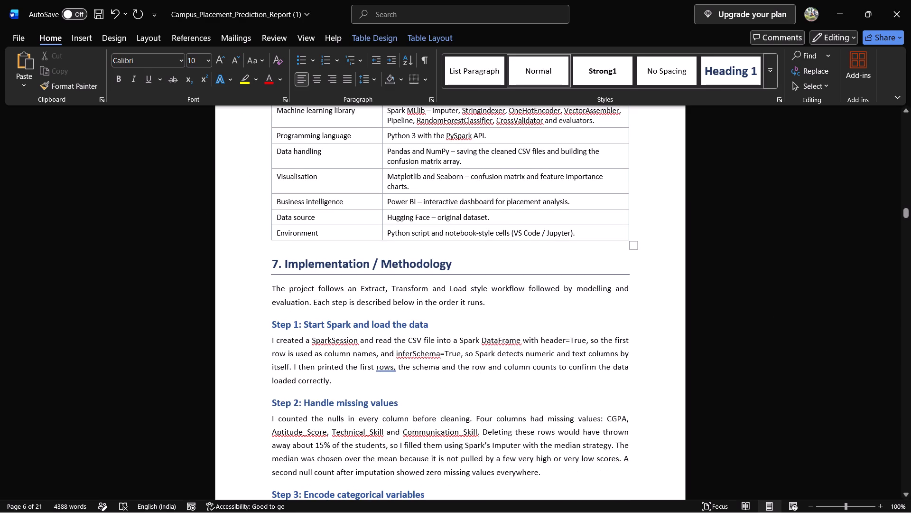
key("Up")
key("Up")
key("Up")
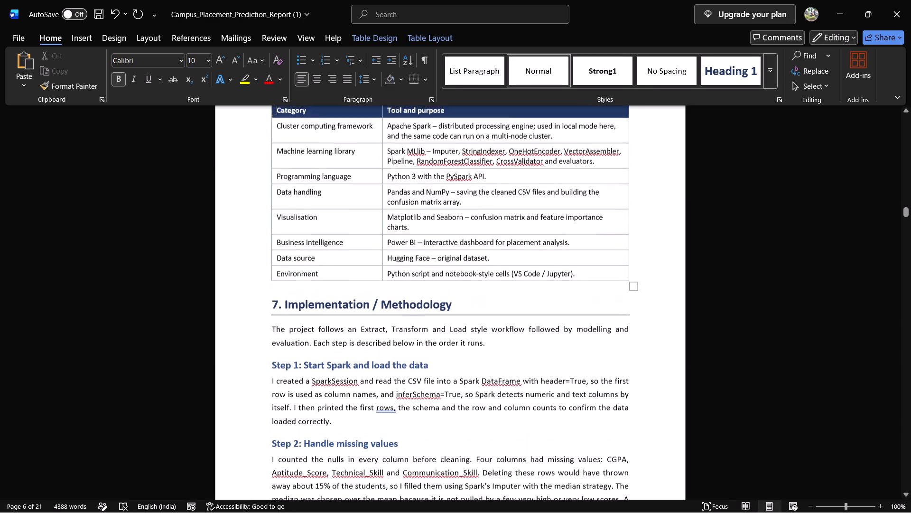
key("Up")
key("Down")
key("Down")
key("Down")
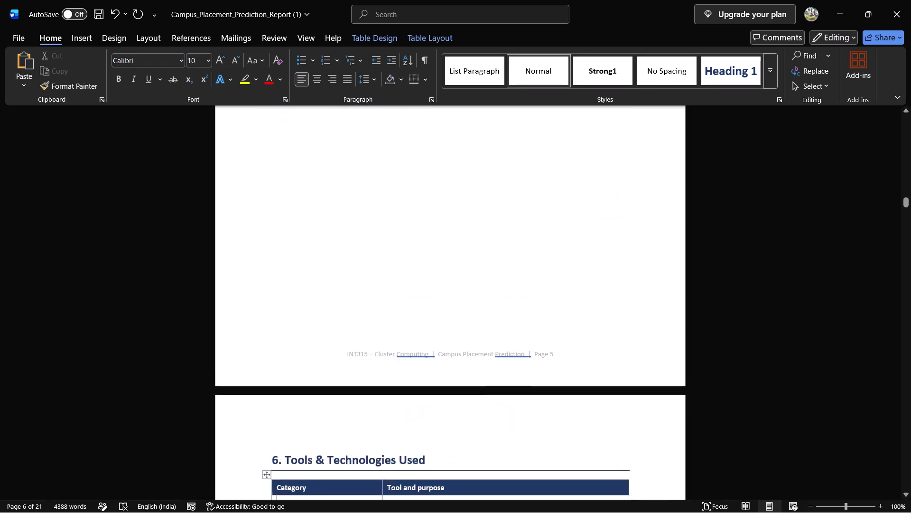
key("Down")
key("Down")
key("Down")
key("Down")
key("Down")
key("Down")
key("Down")
key("Down")
key("Down")
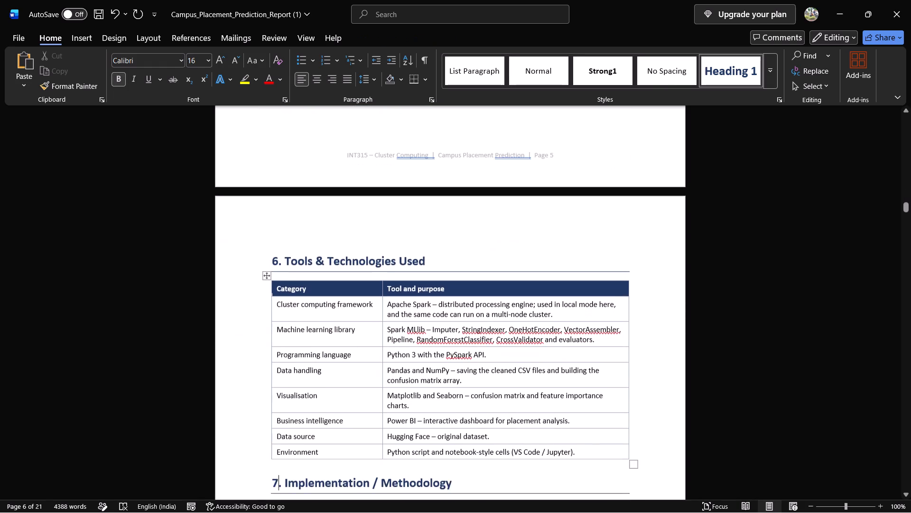
key("Down")
key("Down")
left_click_drag(586, 416, 577, 414)
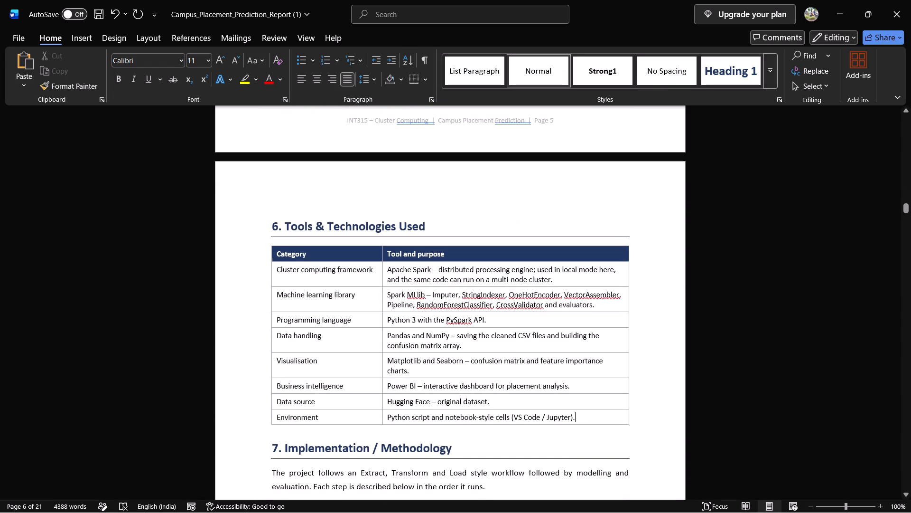
left_click_drag(577, 414, 313, 251)
key("ctrl+c")
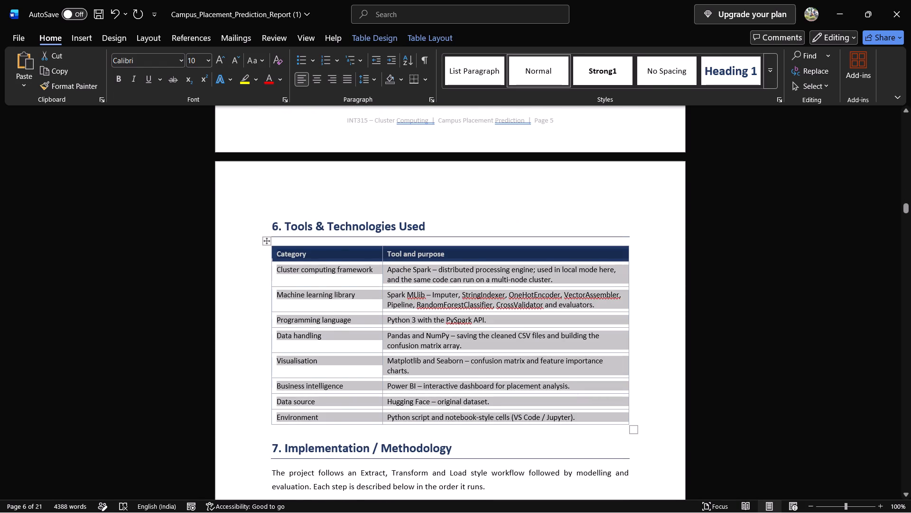
Return to the older report, and switch from it to the Chrome window.
key("alt+Tab")
key("alt+Tab")
key("alt+Tab")
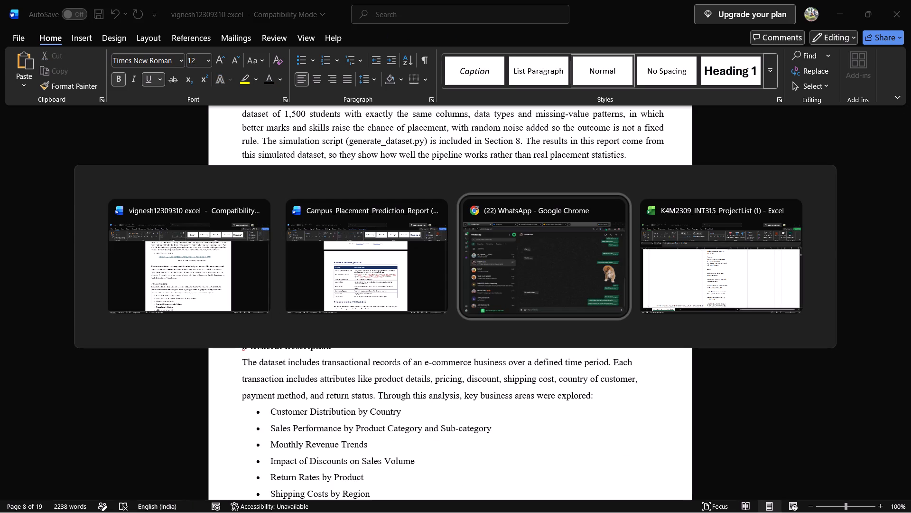
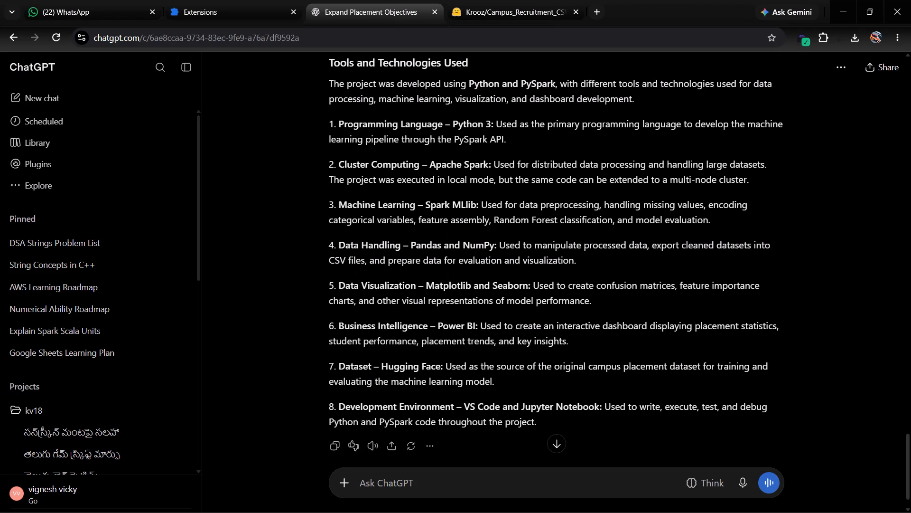
scroll(339, 370, "down", 1)
key("alt+Tab")
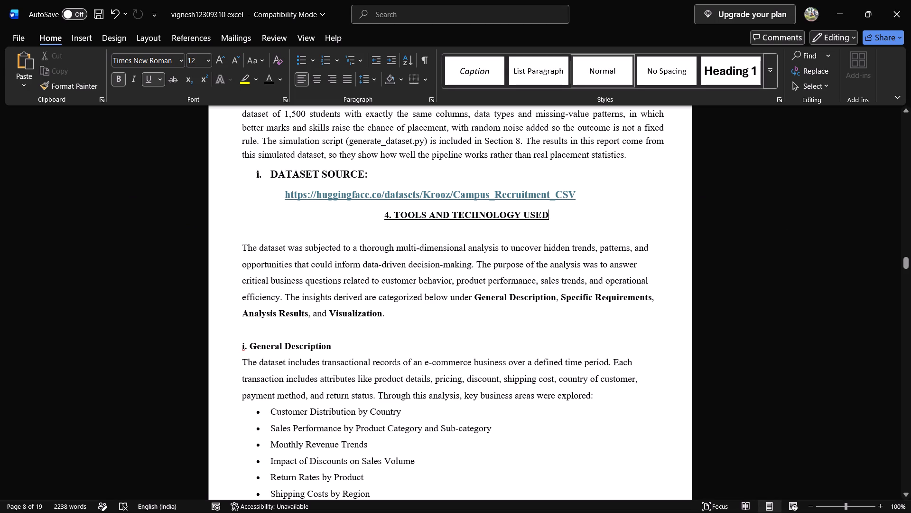
scroll(292, 316, "up", 1)
key("Return")
key("Return")
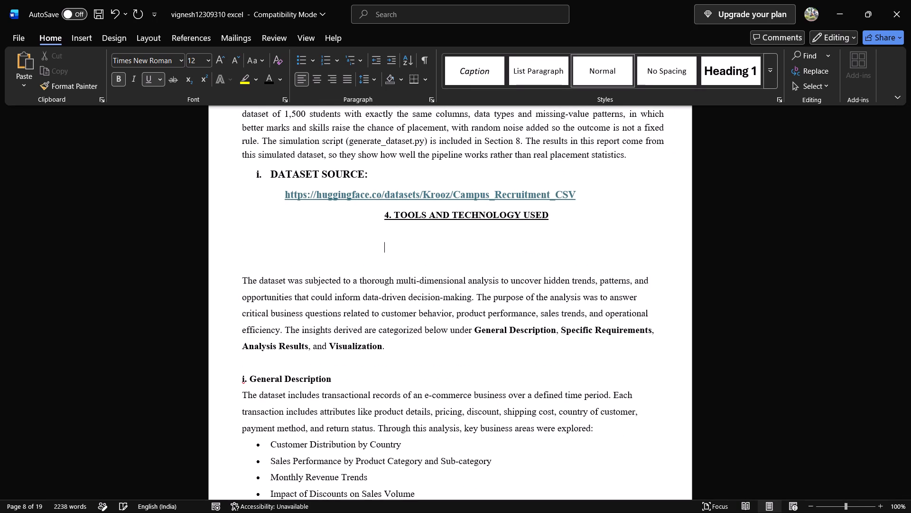
key("Delete")
key("BackSpace")
key("BackSpace")
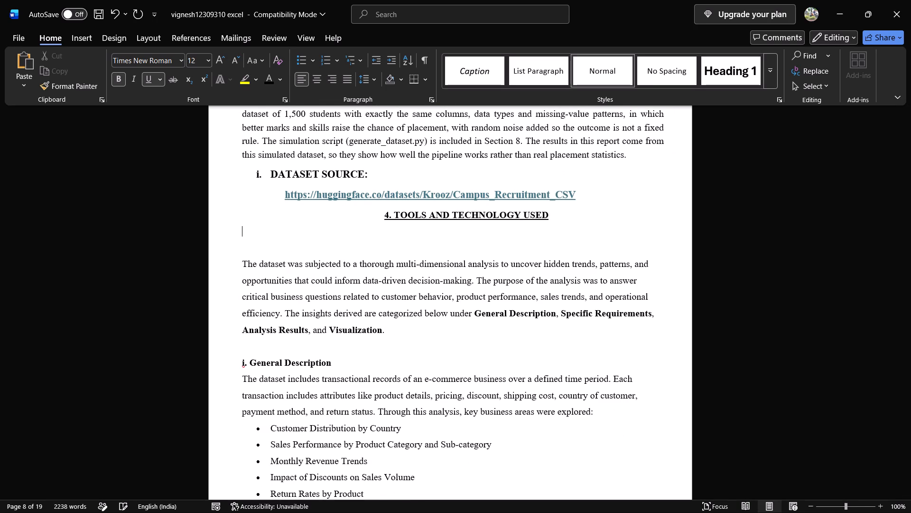
key("ctrl+v")
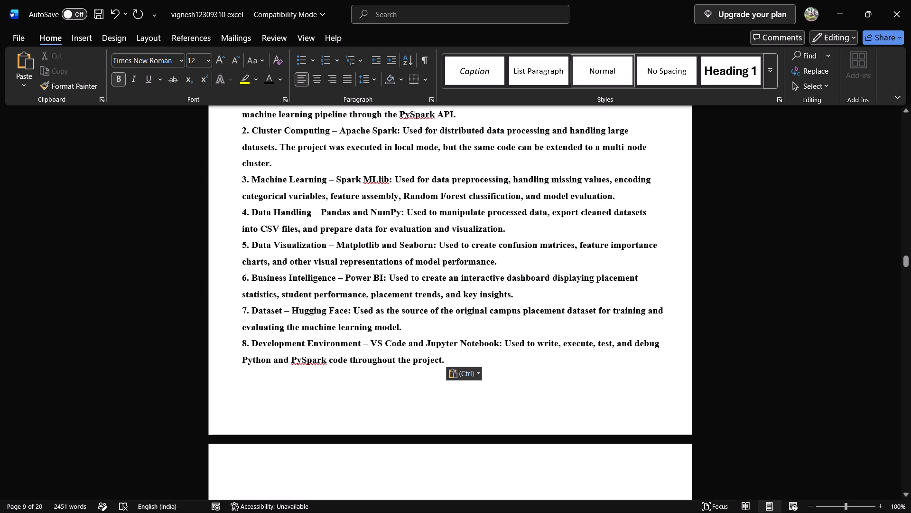
left_click(453, 370)
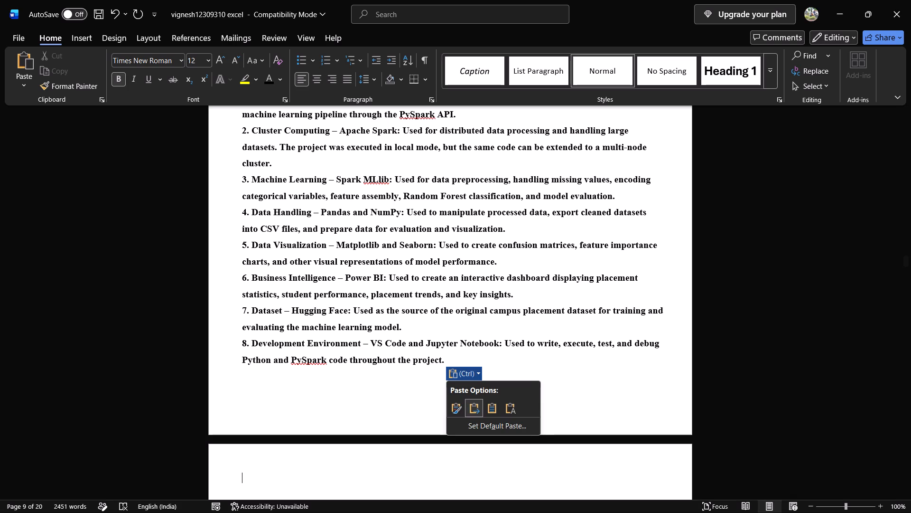
Remove the bold formatting from all the pasted text below the section 4 heading.
left_click(447, 357)
left_click_drag(447, 357, 251, 92)
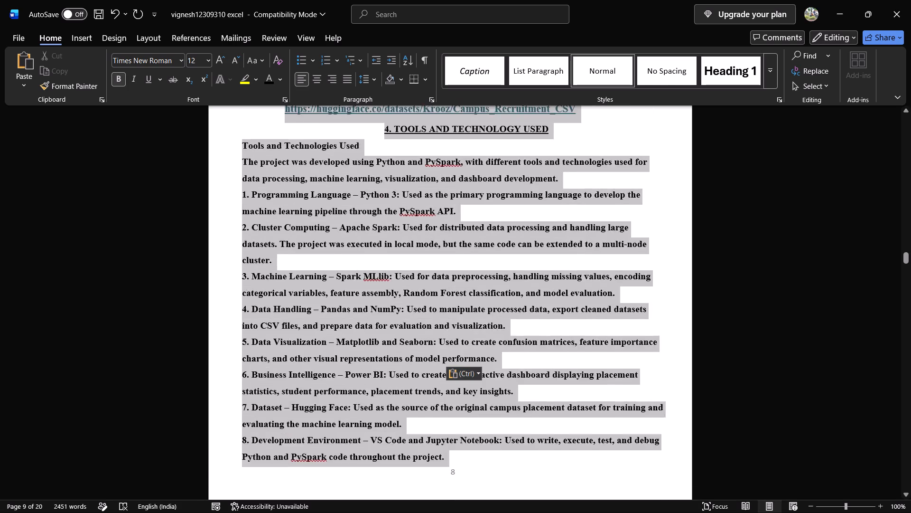
left_click_drag(251, 92, 232, 263)
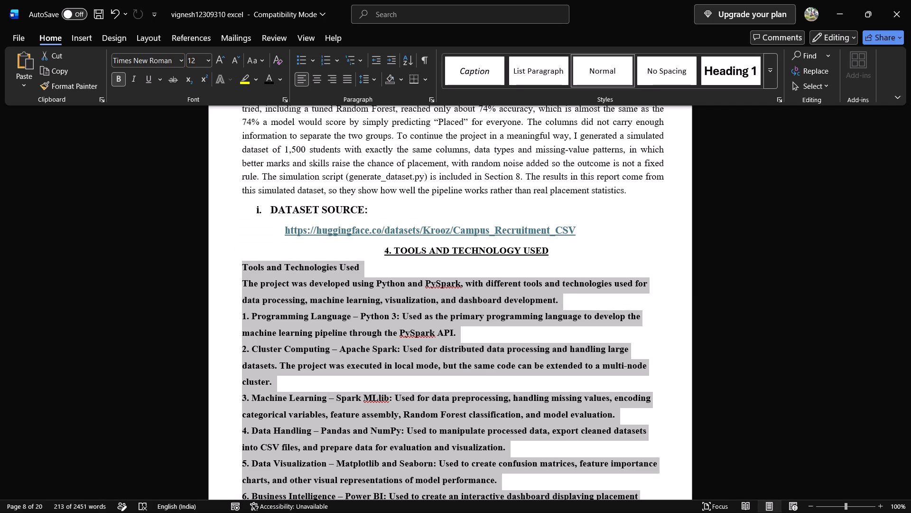
left_click(123, 74)
left_click(312, 275)
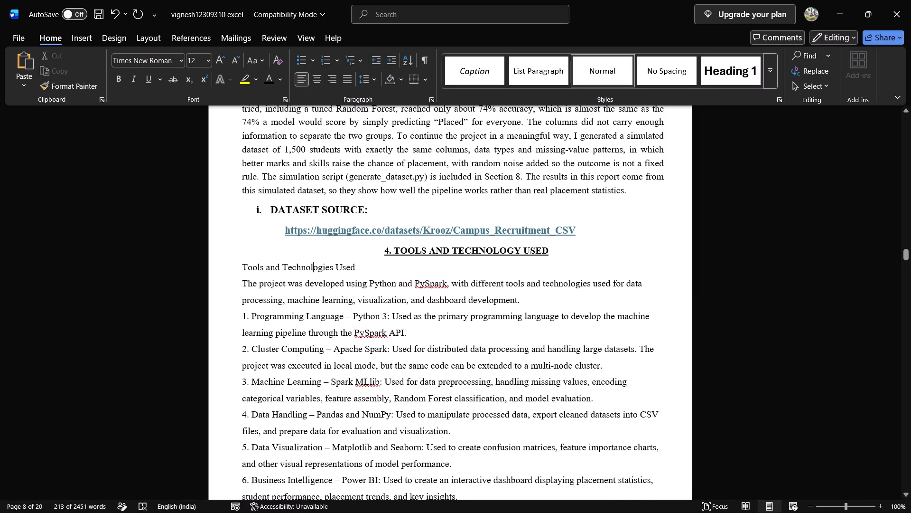
Delete the duplicate "Tools and Technologies Used" line below the section 4 heading.
left_click_drag(367, 268, 258, 264)
key("BackSpace")
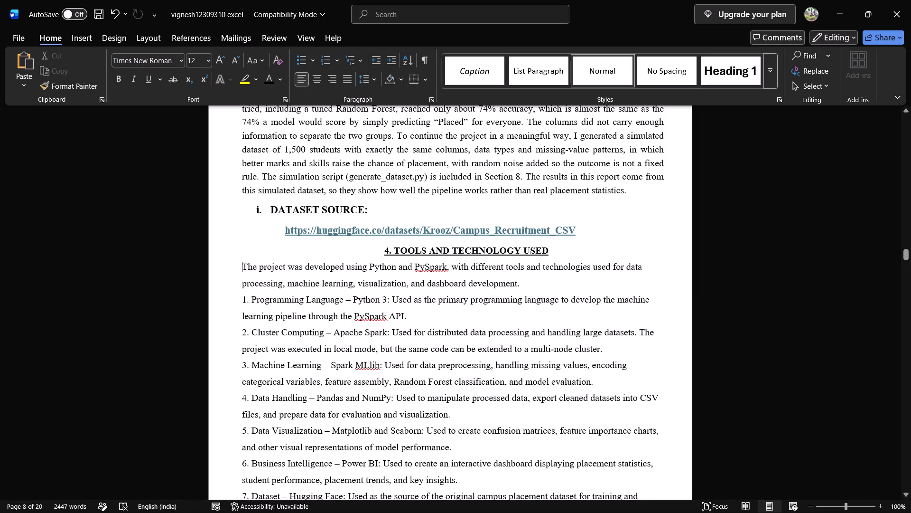
Format the eight tool paragraphs, from Programming Language to Development Environment, as an automatic numbered list.
scroll(474, 459, "down", 2)
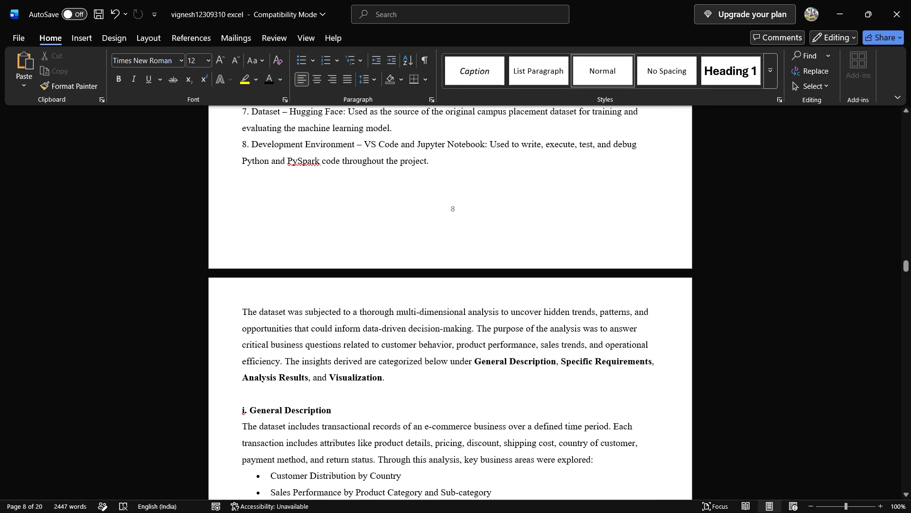
scroll(474, 459, "down", 1)
left_click(435, 163)
left_click_drag(435, 163, 309, 90)
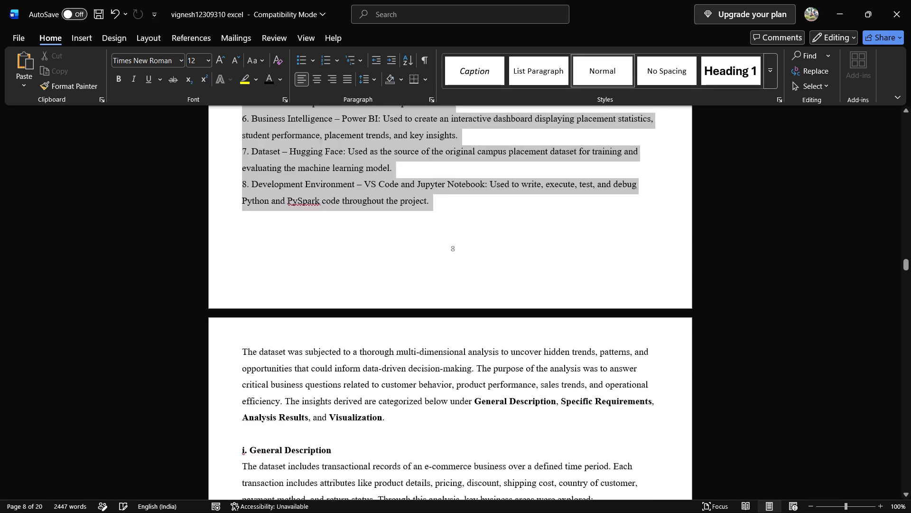
left_click_drag(309, 90, 245, 135)
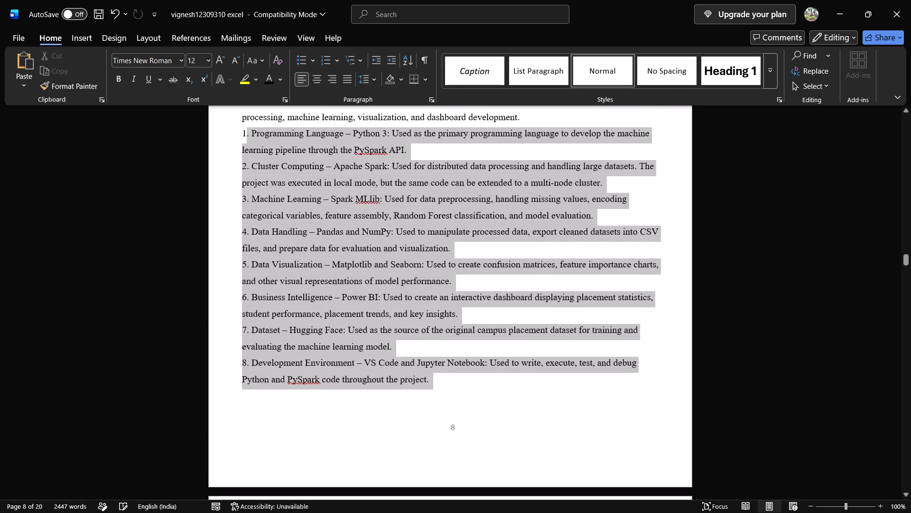
left_click_drag(245, 135, 238, 132)
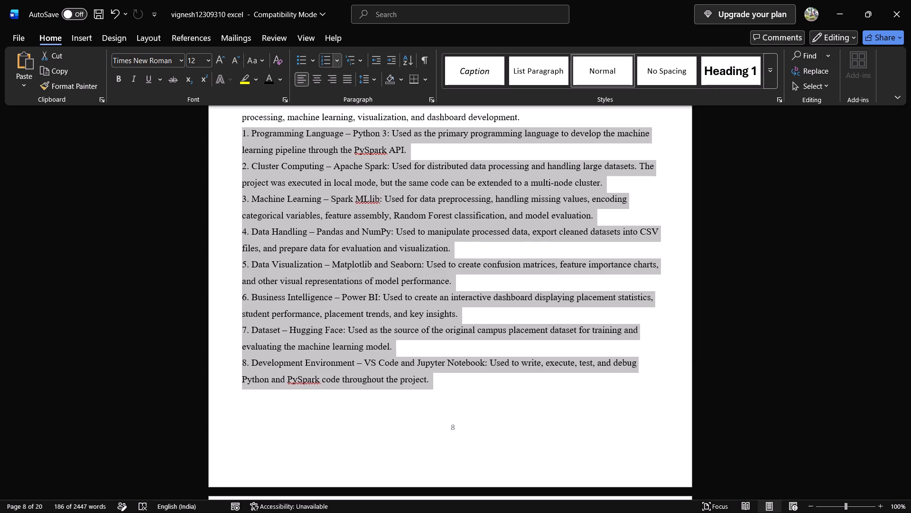
left_click(328, 59)
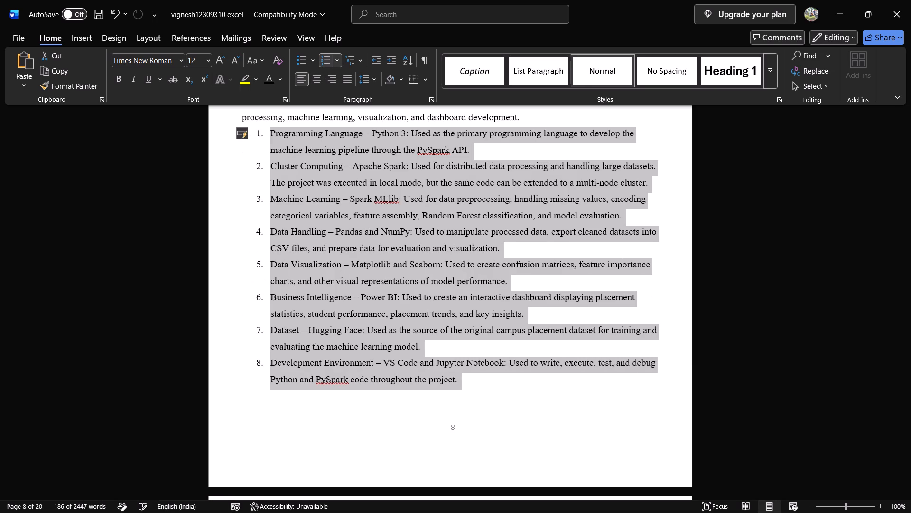
left_click(426, 313)
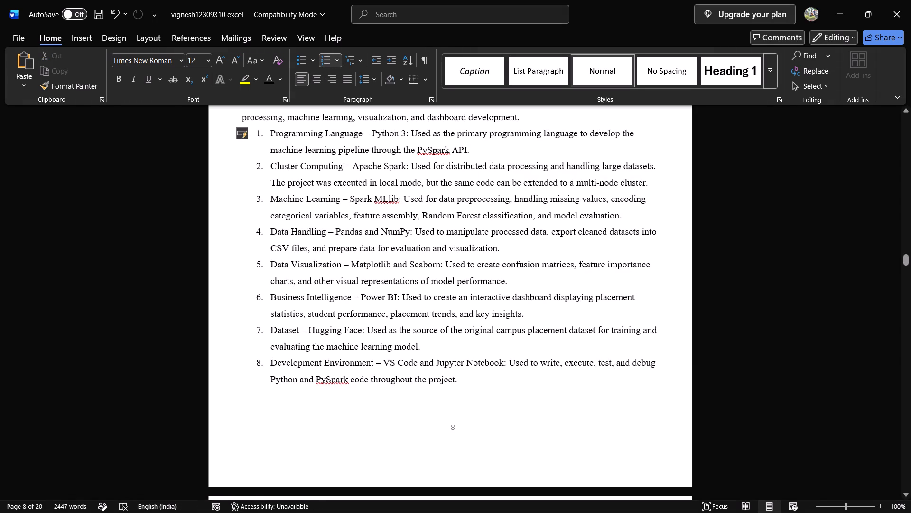
Bold the labels of list items 1 to 4, from "Programming Language – Python 3" to "Data Handling – Pandas and NumPy", leaving their descriptions regular.
double_click(365, 137)
left_click_drag(406, 134, 302, 134)
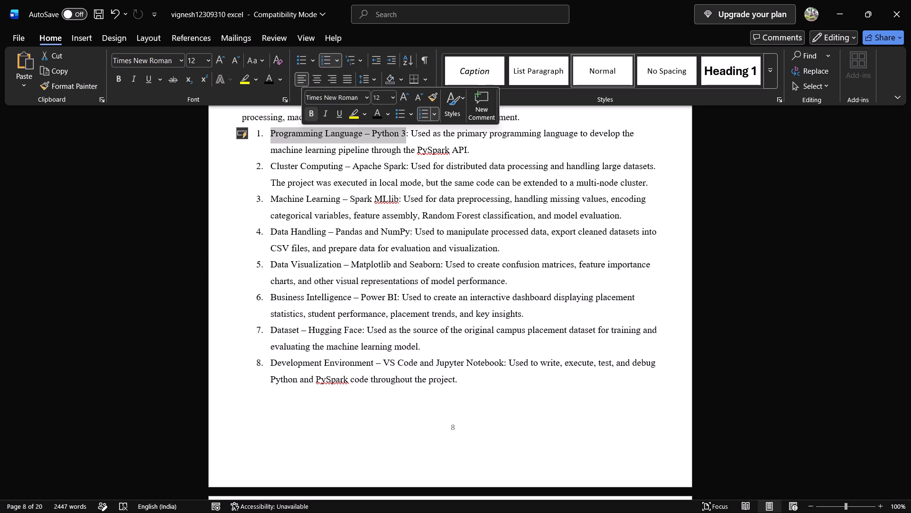
left_click(306, 115)
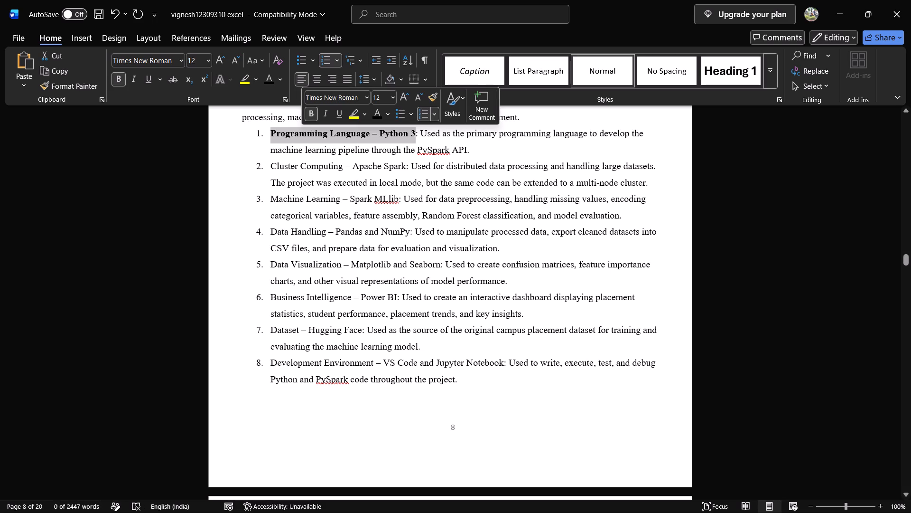
left_click_drag(406, 168, 364, 169)
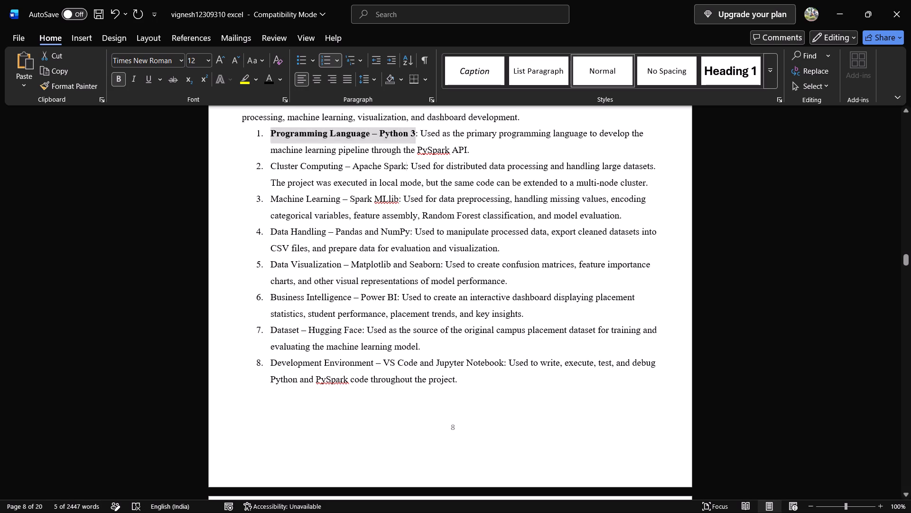
left_click_drag(364, 169, 292, 171)
left_click(304, 150)
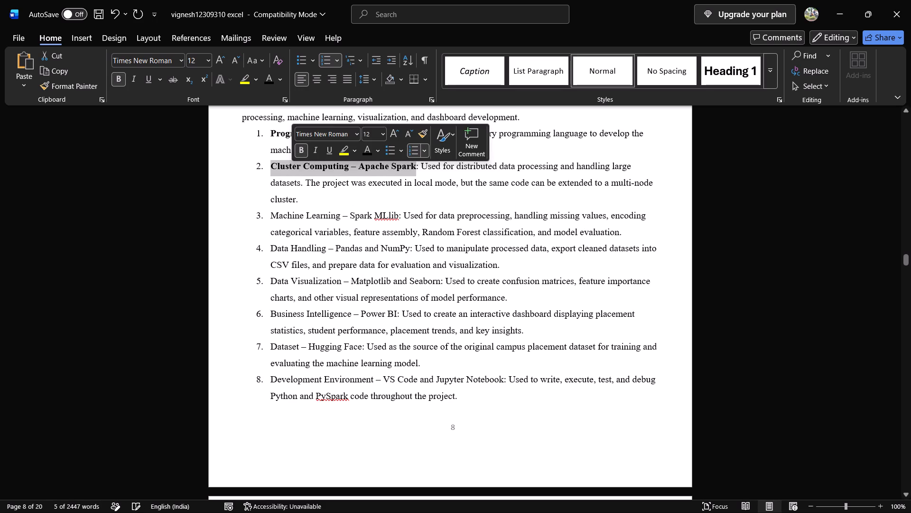
left_click_drag(397, 217, 304, 213)
left_click(316, 191)
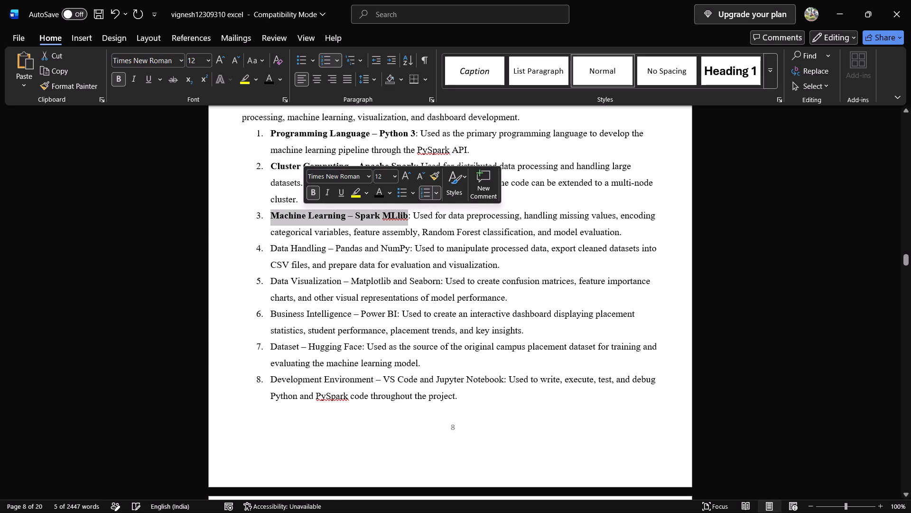
left_click_drag(410, 247, 295, 247)
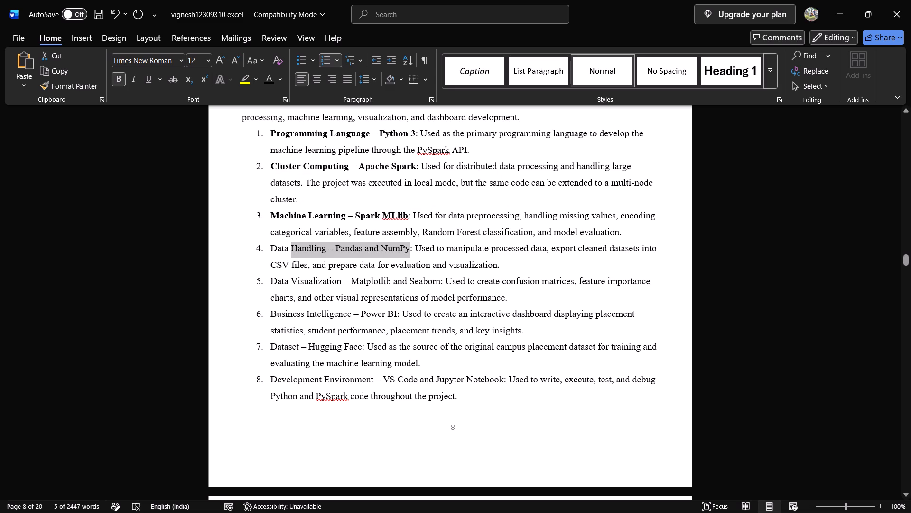
left_click_drag(295, 247, 279, 247)
left_click(290, 226)
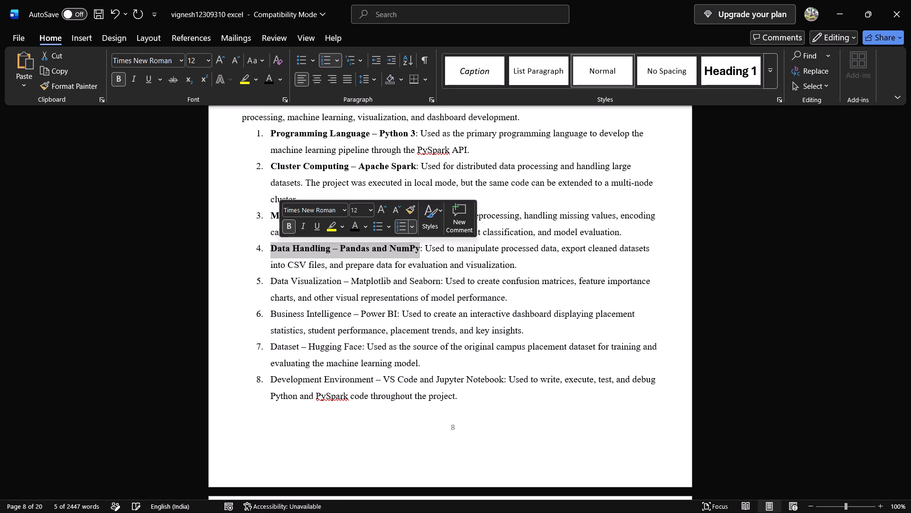
left_click(386, 309)
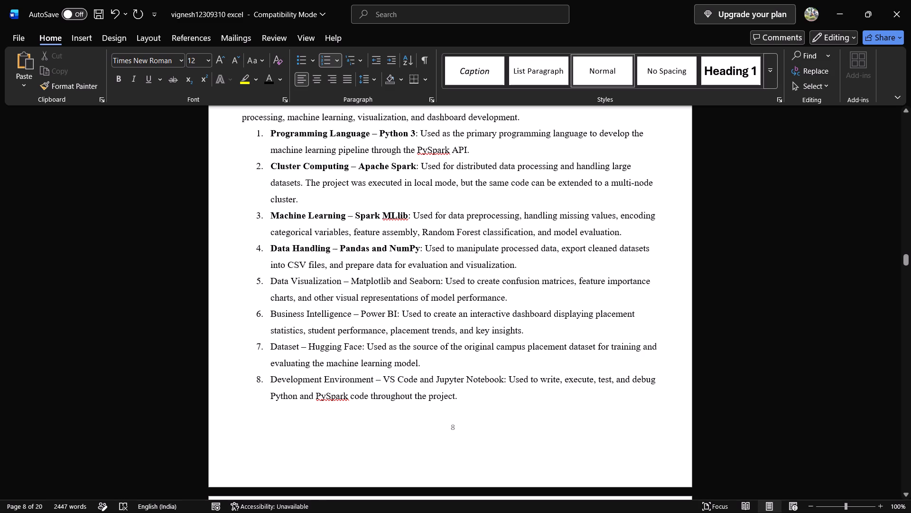
Bold the labels "Data Visualization – Matplotlib and Seaborn" and "Business Intelligence – Power BI", plus only the word "Dataset" in item 7.
left_click_drag(440, 283, 325, 278)
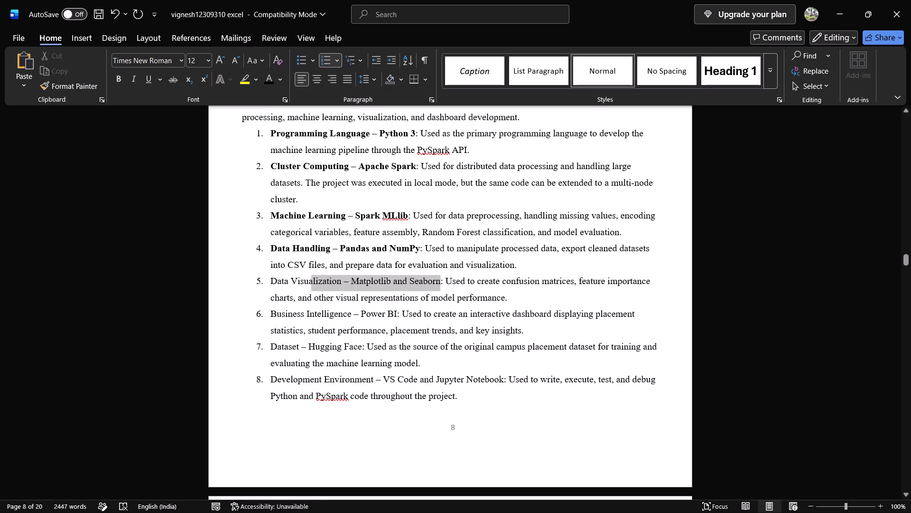
left_click_drag(325, 278, 273, 282)
left_click(277, 263)
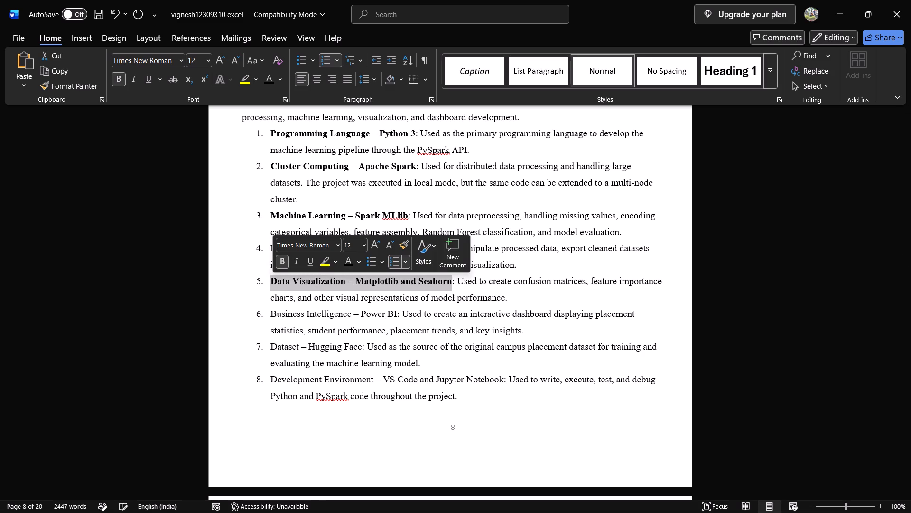
left_click_drag(396, 314, 340, 317)
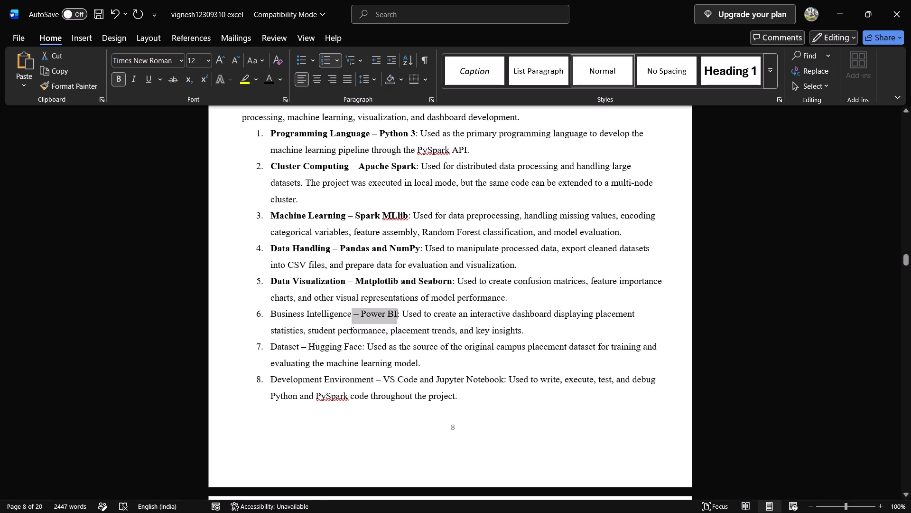
left_click_drag(340, 317, 282, 315)
left_click(293, 288)
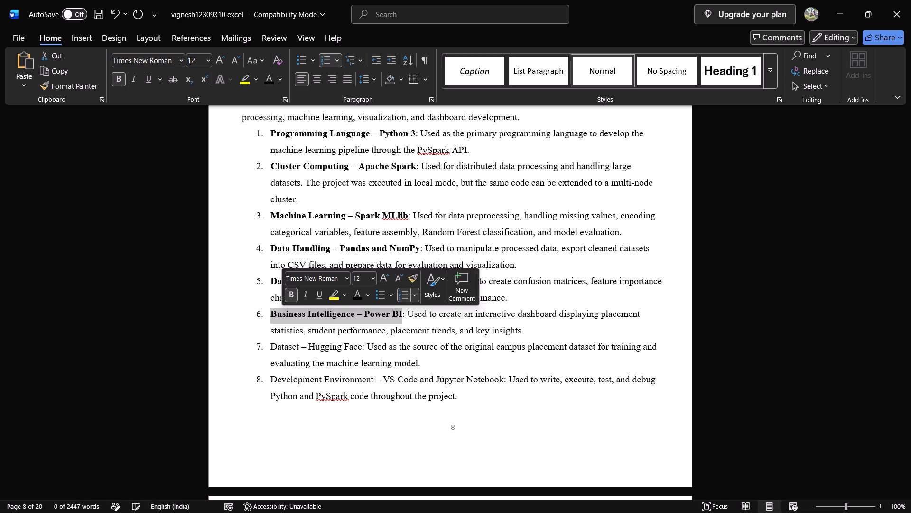
left_click(296, 345)
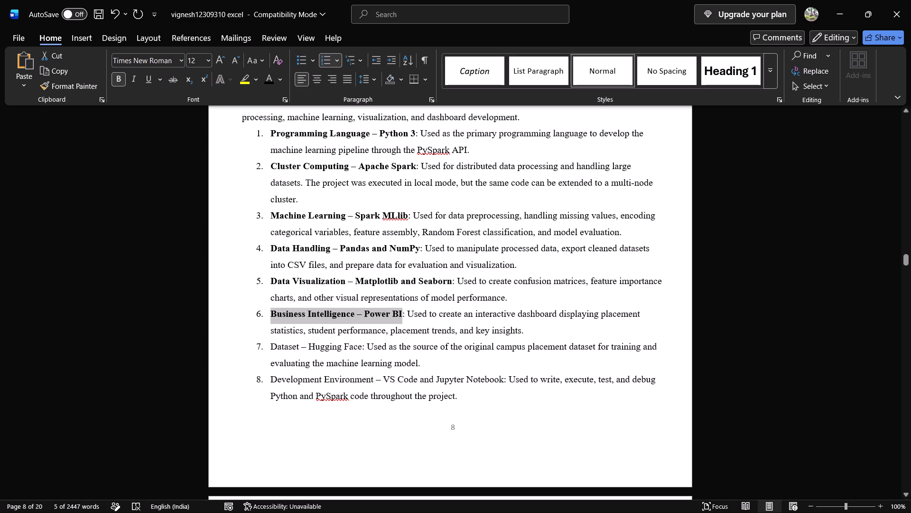
left_click(299, 346)
left_click_drag(299, 346, 275, 344)
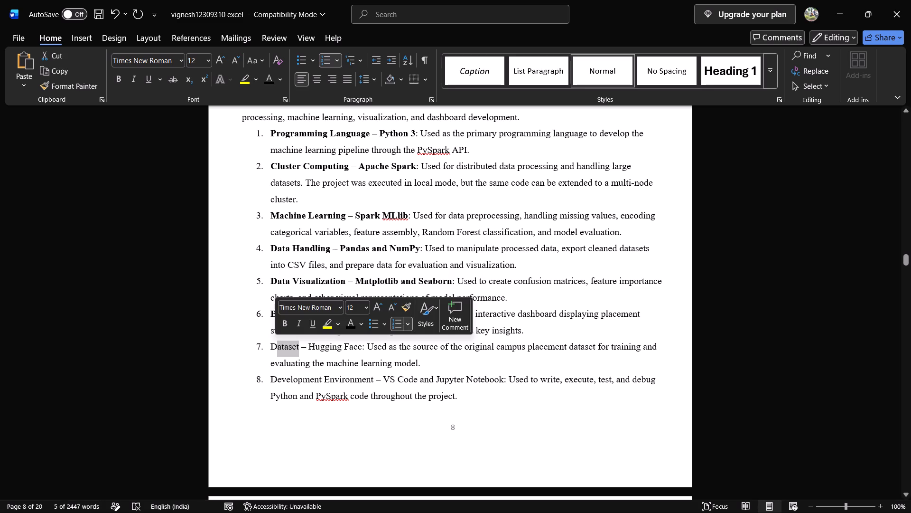
left_click(301, 343)
left_click_drag(301, 343, 268, 341)
left_click(276, 322)
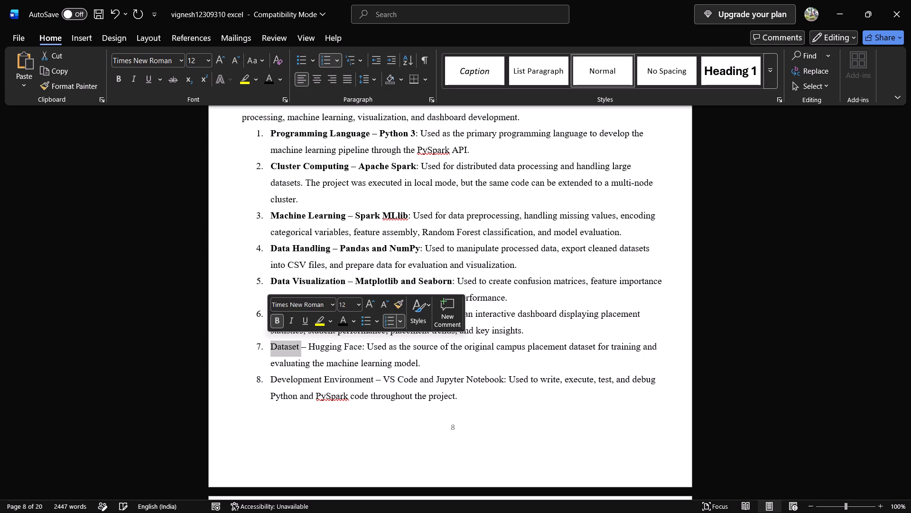
left_click(451, 441)
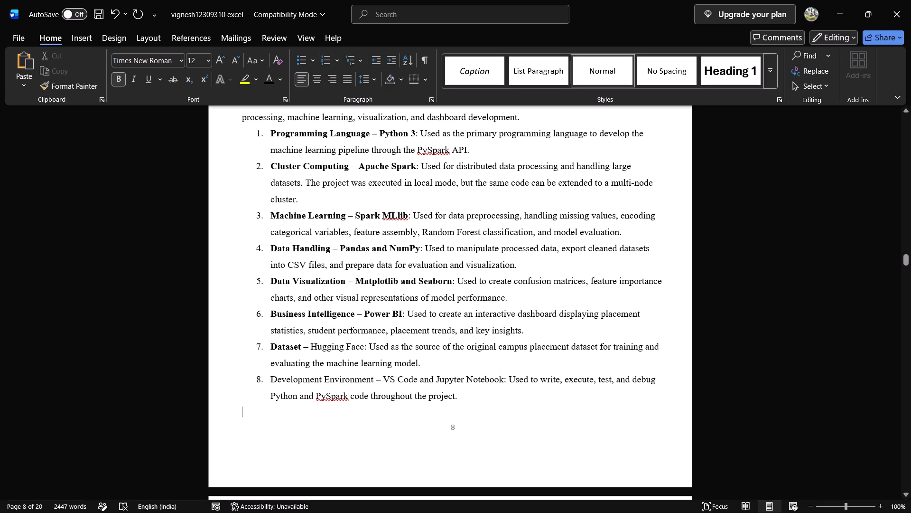
Replace "VS Code and Jupyter Notebook" with "Colab Notebook" in list item 8, Development Environment.
left_click(504, 380)
key("BackSpace")
key("BackSpace")
key("BackSpace")
key("BackSpace")
key("BackSpace")
key("BackSpace")
key("BackSpace")
key("BackSpace")
key("BackSpace")
key("BackSpace")
key("BackSpace")
key("BackSpace")
key("BackSpace")
key("BackSpace")
key("BackSpace")
key("BackSpace")
key("BackSpace")
key("BackSpace")
key("BackSpace")
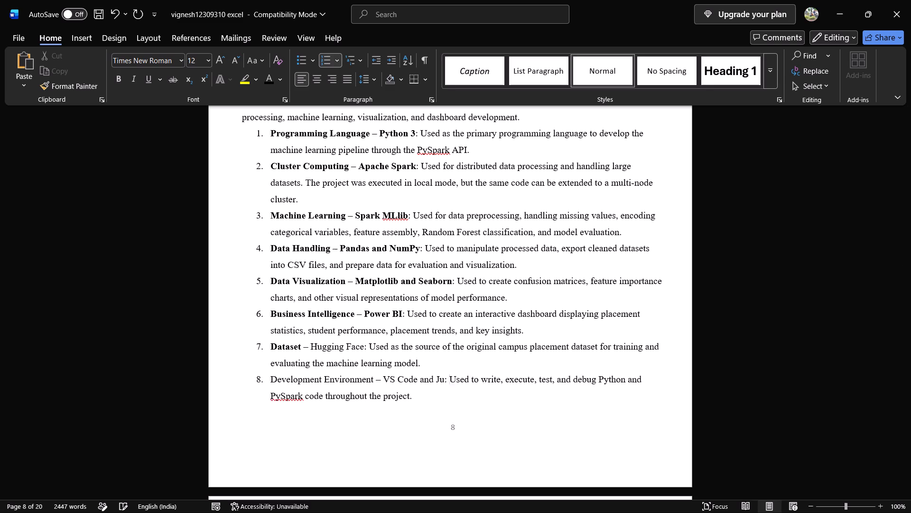
key("BackSpace")
key("BackSpace")
key("BackSpace")
key("BackSpace")
key("BackSpace")
key("BackSpace")
key("BackSpace")
key("BackSpace")
key("BackSpace")
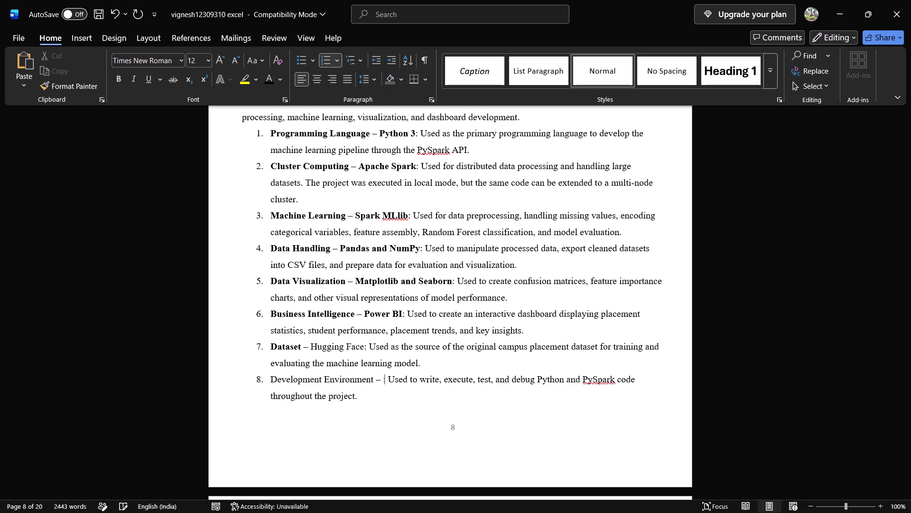
type("cOLAB")
key("BackSpace")
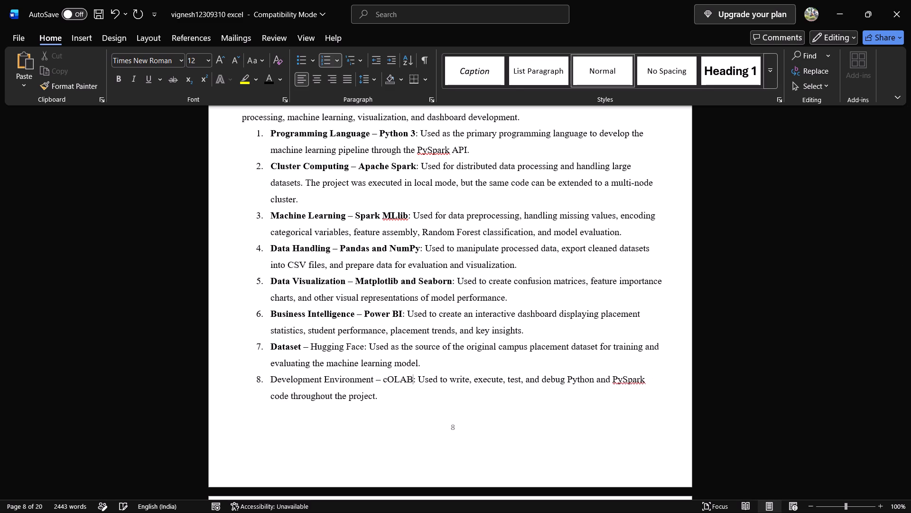
key("BackSpace")
key("BackSpace")
key("BackSpace")
key("BackSpace")
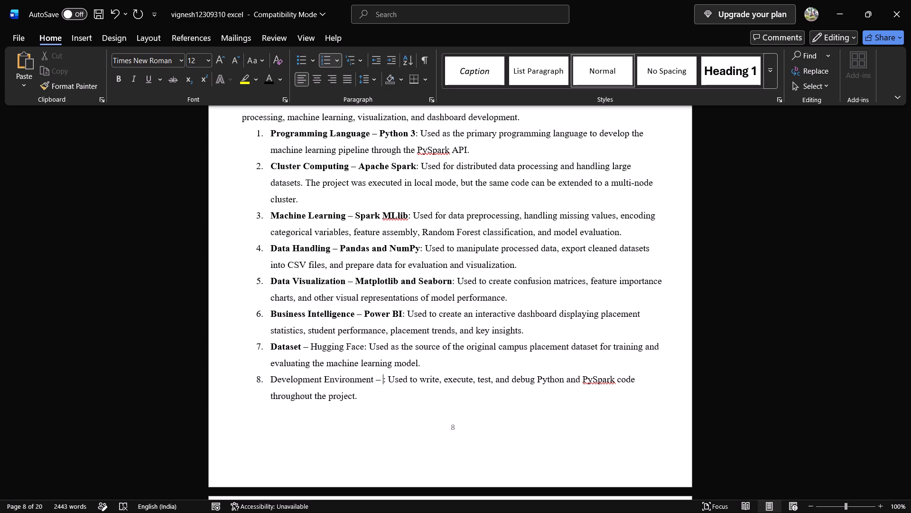
type("Colab")
key("space")
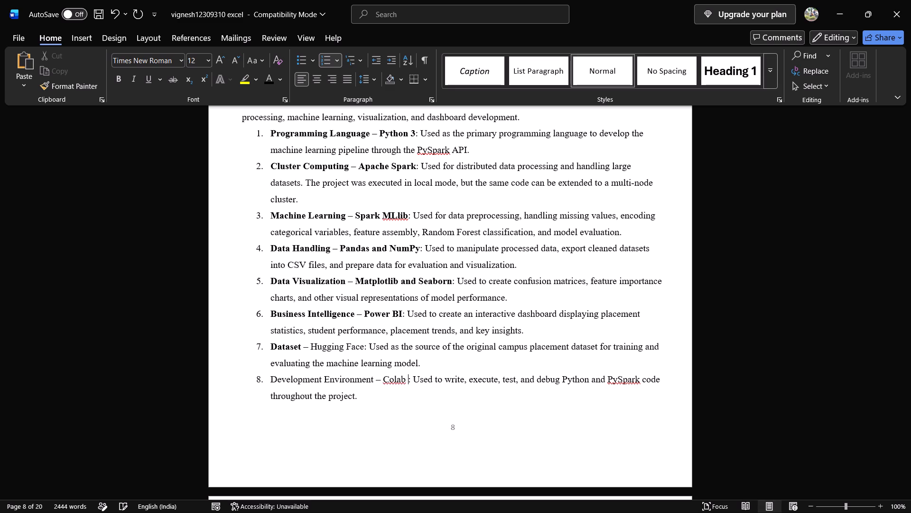
type("Note")
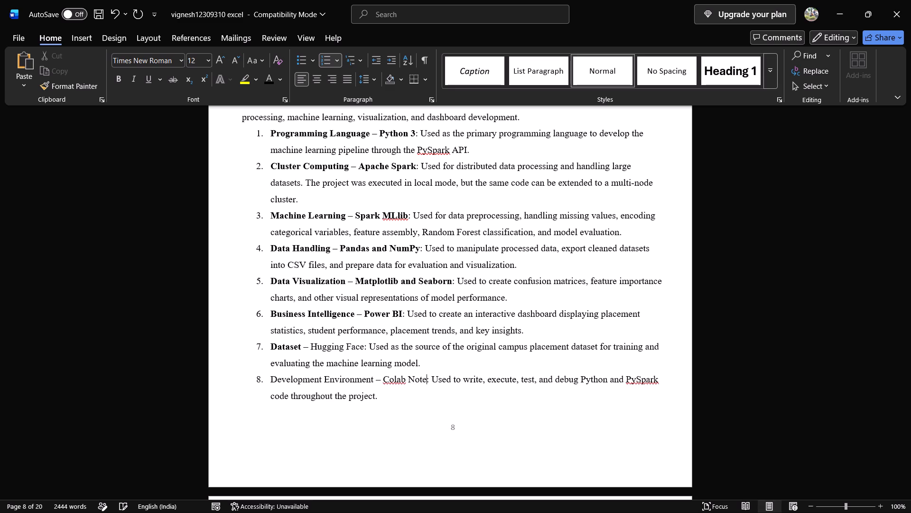
type("book")
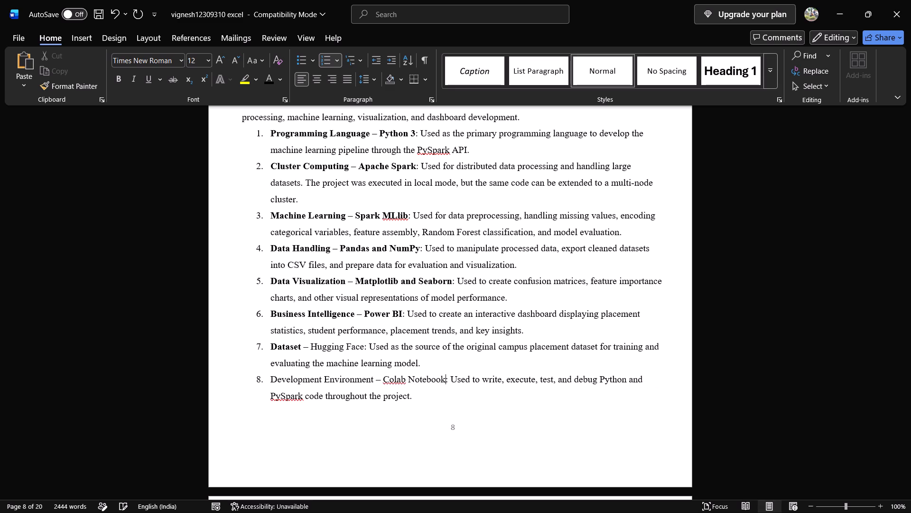
Bold the item 8 label "Development Environment – Colab Notebook:" including its colon.
left_click_drag(447, 380, 394, 378)
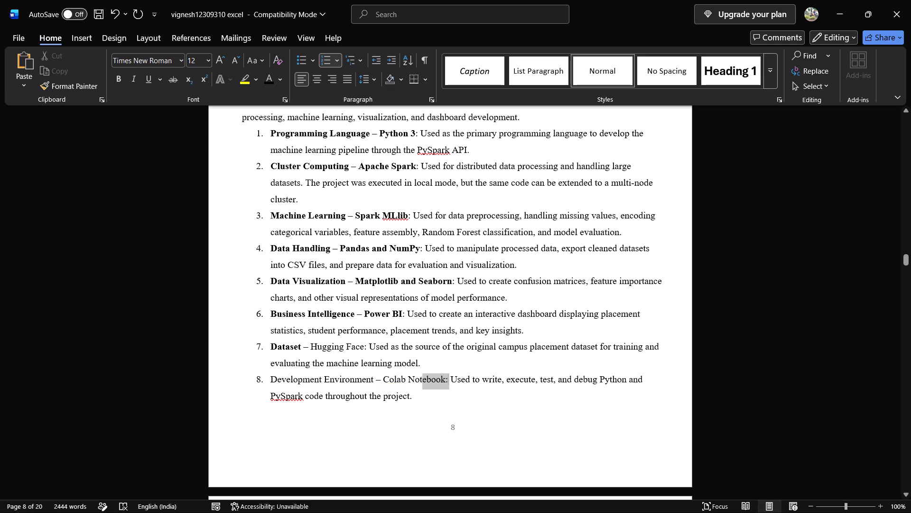
left_click_drag(394, 378, 274, 379)
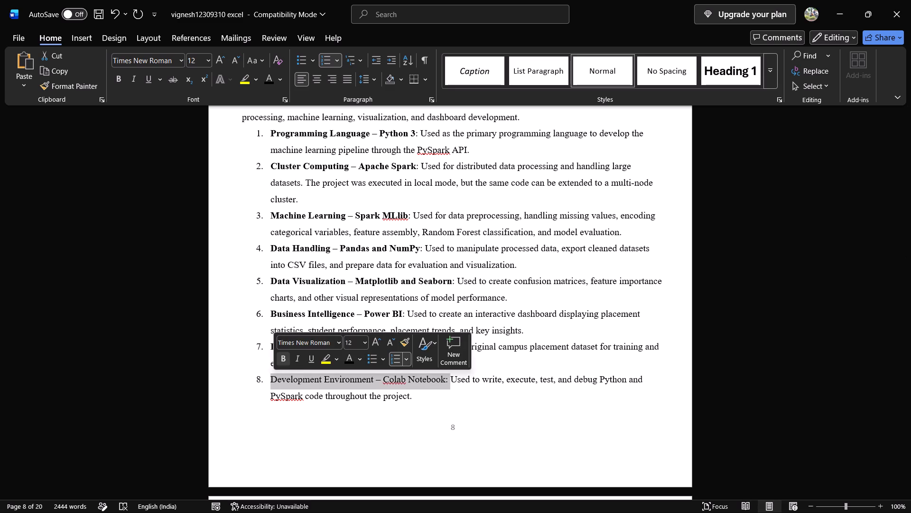
left_click(282, 358)
left_click(416, 406)
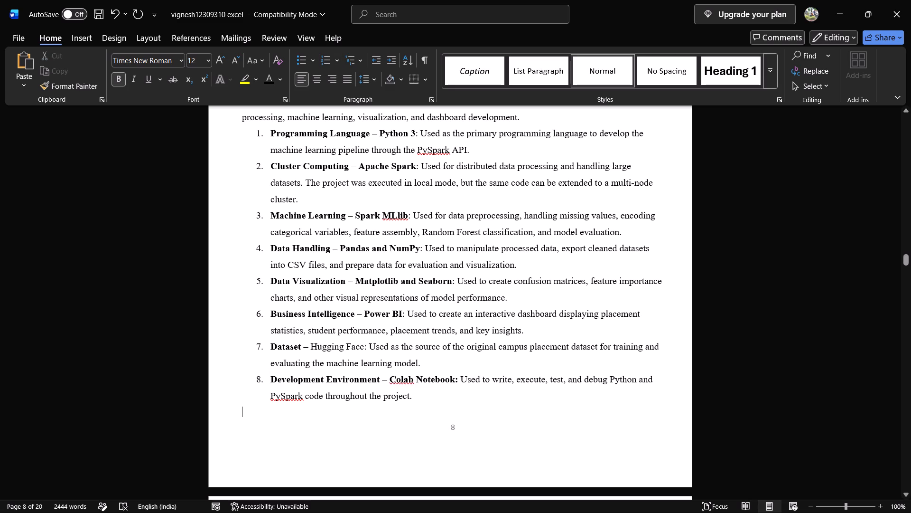
Change the tool name in item 8 to "Google Collab Notebook", using the suggested spelling "Collab".
left_click(406, 384)
right_click(406, 384)
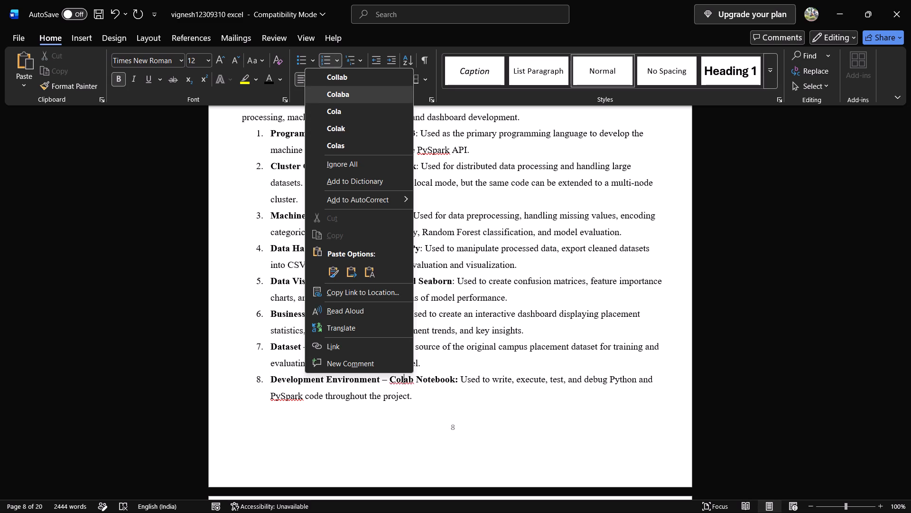
left_click(352, 85)
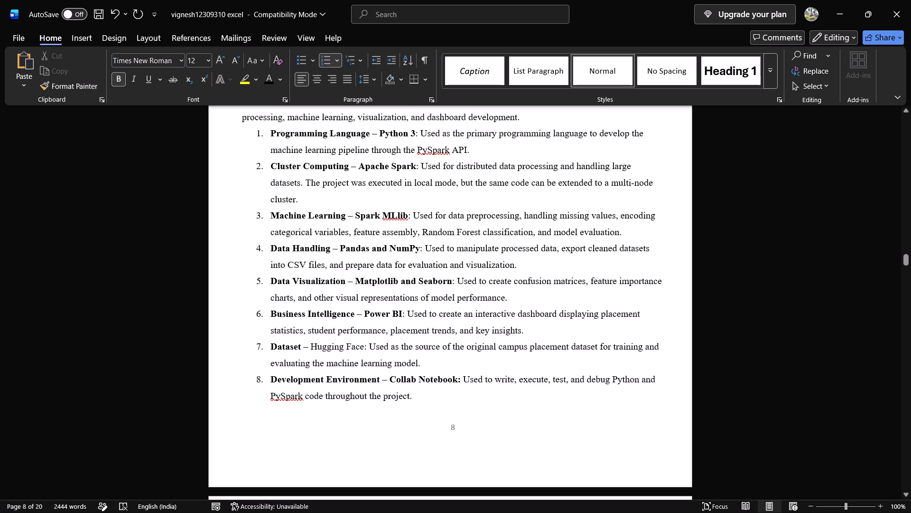
left_click(417, 401)
left_click(390, 381)
type("Google")
key("space")
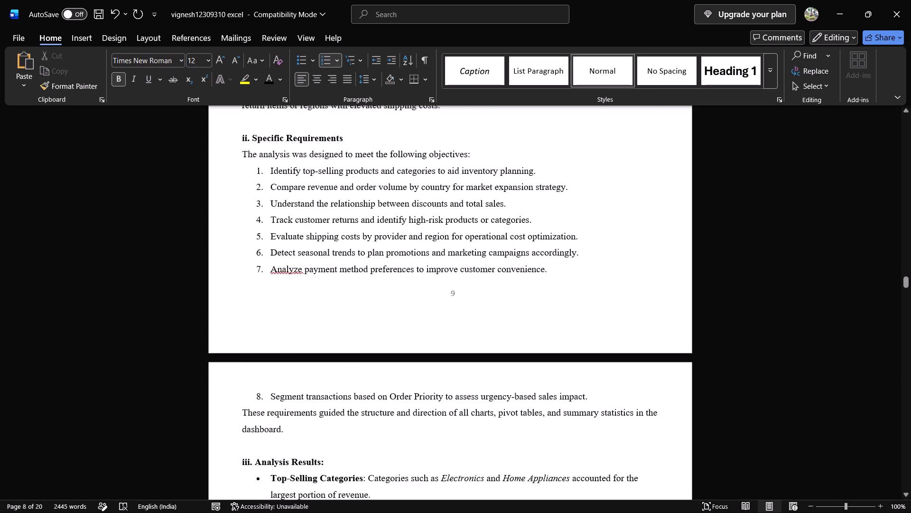
Delete all old content after list item 8, from "The dataset was subjected to a thorough multi-dimensional analysis" through the final LinkedIn link.
scroll(421, 417, "down", 1)
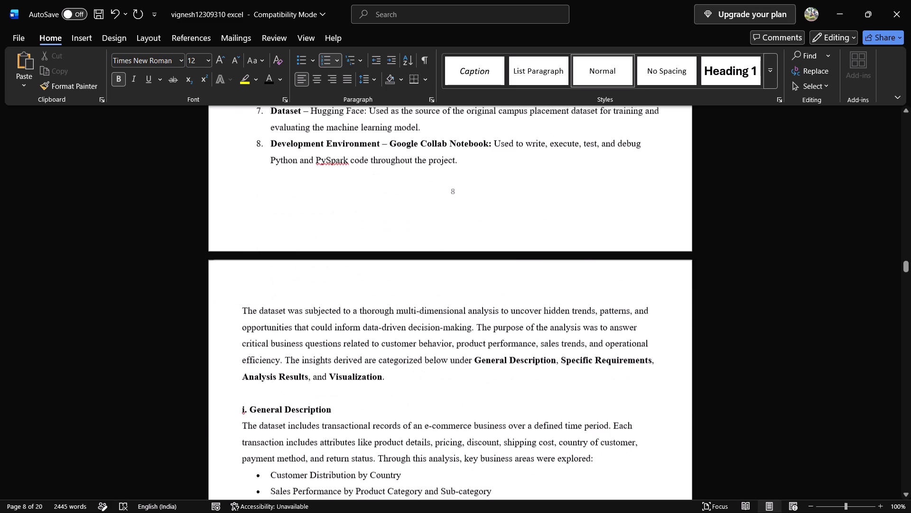
scroll(421, 417, "down", 1)
left_click_drag(242, 162, 312, 449)
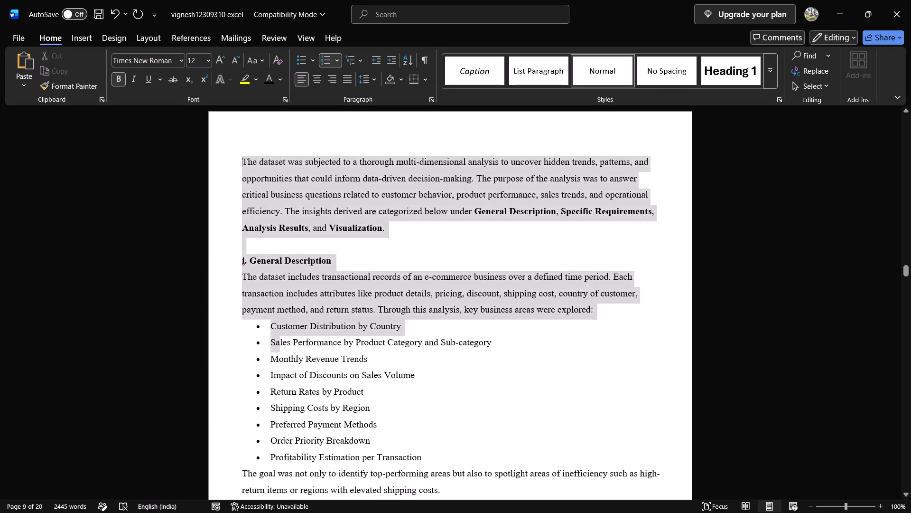
left_click_drag(312, 449, 340, 512)
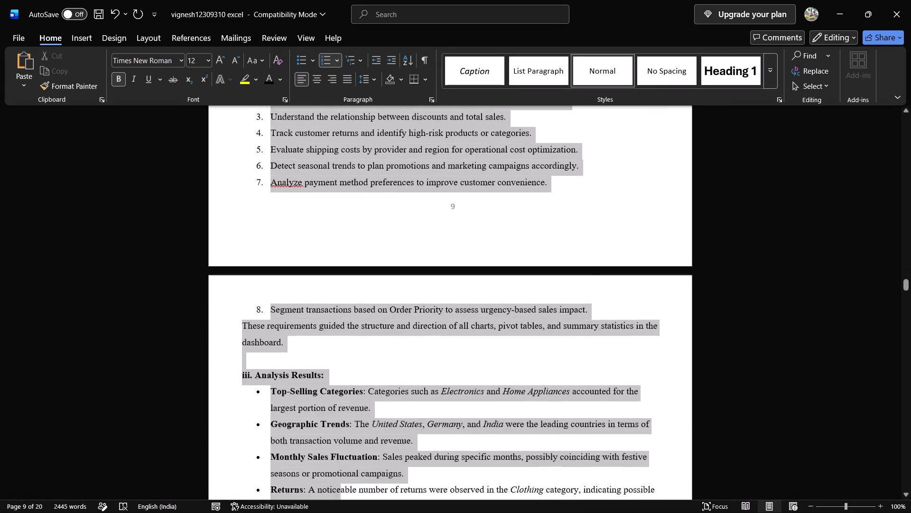
left_click_drag(340, 512, 331, 450)
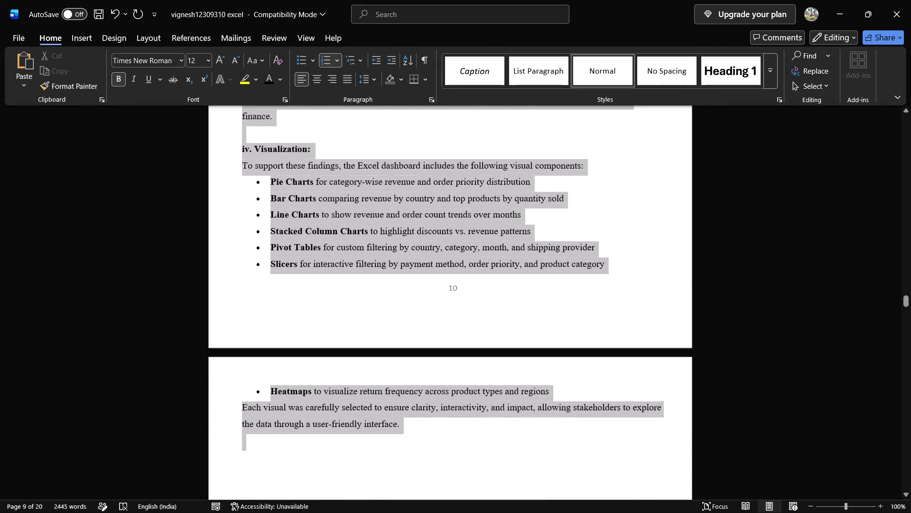
left_click_drag(331, 450, 335, 512)
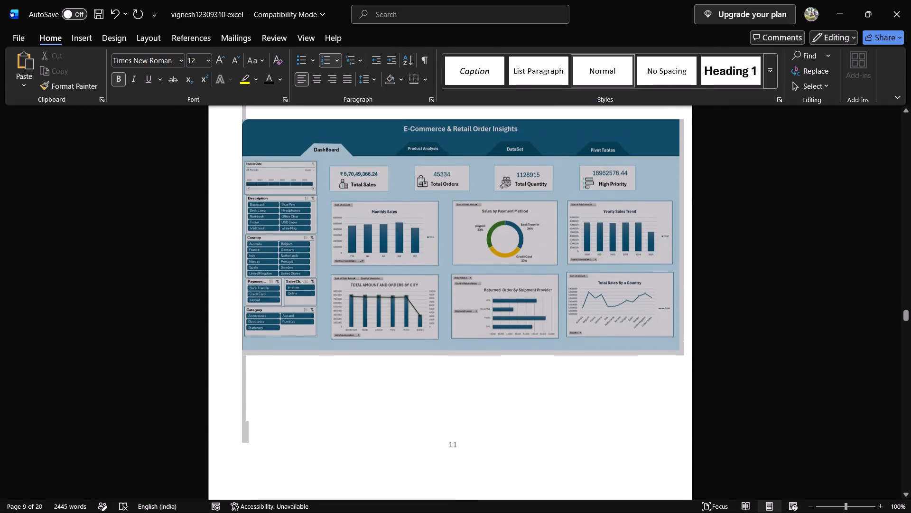
left_click_drag(335, 512, 335, 511)
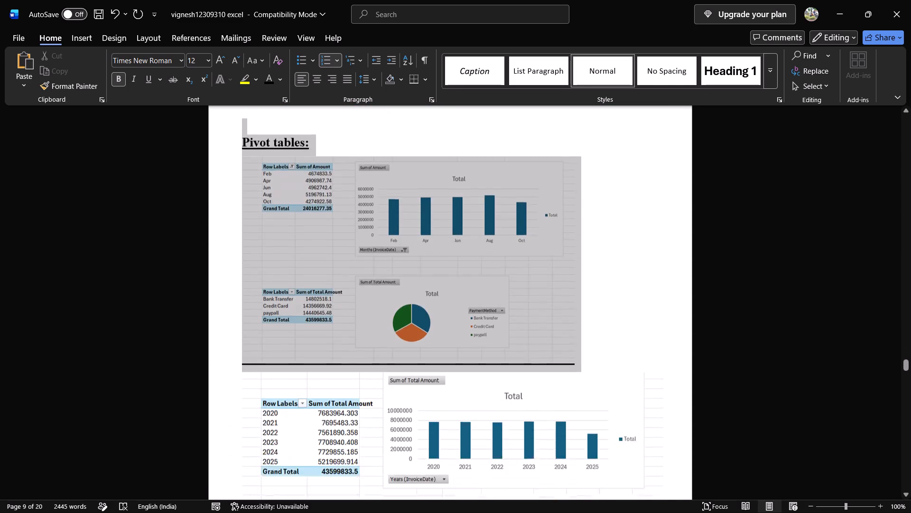
left_click_drag(335, 511, 335, 510)
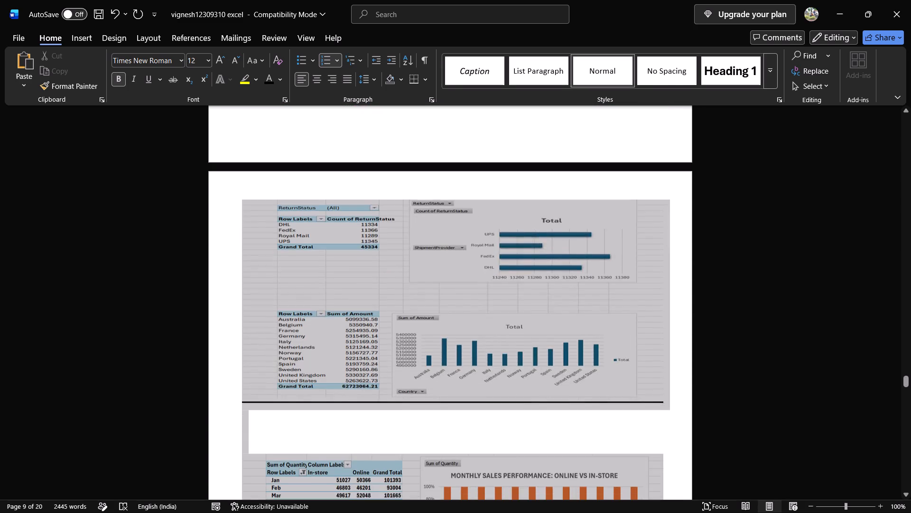
left_click_drag(335, 510, 336, 510)
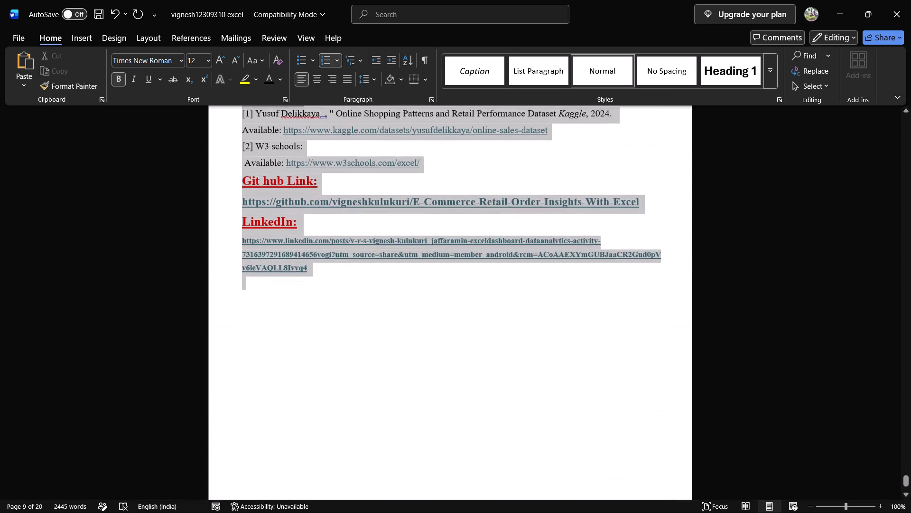
left_click_drag(336, 510, 335, 509)
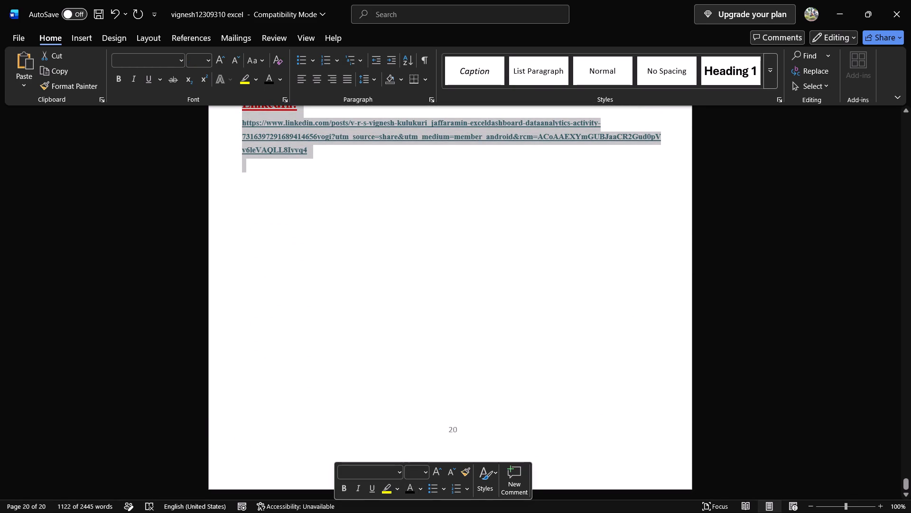
key("BackSpace")
scroll(382, 263, "up", 1)
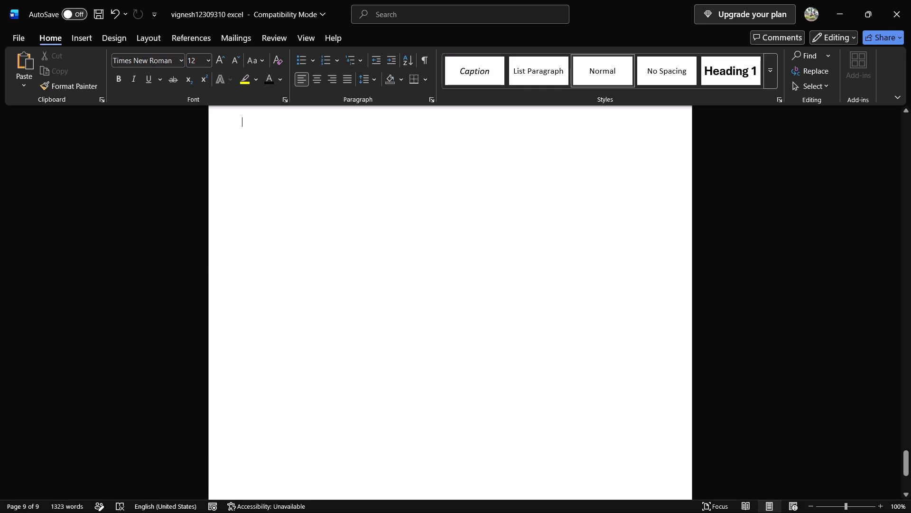
scroll(382, 263, "up", 1)
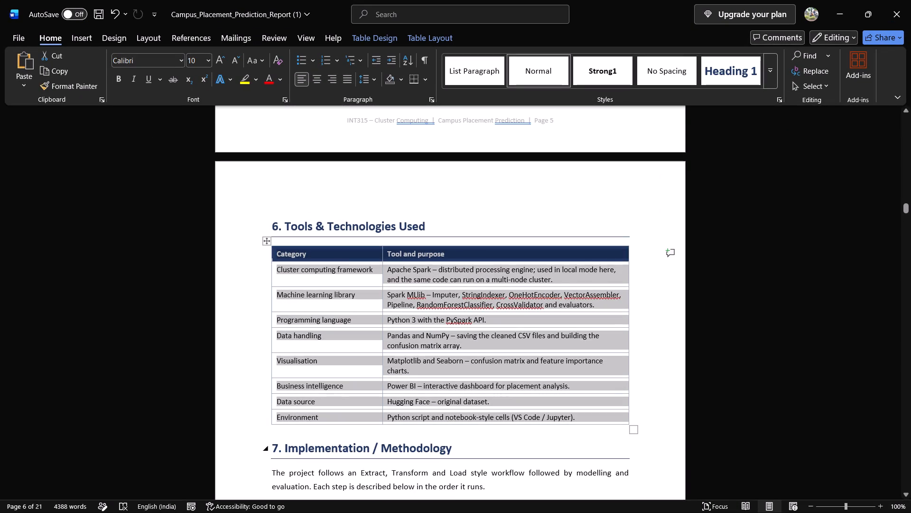
left_click(460, 447)
left_click_drag(460, 447, 328, 444)
left_click(328, 444)
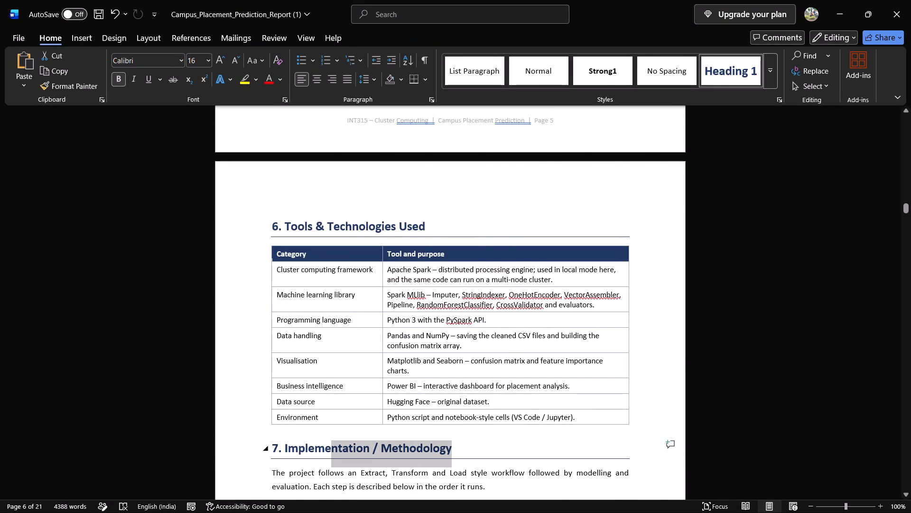
key("alt+Tab")
key("alt+Tab")
key("alt+Tab")
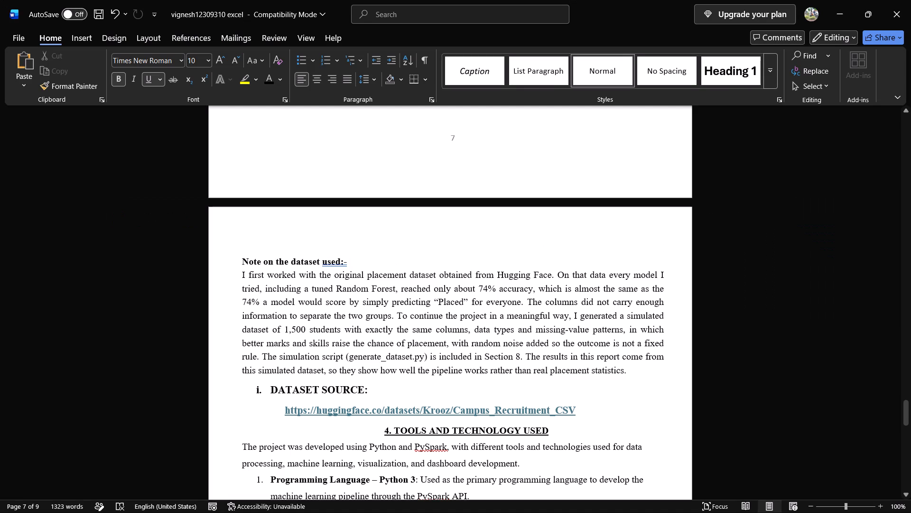
Set the font size of the heading "4. TOOLS AND TECHNOLOGY USED", including its number, to 14.
left_click_drag(550, 429, 394, 430)
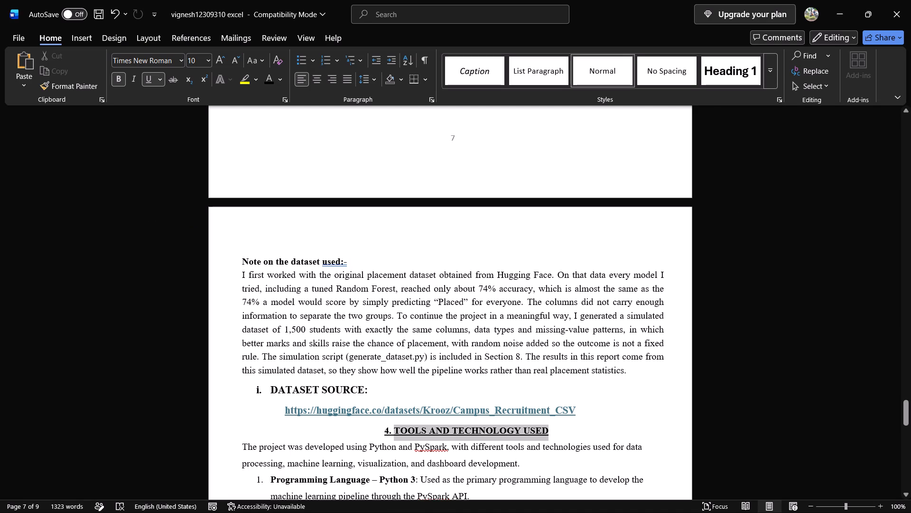
left_click_drag(394, 430, 394, 430)
left_click(474, 394)
key("BackSpace")
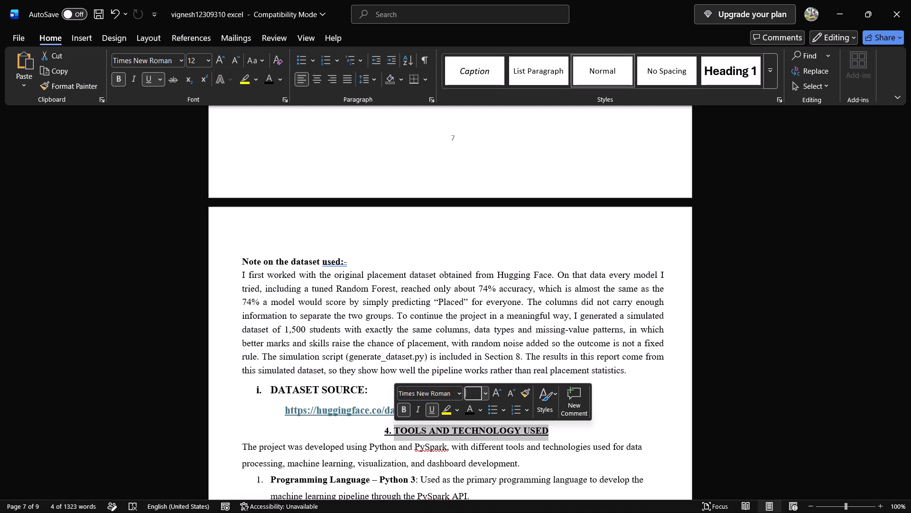
type("14")
key("Return")
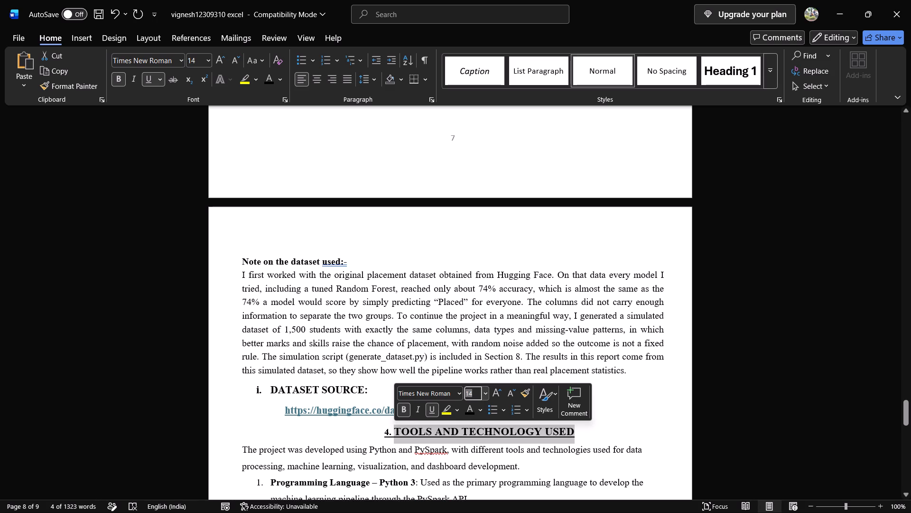
left_click_drag(391, 434, 384, 432)
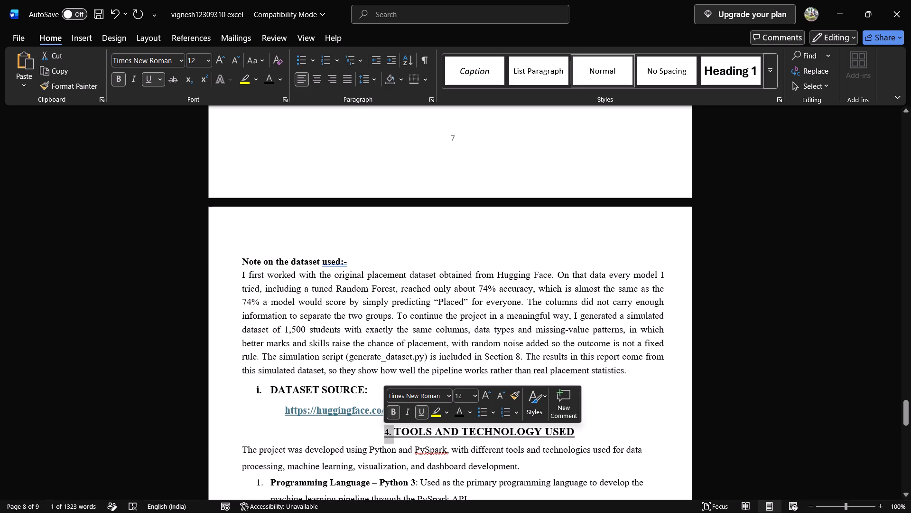
left_click(467, 396)
key("BackSpace")
type("14")
key("Return")
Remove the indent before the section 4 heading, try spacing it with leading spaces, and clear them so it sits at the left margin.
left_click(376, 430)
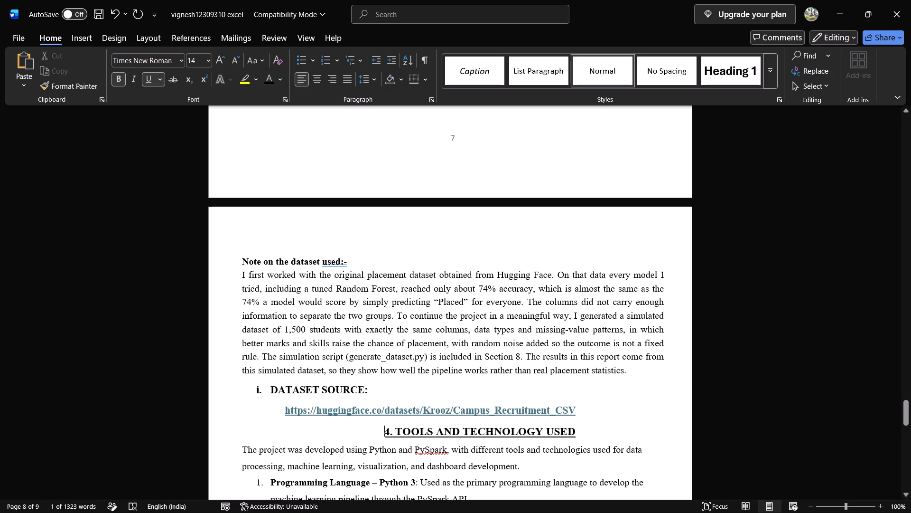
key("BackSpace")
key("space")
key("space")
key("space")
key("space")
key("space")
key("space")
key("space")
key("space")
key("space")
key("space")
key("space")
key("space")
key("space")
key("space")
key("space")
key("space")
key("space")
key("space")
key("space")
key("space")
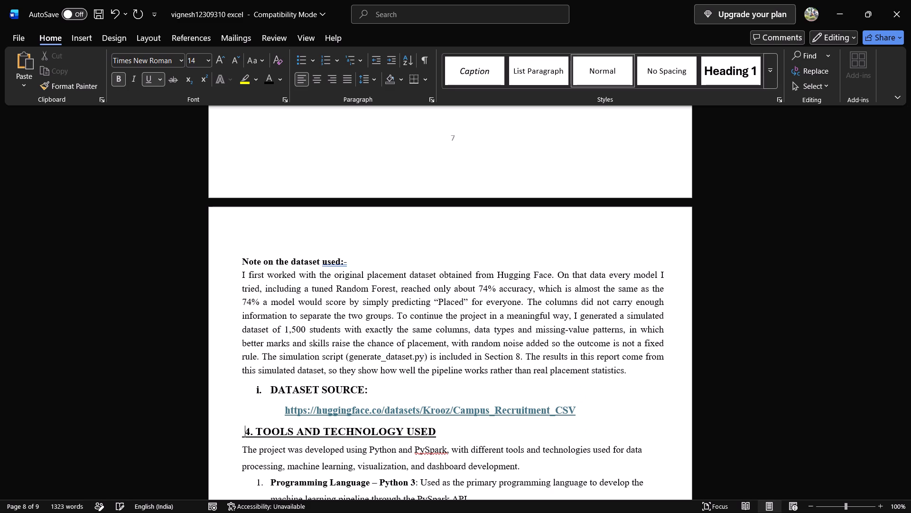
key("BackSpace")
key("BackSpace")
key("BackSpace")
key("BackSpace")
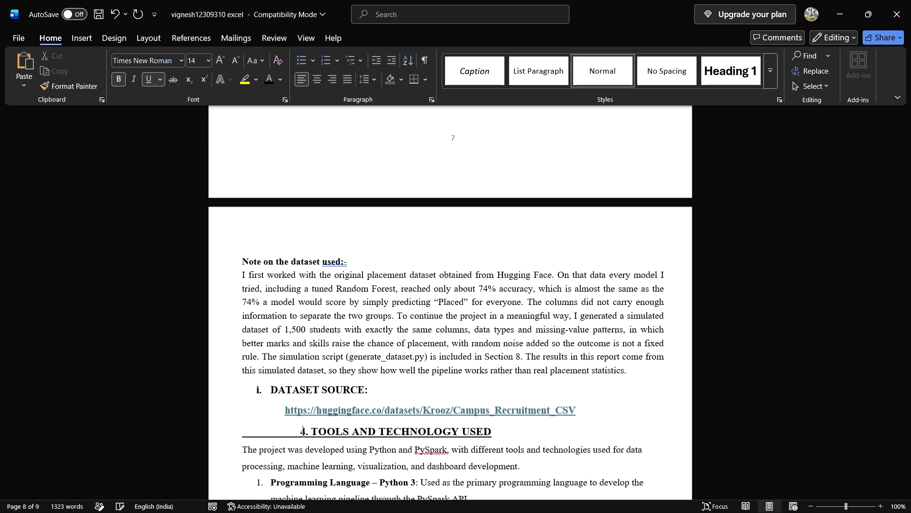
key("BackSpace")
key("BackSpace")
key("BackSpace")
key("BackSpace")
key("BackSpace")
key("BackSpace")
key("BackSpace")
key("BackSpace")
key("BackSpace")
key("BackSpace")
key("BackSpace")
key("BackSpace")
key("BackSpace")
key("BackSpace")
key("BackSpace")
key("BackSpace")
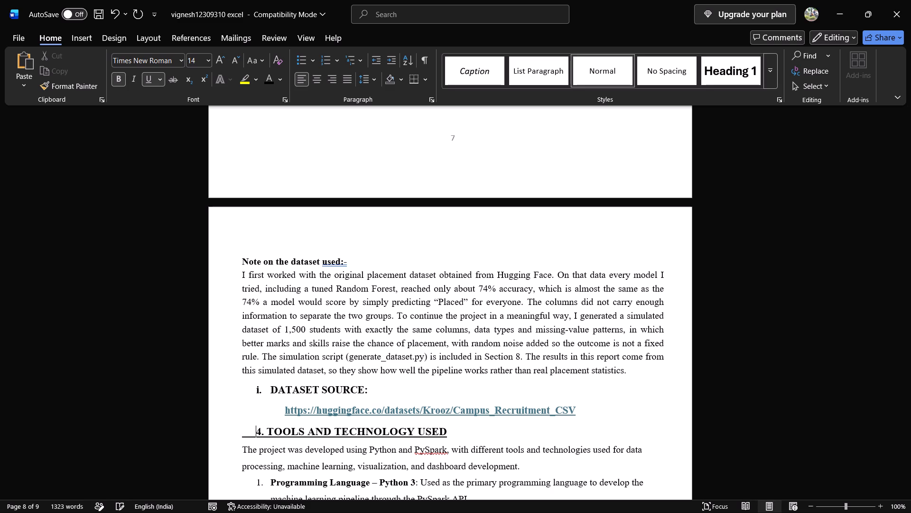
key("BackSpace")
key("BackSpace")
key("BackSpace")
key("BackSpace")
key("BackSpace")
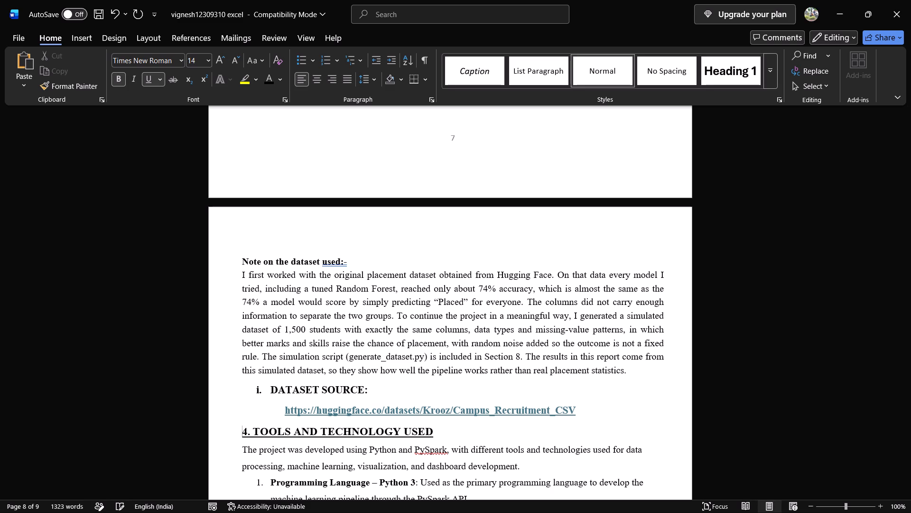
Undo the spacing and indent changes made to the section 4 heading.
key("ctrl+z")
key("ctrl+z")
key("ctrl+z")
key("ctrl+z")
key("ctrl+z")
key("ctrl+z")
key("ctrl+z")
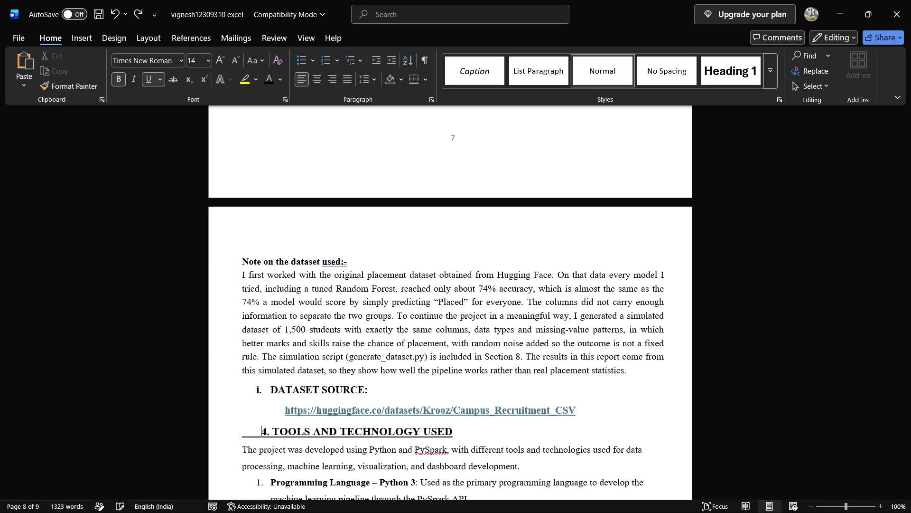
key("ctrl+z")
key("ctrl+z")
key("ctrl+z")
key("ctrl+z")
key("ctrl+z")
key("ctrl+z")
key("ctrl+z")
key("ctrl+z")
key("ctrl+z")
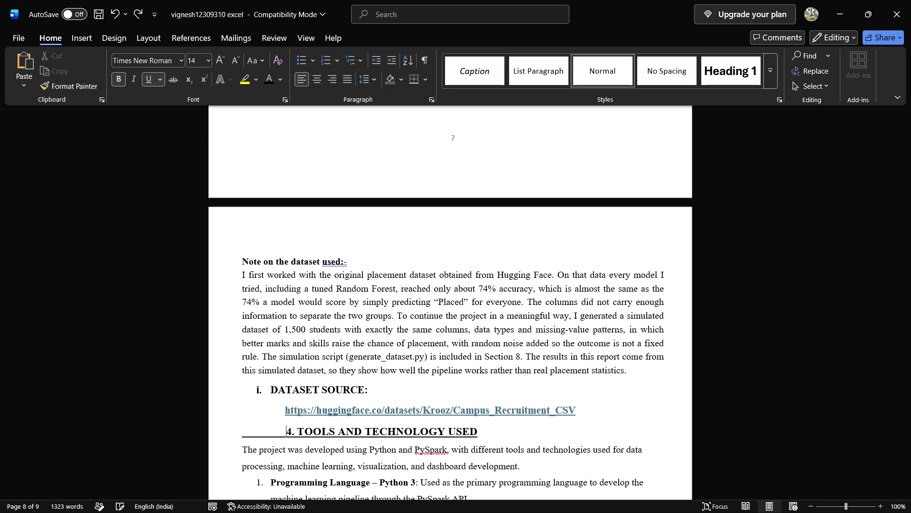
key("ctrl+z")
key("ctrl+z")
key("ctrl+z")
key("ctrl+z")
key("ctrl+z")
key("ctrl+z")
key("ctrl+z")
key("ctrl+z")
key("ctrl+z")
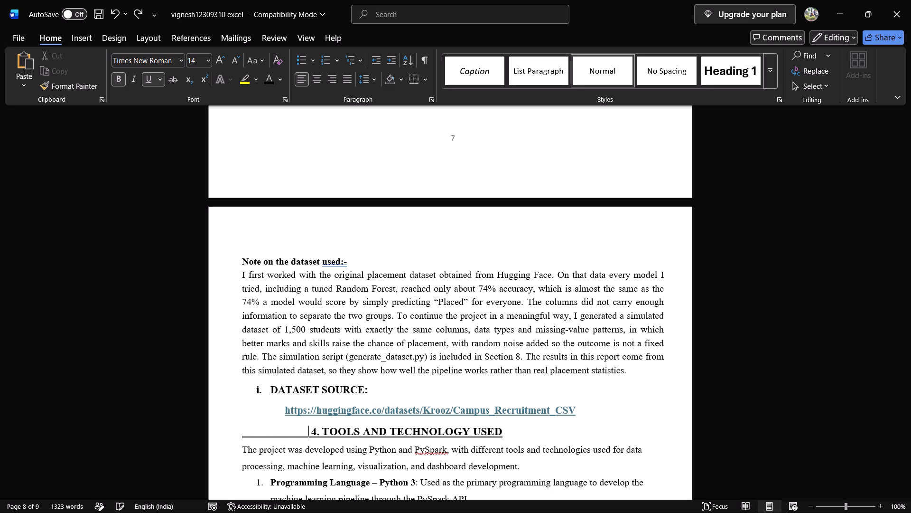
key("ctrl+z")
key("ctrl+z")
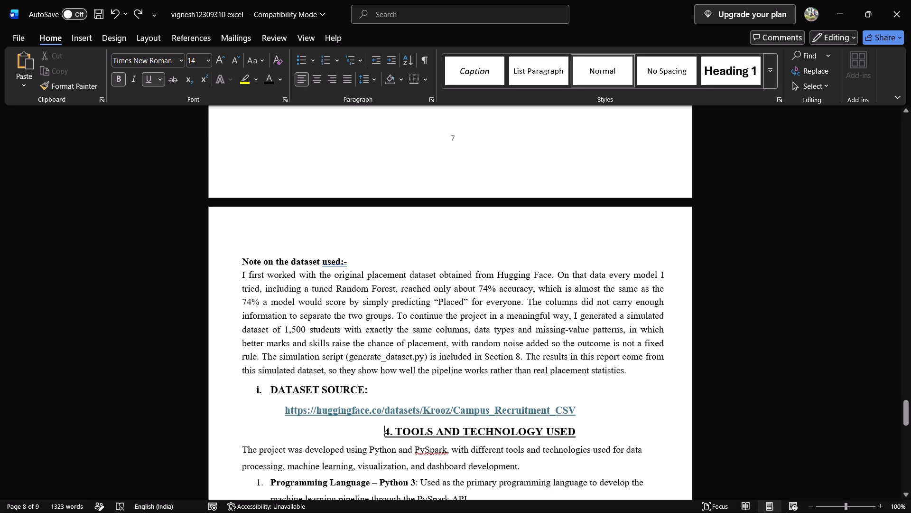
Copy the heading text "Implementation / Methodology" from the Campus_Placement_Prediction_Report document to the blank page after section 4 of the older report.
left_click(411, 464)
scroll(411, 464, "down", 1)
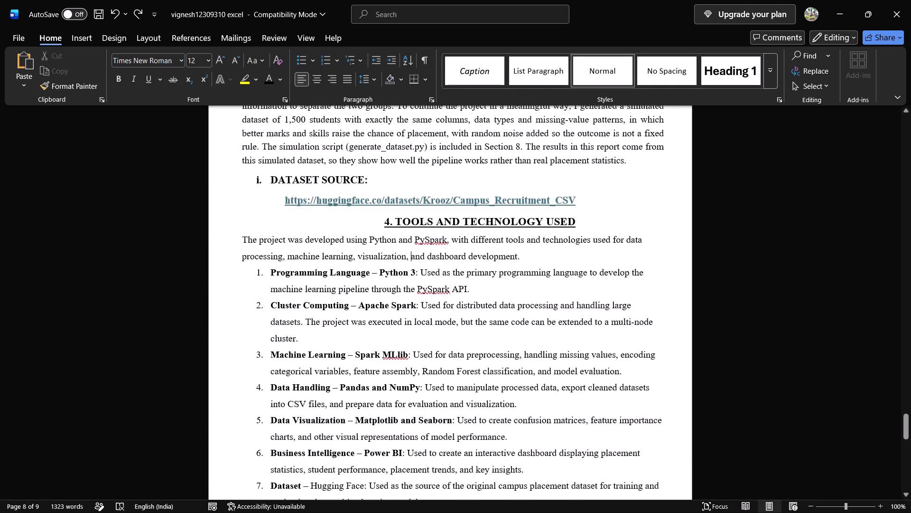
scroll(411, 464, "down", 1)
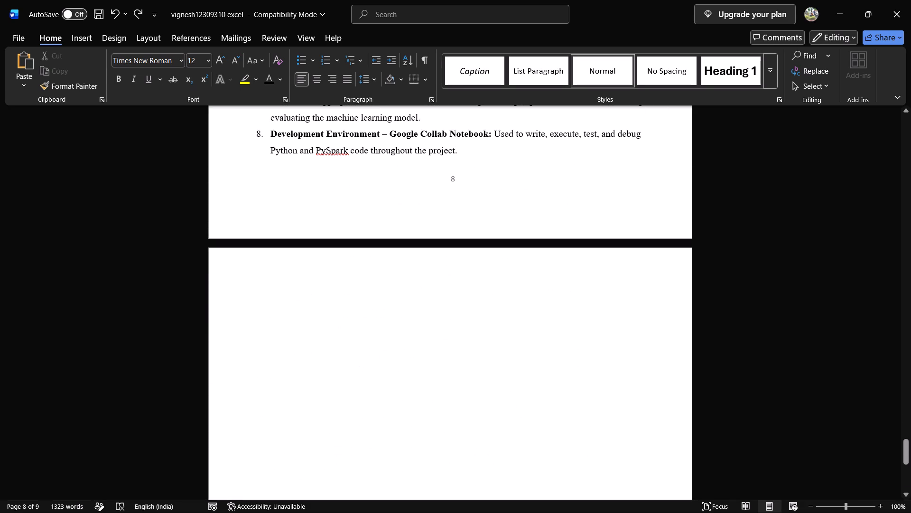
left_click(271, 290)
key("alt+Tab")
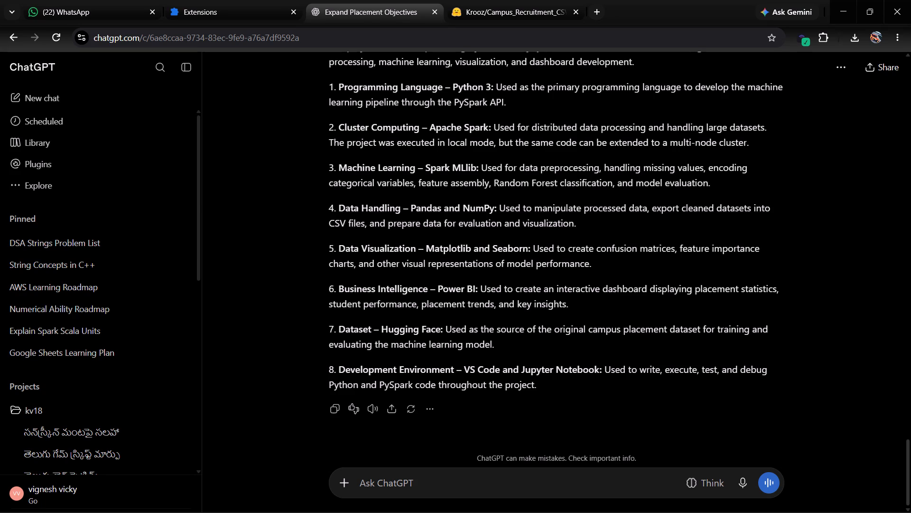
key("alt+Tab")
key("alt+Tab")
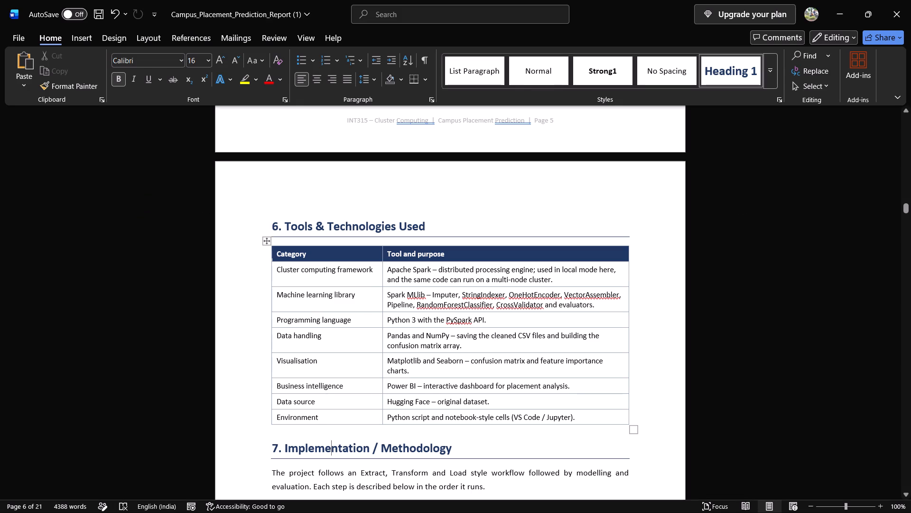
left_click_drag(459, 451, 315, 448)
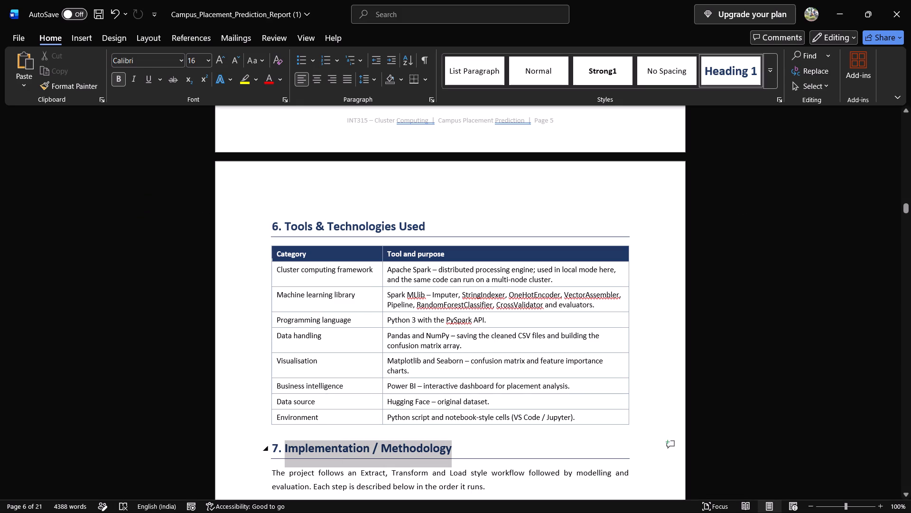
left_click_drag(315, 448, 309, 447)
key("ctrl+c")
key("alt+Tab")
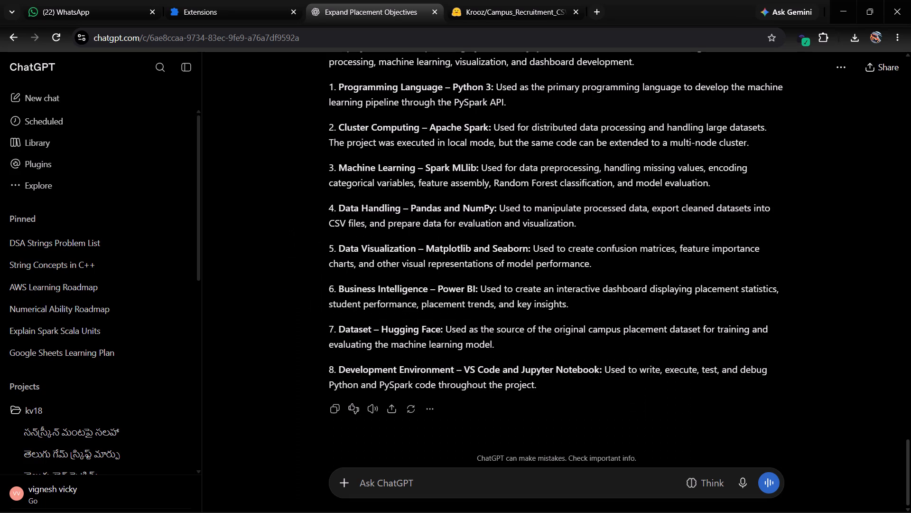
key("alt+Tab")
key("alt+Tab")
key("ctrl+v")
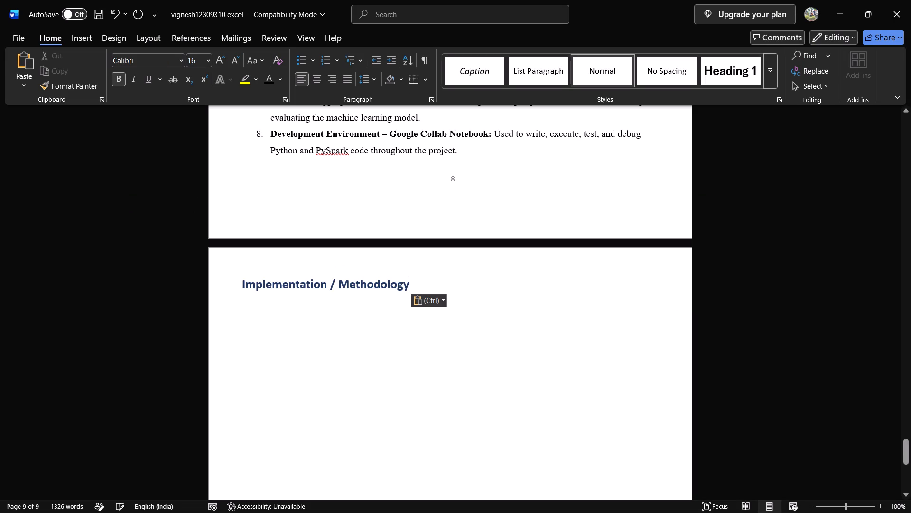
Format the new "Implementation / Methodology" heading in Times New Roman, size 14.
left_click_drag(414, 285, 258, 285)
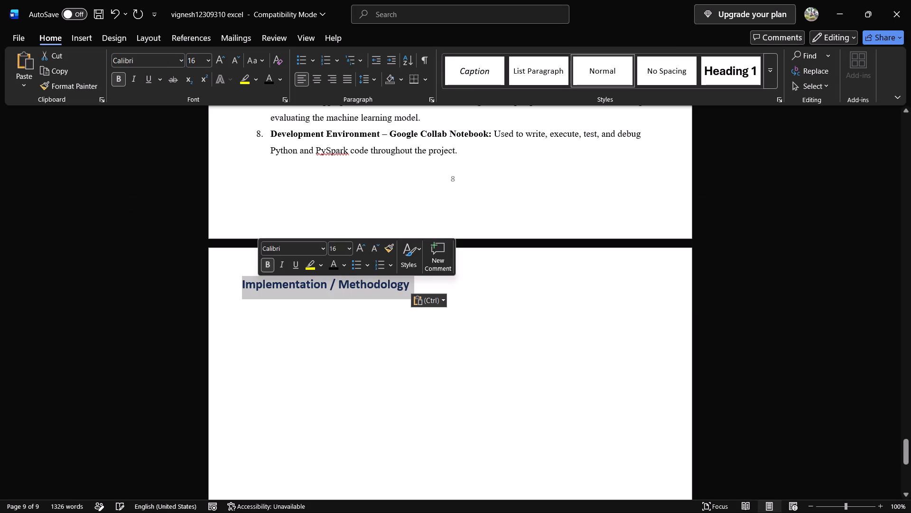
left_click(325, 247)
scroll(314, 286, "up", 6)
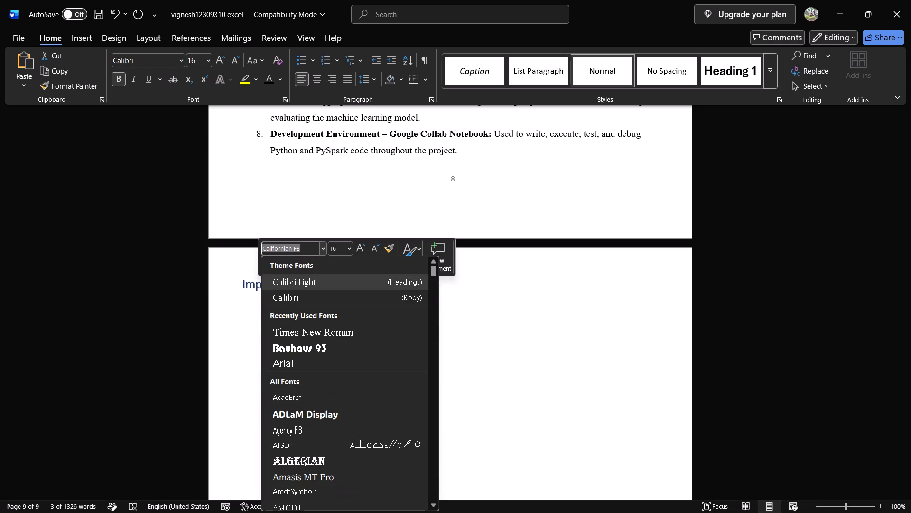
scroll(292, 277, "up", 6)
left_click(301, 325)
left_click(343, 250)
key("BackSpace")
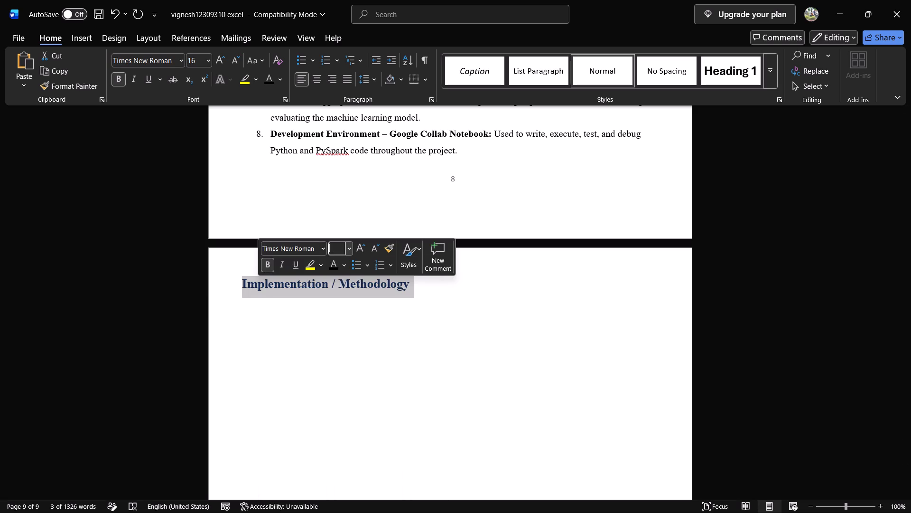
type("14")
key("Return")
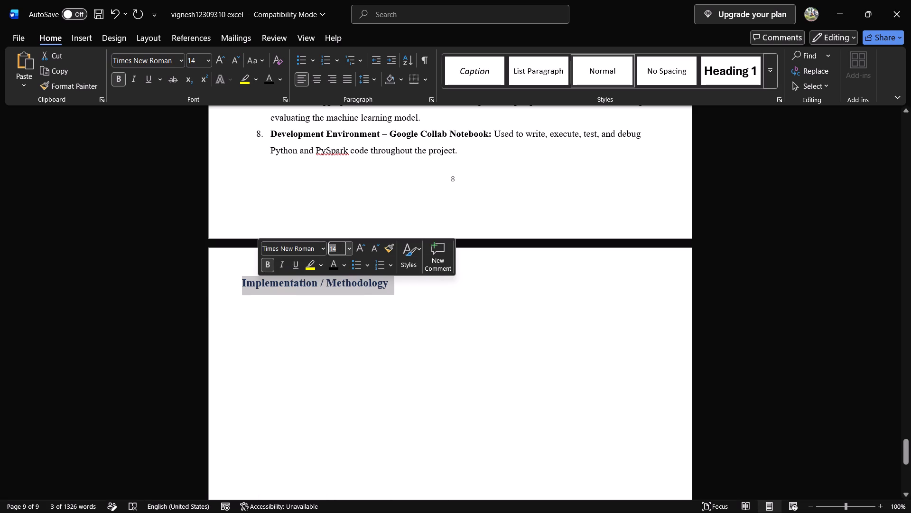
Center the "Implementation / Methodology" heading and place the cursor for the section's body text.
left_click(396, 288)
left_click_drag(396, 288, 259, 283)
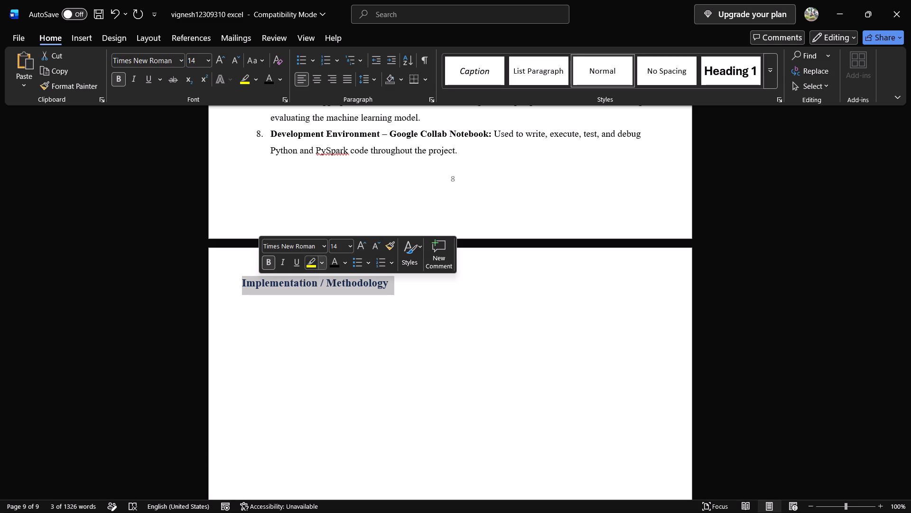
left_click(316, 83)
left_click(528, 282)
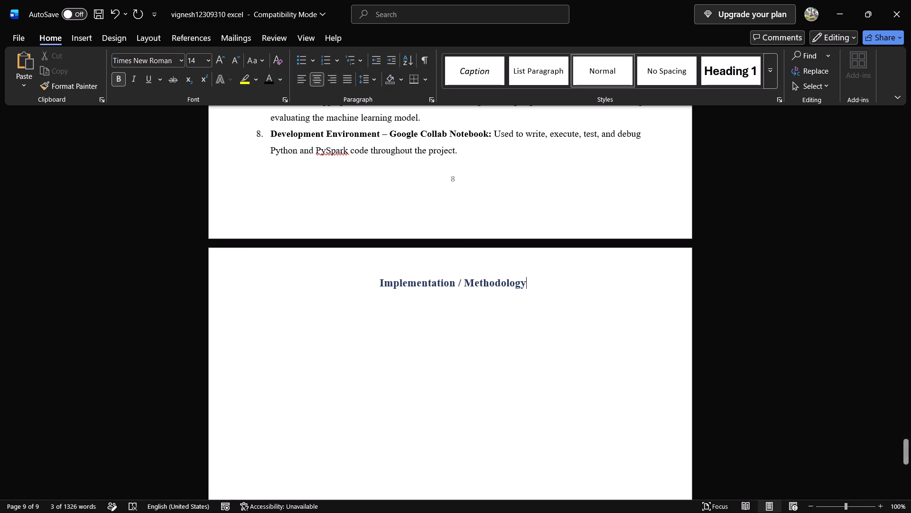
key("Return")
key("BackSpace")
Copy the Implementation / Methodology body, from its introduction through Step 10: Dashboard, from Campus_Placement_Prediction_Report to below the heading in the older report.
key("alt+Tab")
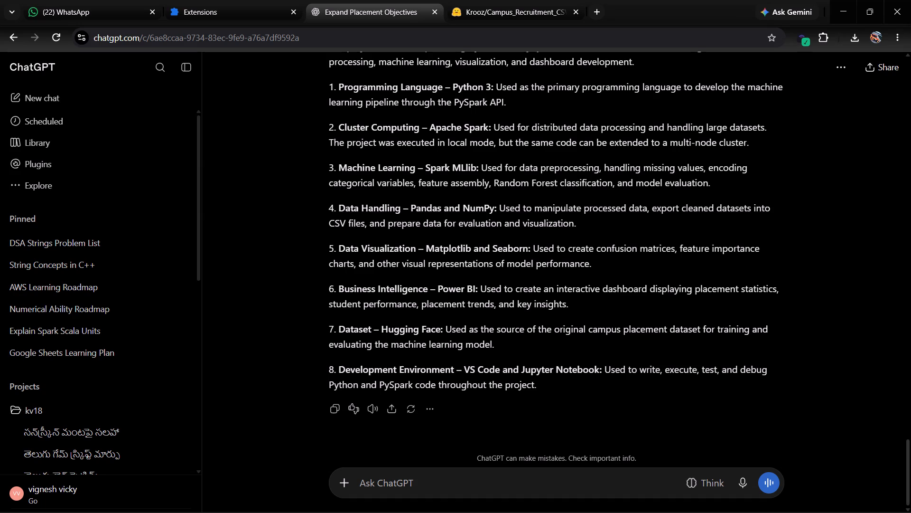
key("alt+Tab")
key("alt+Tab")
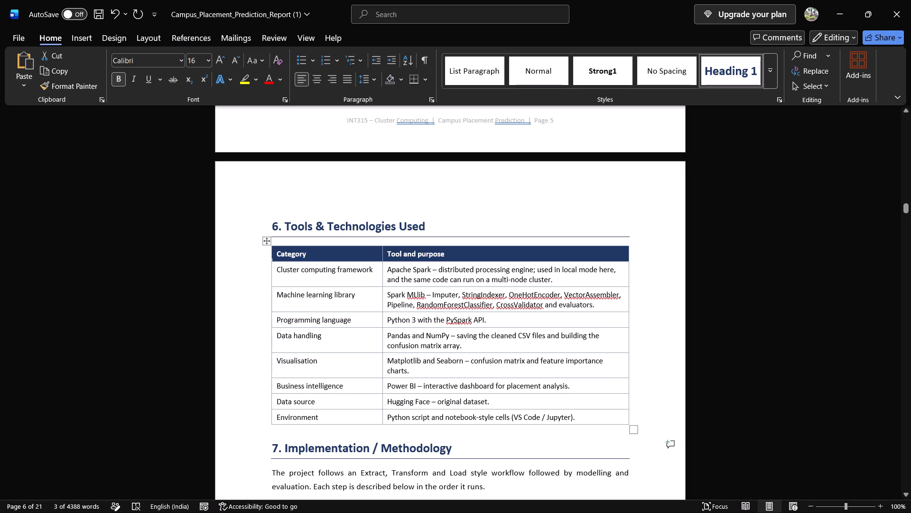
left_click(460, 424)
scroll(460, 424, "up", 1)
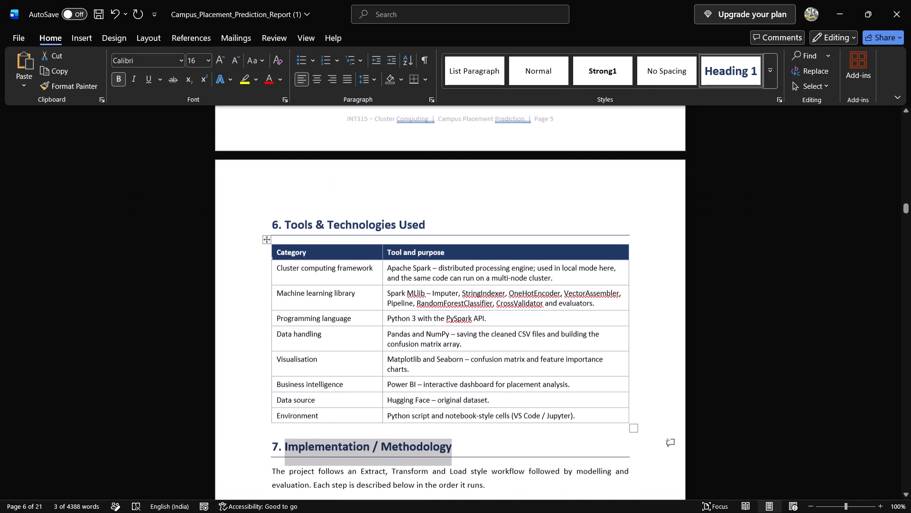
scroll(460, 424, "up", 1)
key("Down")
key("Down")
key("Down")
key("Down")
key("Down")
key("Down")
key("Down")
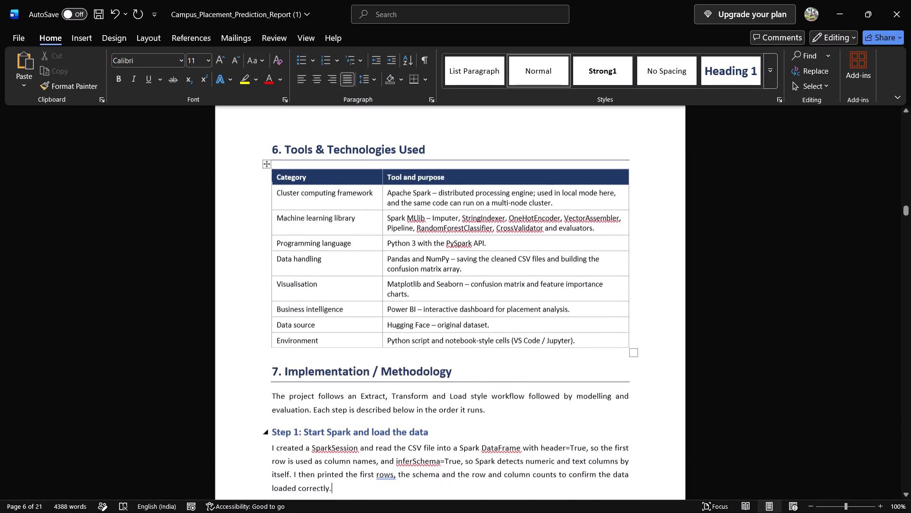
key("Down")
key("Down")
key("Down")
key("Down")
key("Down")
key("Down")
key("Down")
key("Down")
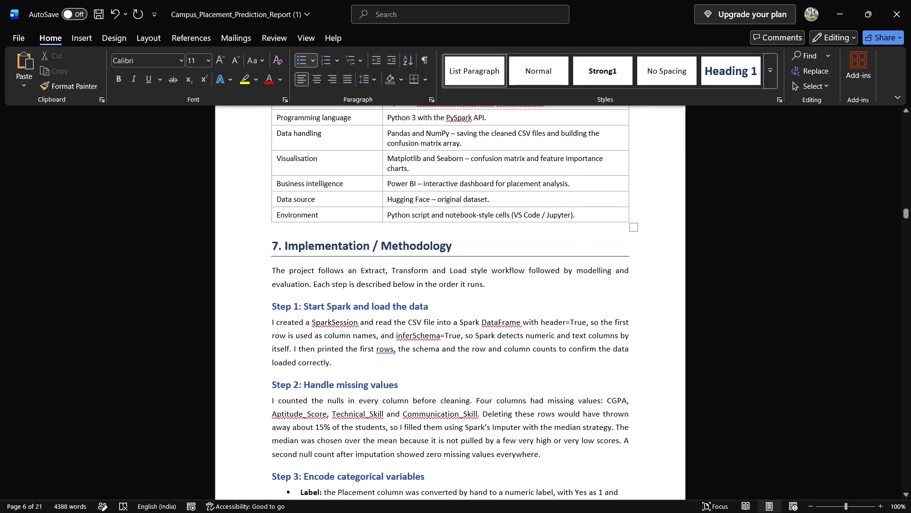
left_click_drag(271, 268, 315, 504)
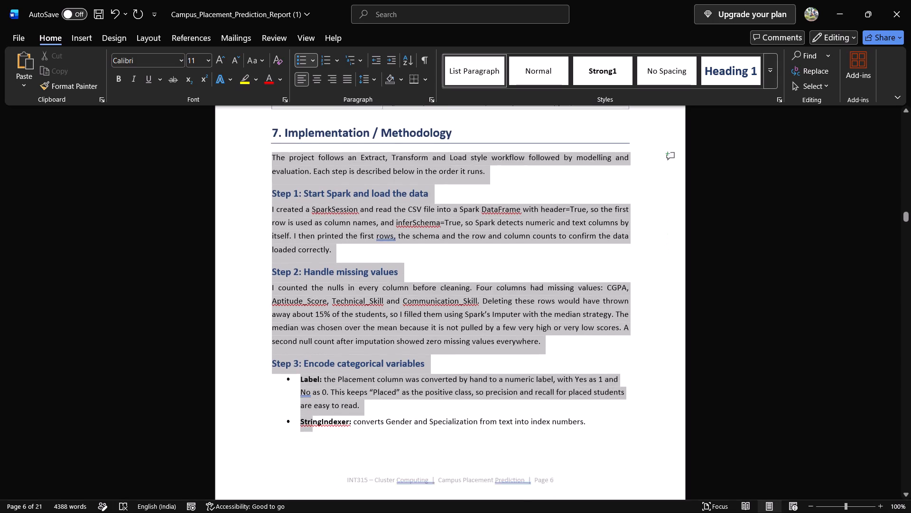
left_click_drag(315, 504, 315, 504)
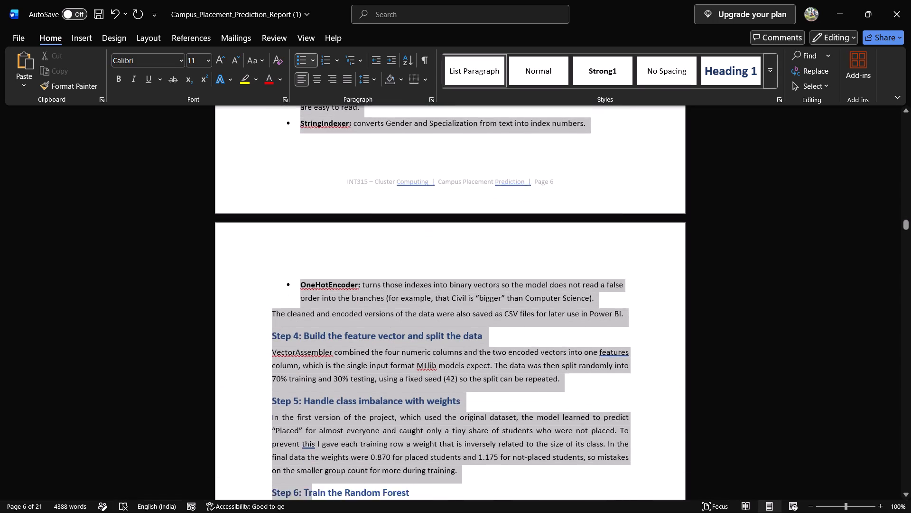
left_click_drag(315, 504, 315, 504)
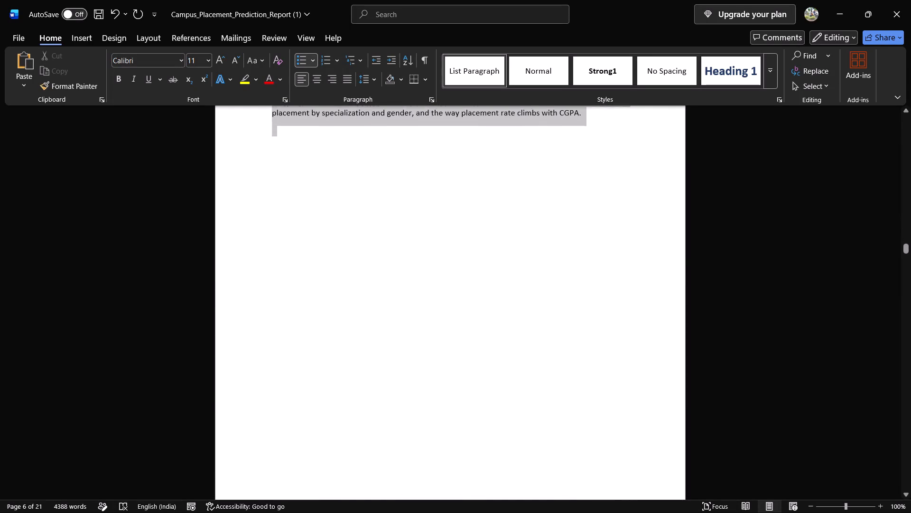
left_click_drag(315, 504, 315, 505)
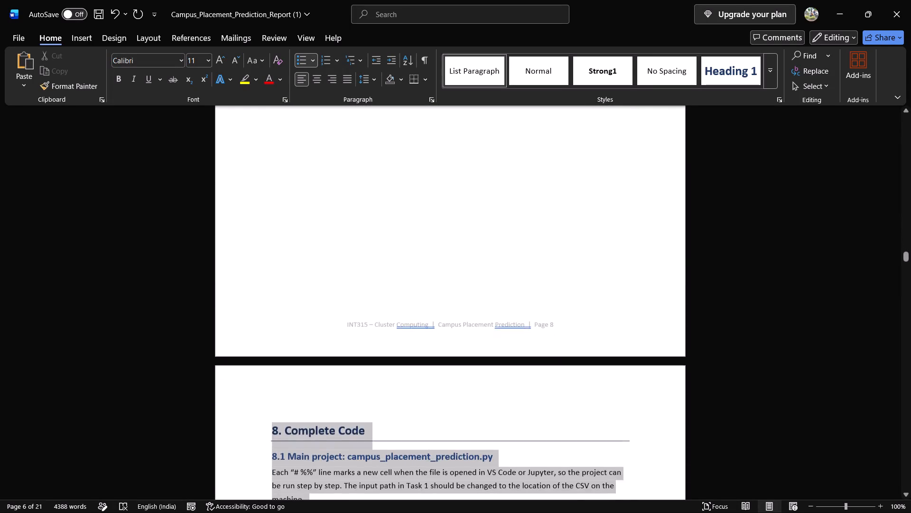
left_click_drag(315, 505, 420, 204)
key("ctrl+c")
key("alt+Tab")
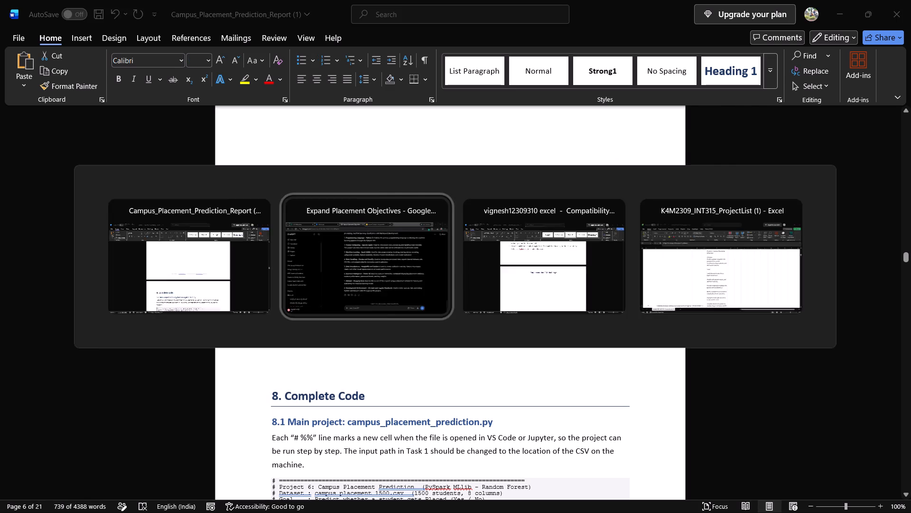
key("alt+Tab")
key("alt+Tab")
key("ctrl+v")
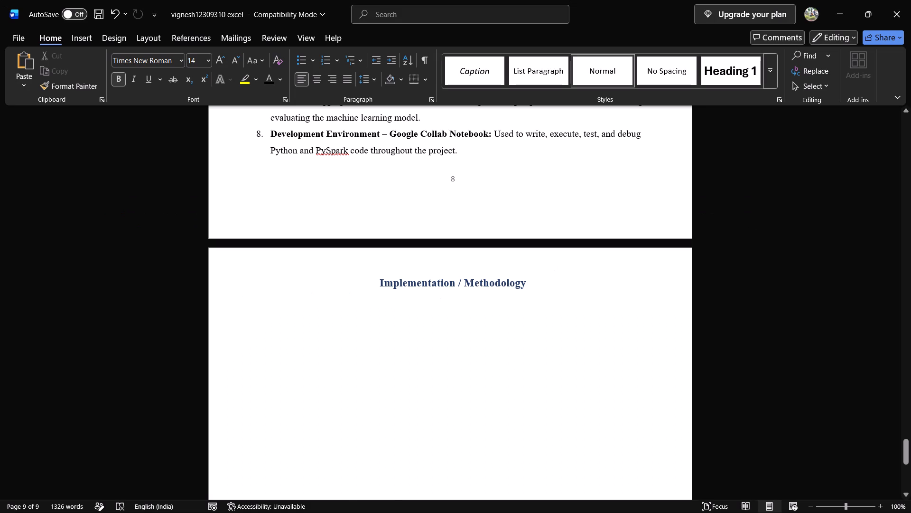
Change the font of the whole pasted Implementation / Methodology body, introduction through Step 10, to Times New Roman.
scroll(420, 204, "up", 1)
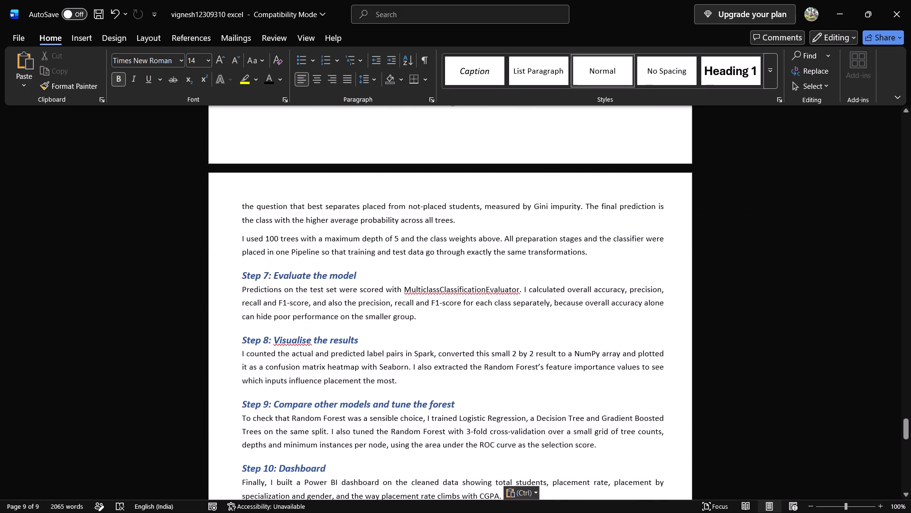
scroll(420, 204, "up", 1)
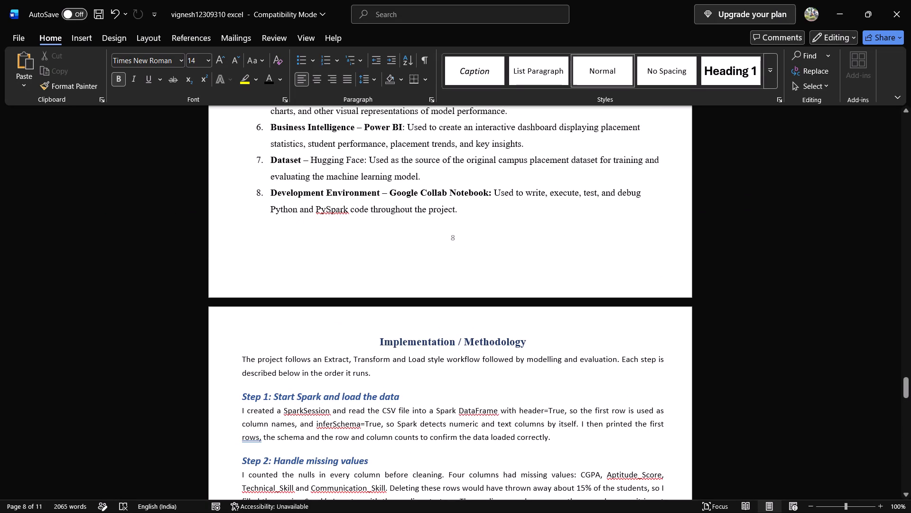
left_click_drag(242, 361, 271, 512)
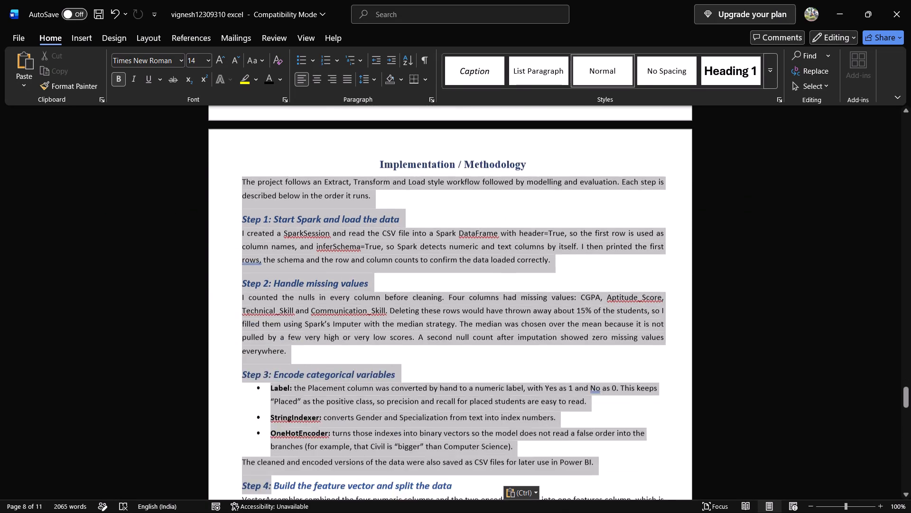
left_click_drag(271, 512, 270, 512)
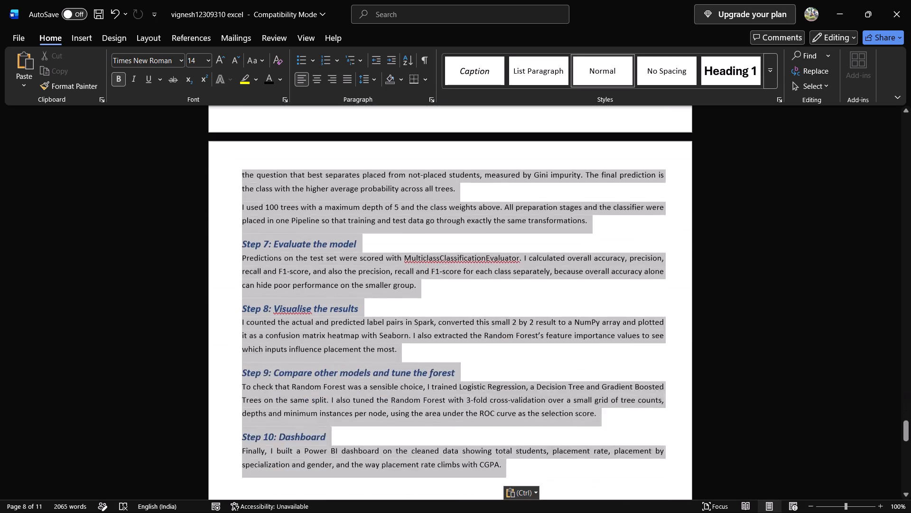
left_click_drag(270, 512, 504, 284)
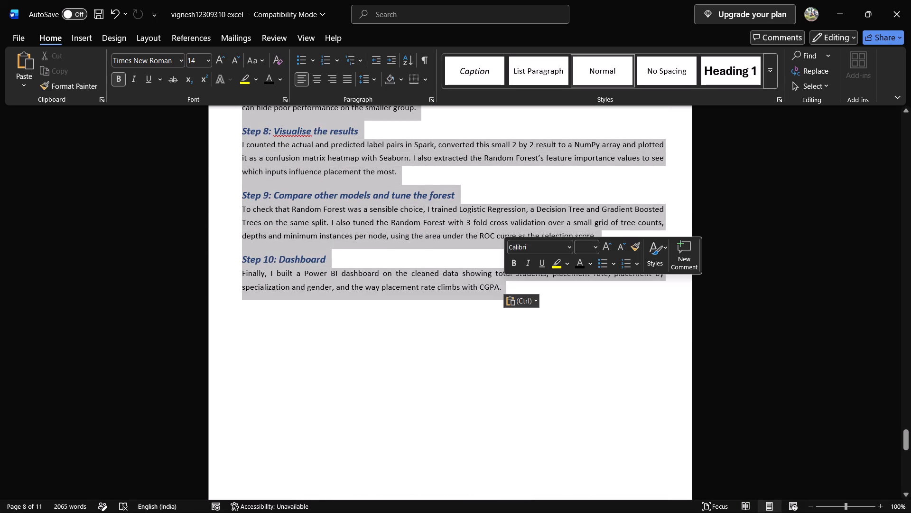
left_click(182, 60)
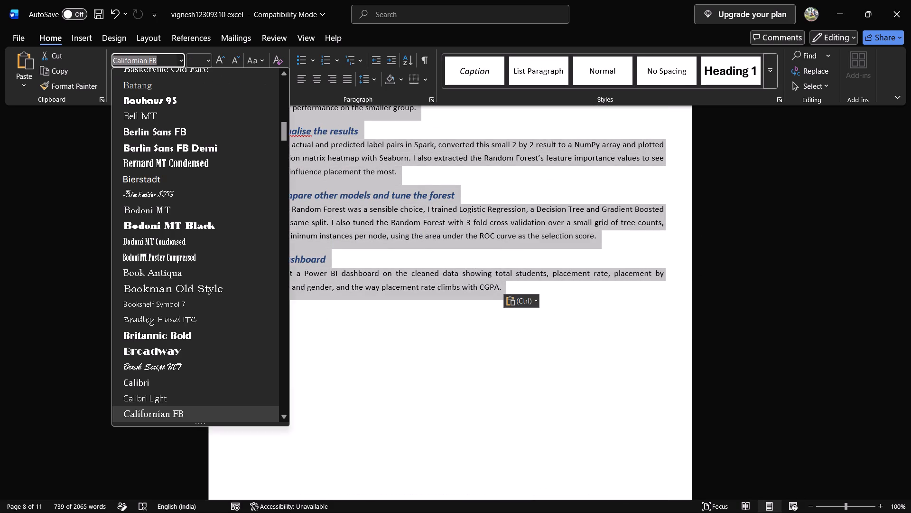
scroll(153, 163, "up", 7)
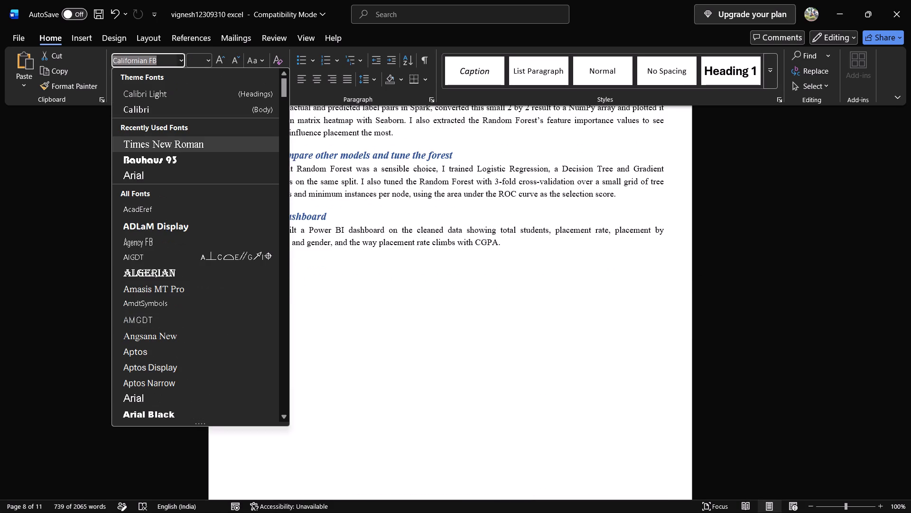
left_click(155, 147)
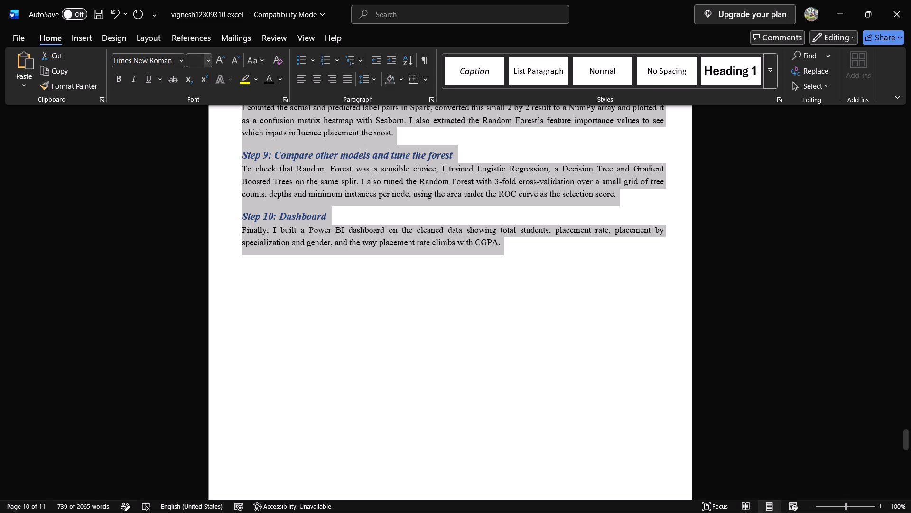
left_click(368, 286)
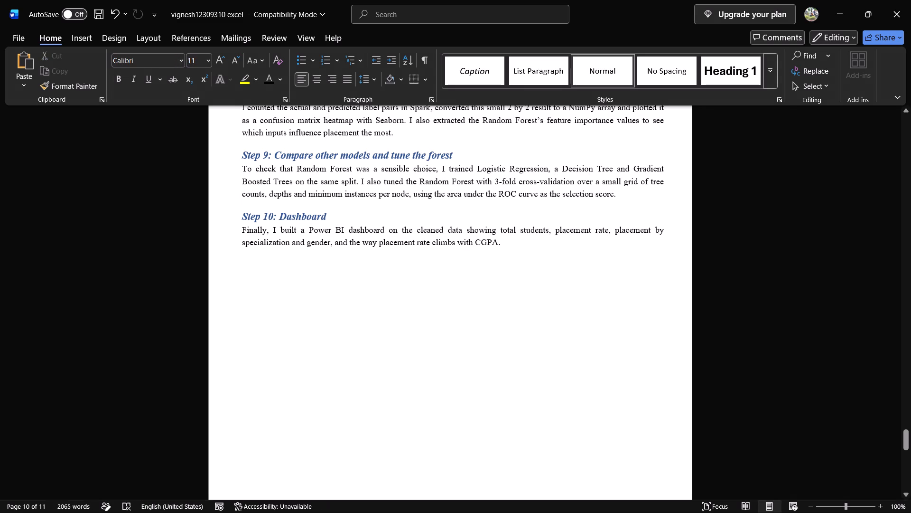
Set the whole Implementation / Methodology body, introduction through Step 10, in Times New Roman and remove its italic and bold formatting.
left_click_drag(506, 245, 255, 85)
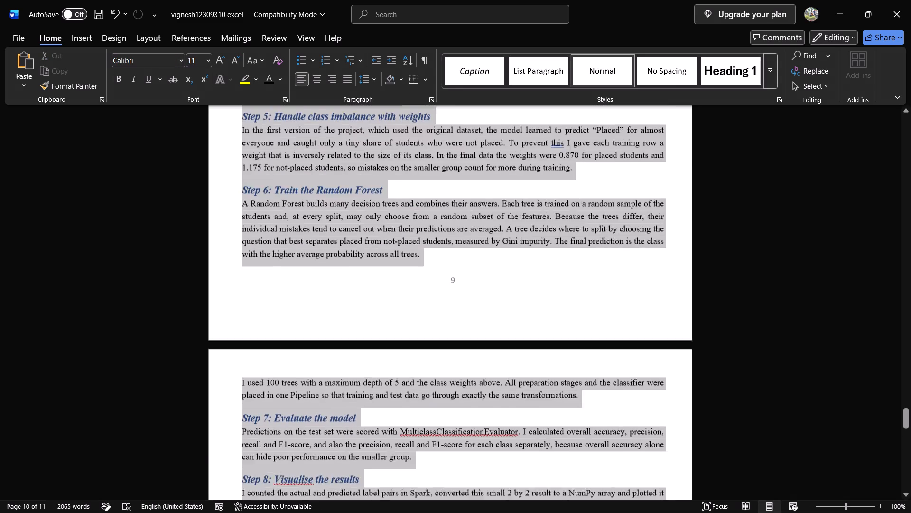
left_click_drag(255, 85, 240, 104)
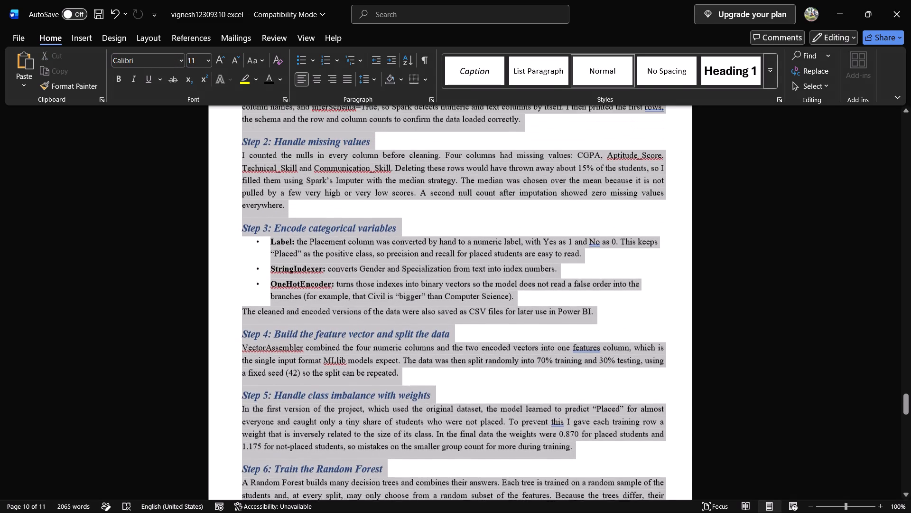
left_click_drag(240, 104, 243, 200)
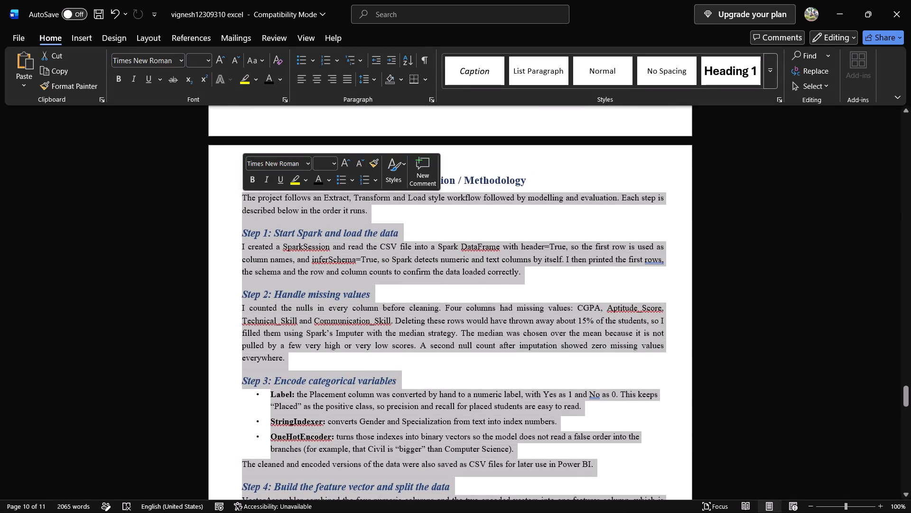
left_click(182, 63)
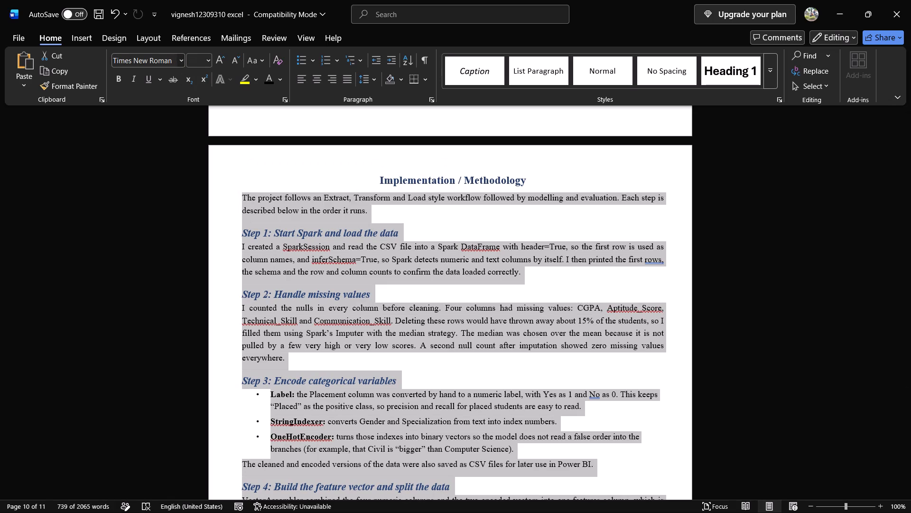
left_click(179, 57)
left_click(179, 57)
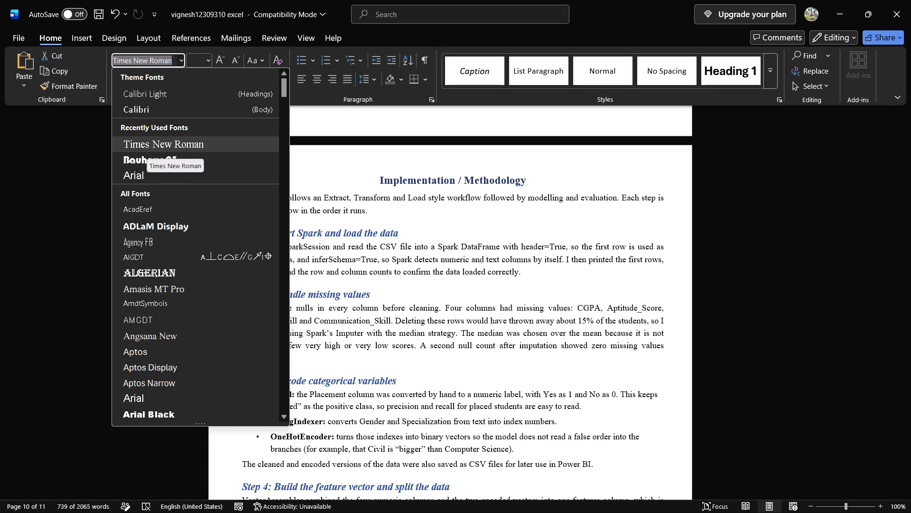
left_click(147, 147)
left_click(132, 82)
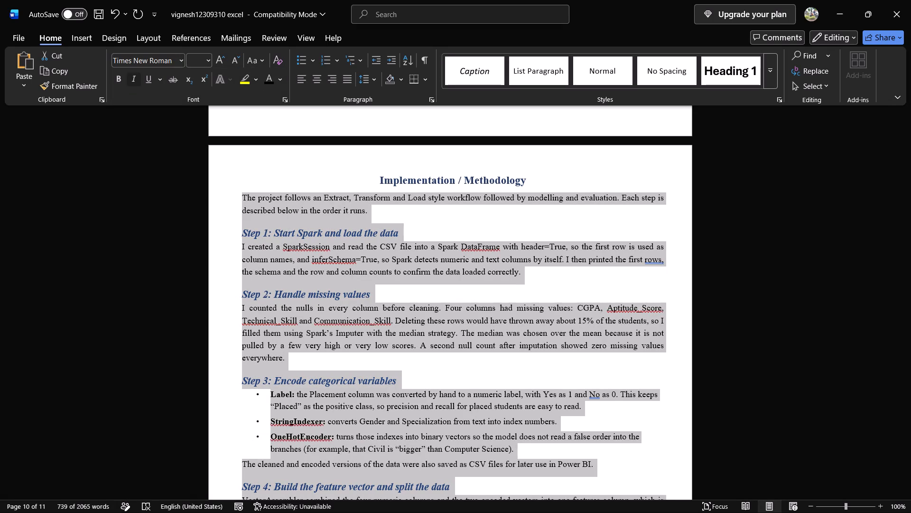
left_click(132, 82)
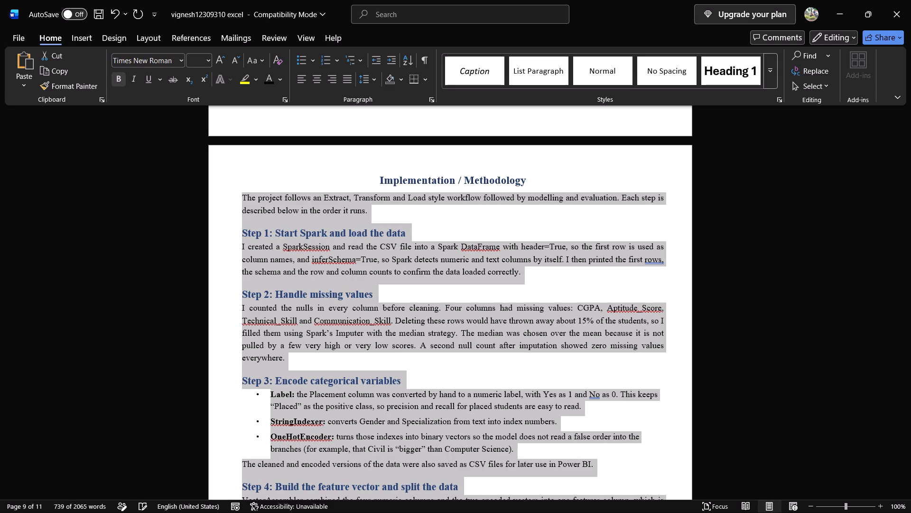
left_click(121, 81)
left_click(121, 81)
left_click(293, 289)
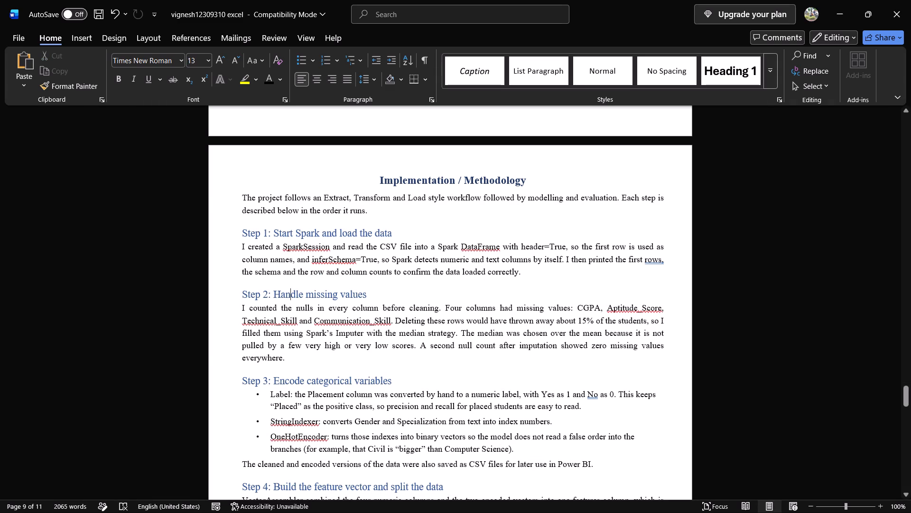
Set the font size of the whole Implementation / Methodology body, introduction through Step 10, to 12.
left_click_drag(240, 196, 355, 511)
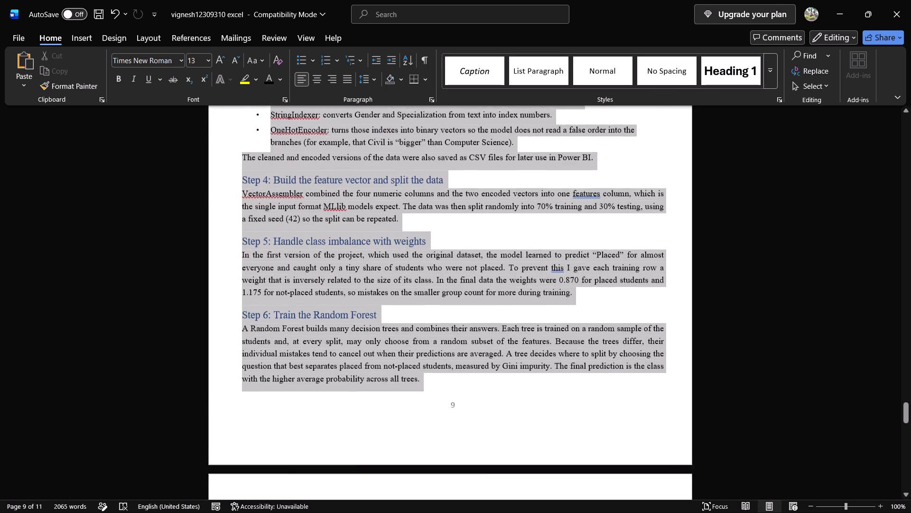
left_click_drag(355, 511, 518, 337)
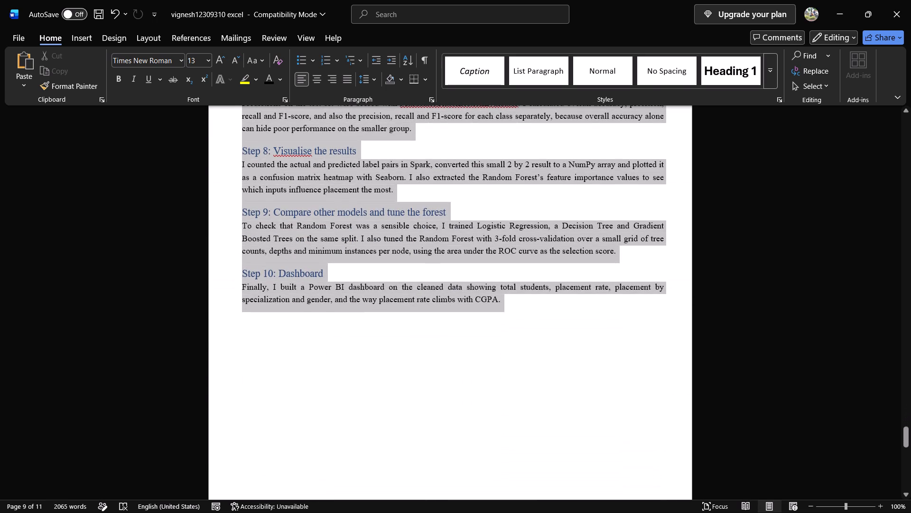
left_click_drag(518, 337, 503, 296)
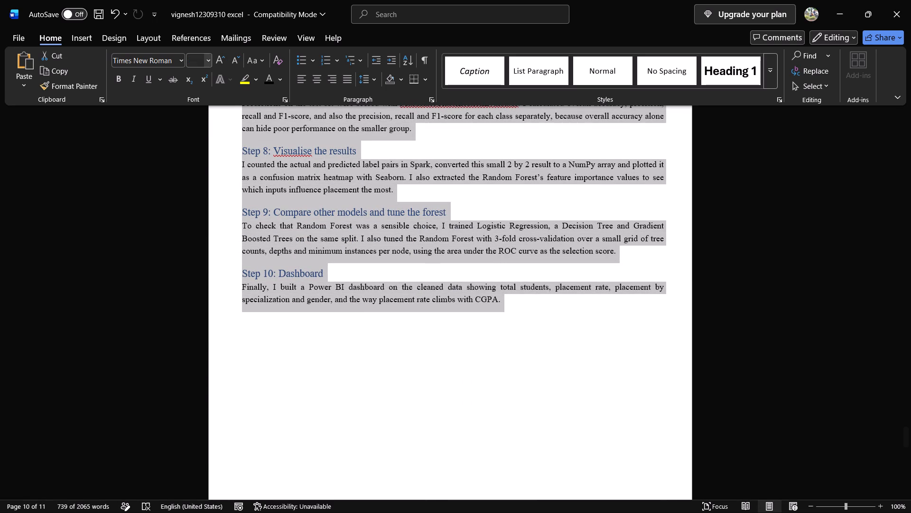
left_click(199, 62)
type("12")
key("Return")
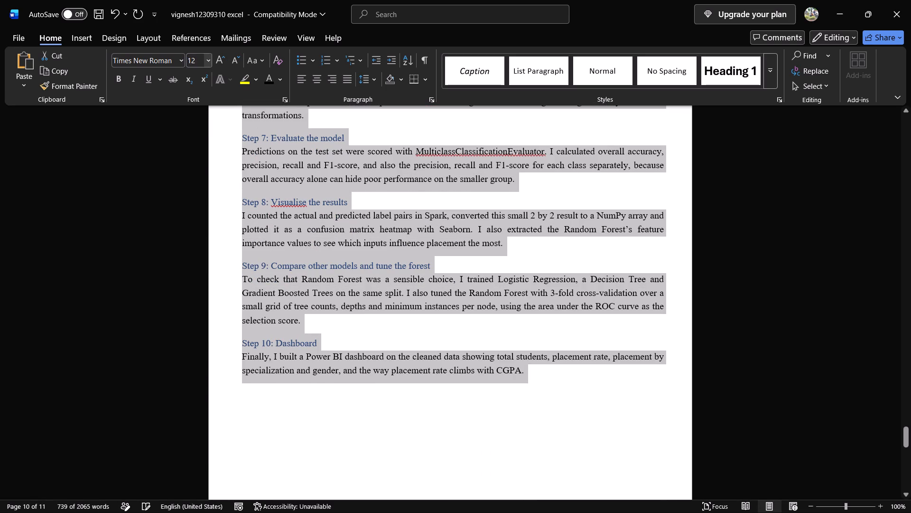
left_click(254, 241)
Make the "Step 1: Start Spark and load the data" heading black and bold.
scroll(254, 241, "up", 1)
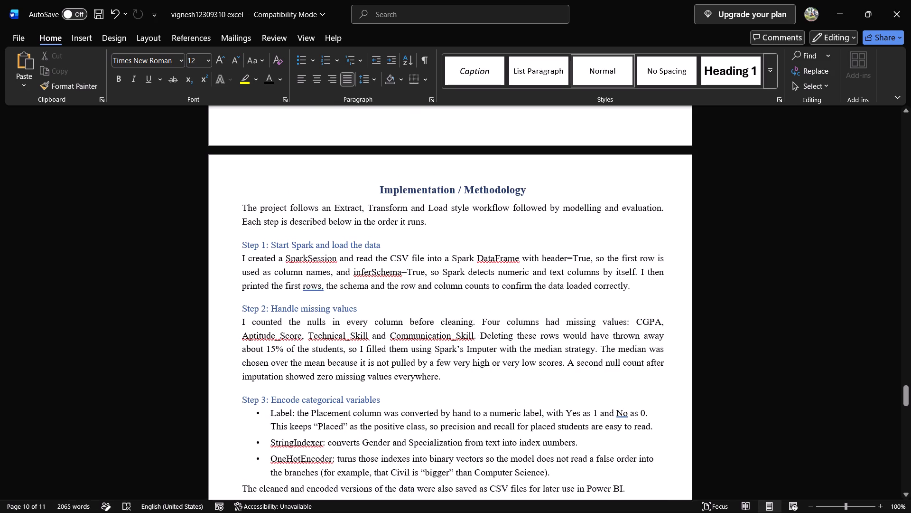
left_click_drag(382, 247, 240, 248)
left_click(316, 226)
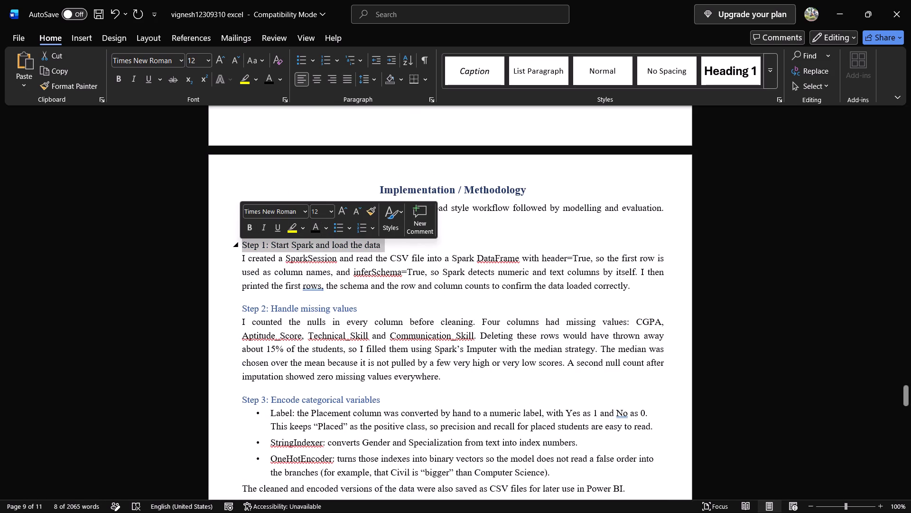
left_click(251, 226)
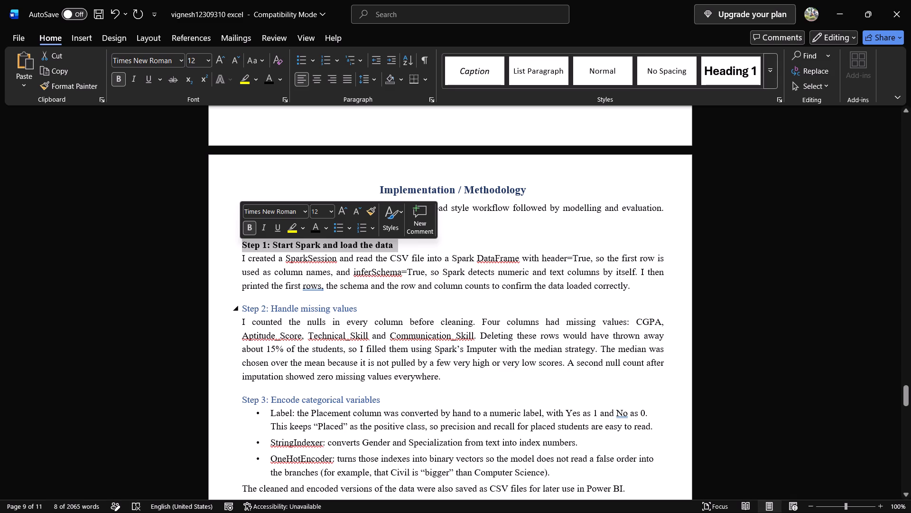
Make the "Step 2: Handle missing values" heading bold and black.
left_click(353, 308)
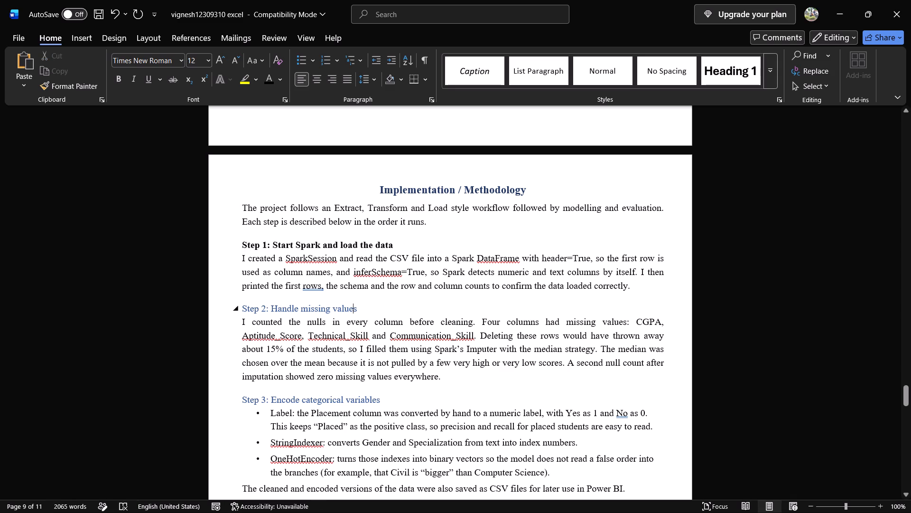
left_click(363, 309)
left_click_drag(363, 309, 244, 308)
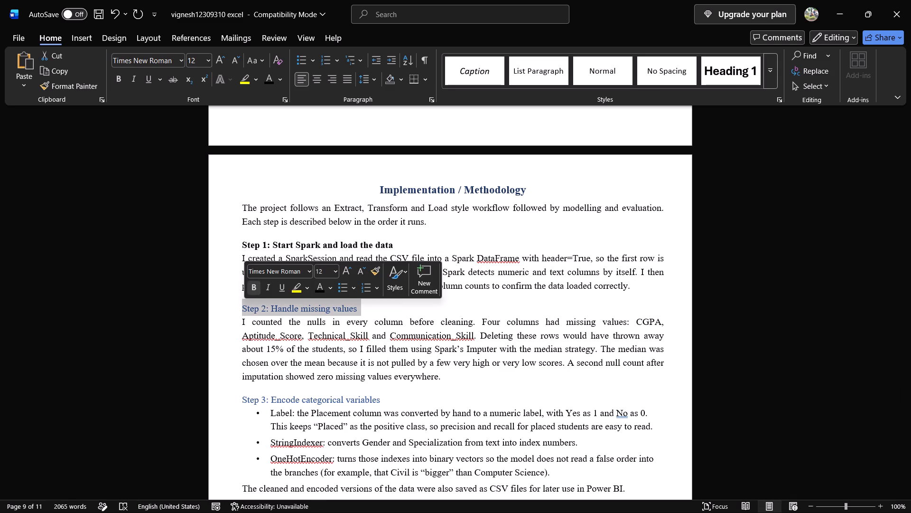
left_click(255, 285)
left_click(322, 285)
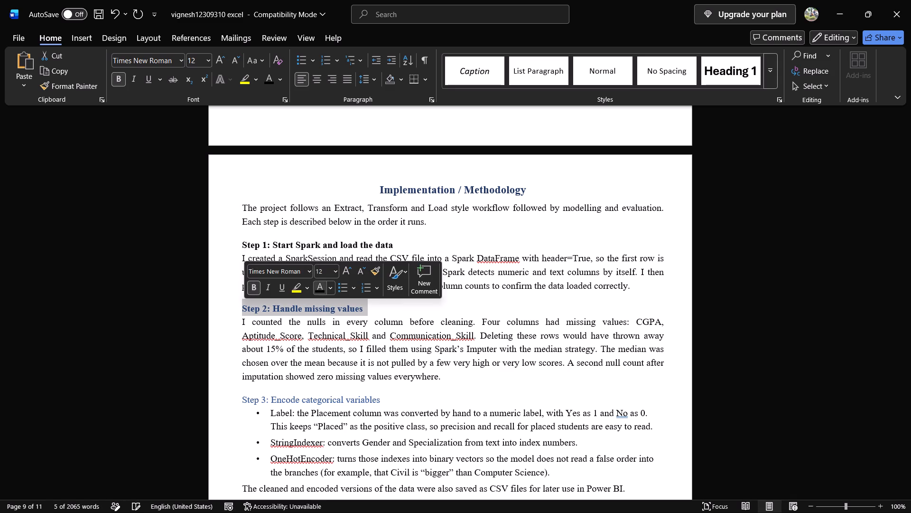
Make the "Step 3: Encode categorical variables" heading bold and black.
left_click(383, 404)
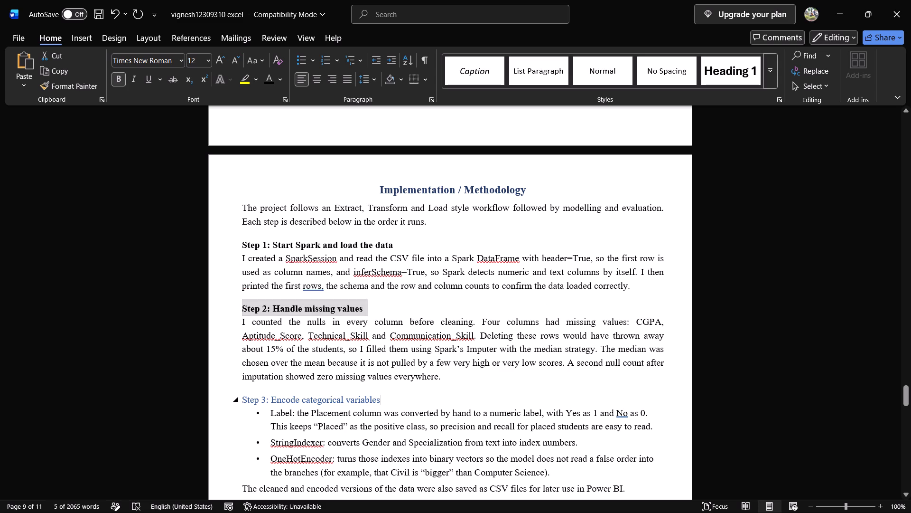
left_click_drag(383, 404, 244, 402)
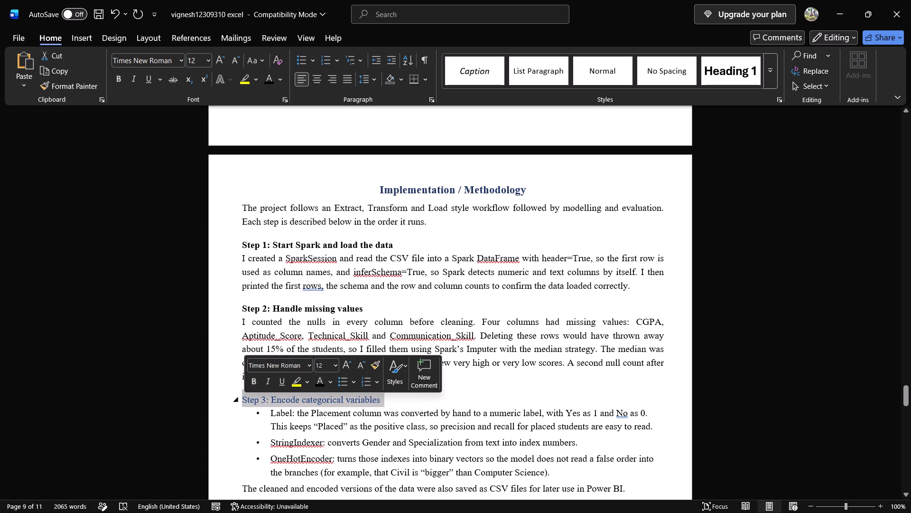
left_click(254, 376)
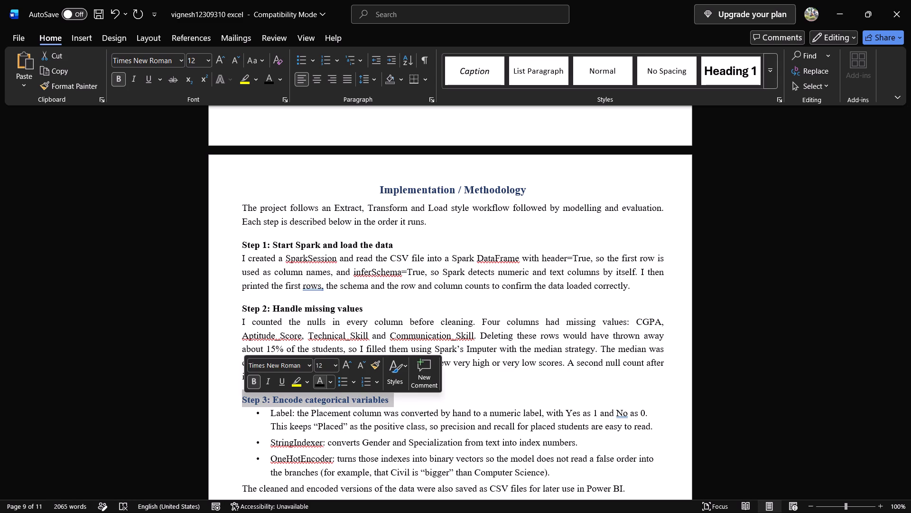
left_click(317, 382)
left_click(355, 409)
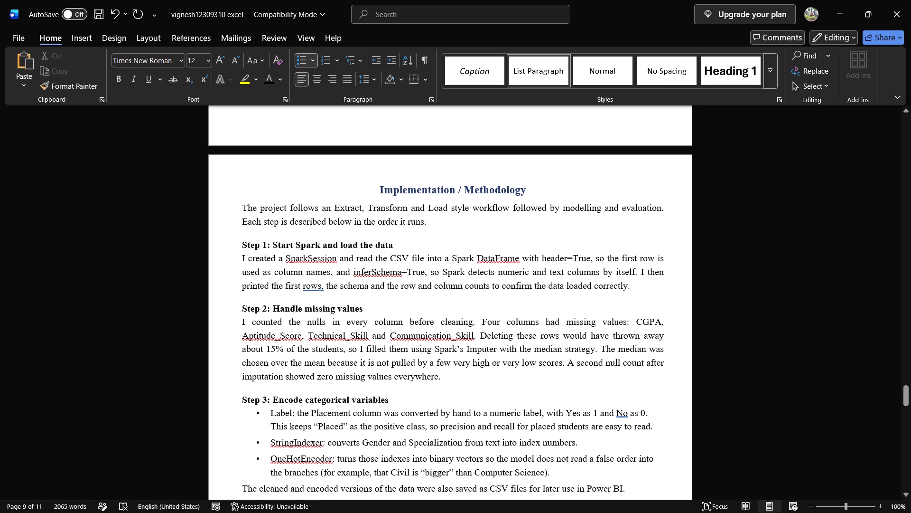
Make the "Step 4: Build the feature vector and split the data" heading bold and black.
key("Down")
key("Down")
key("Down")
key("Down")
key("Down")
key("Down")
key("Down")
key("Down")
key("Down")
key("Down")
key("Down")
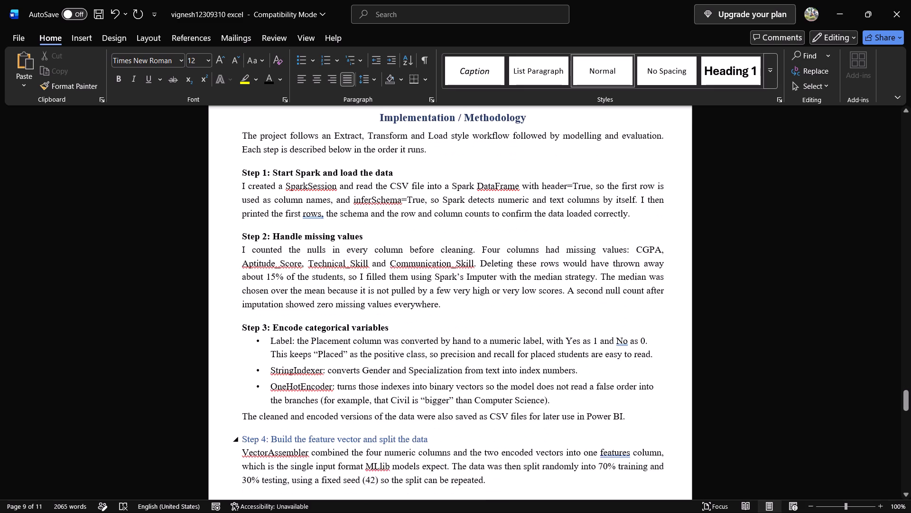
left_click(428, 415)
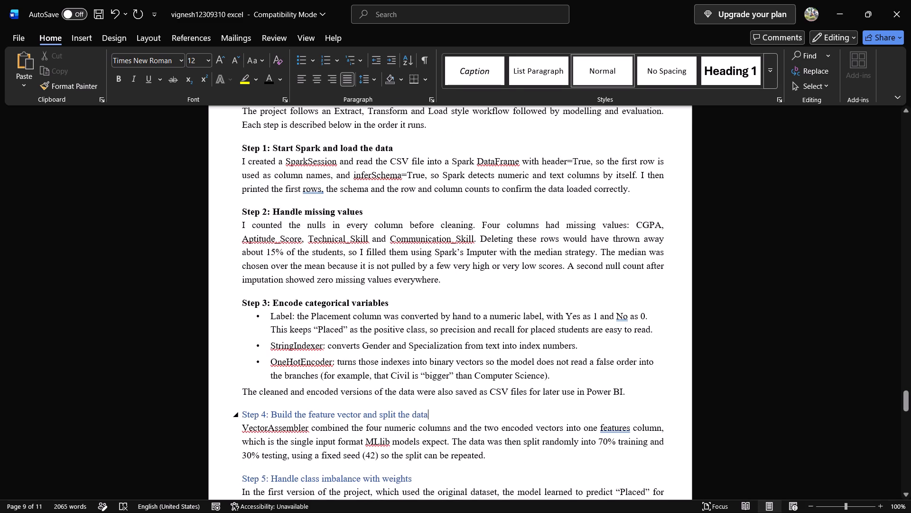
left_click_drag(428, 415, 239, 405)
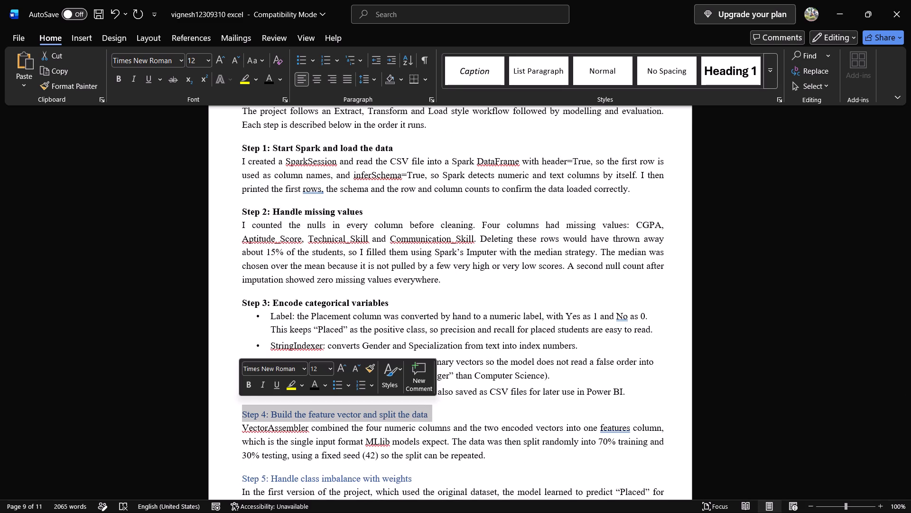
left_click(247, 389)
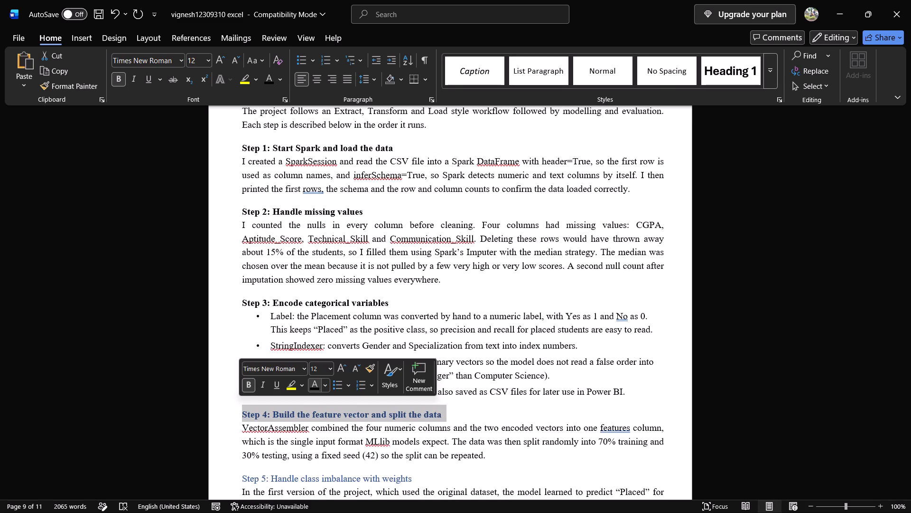
left_click(314, 390)
left_click(323, 442)
Make the "Step 5: Handle class imbalance with weights" heading bold and black.
key("Down")
key("Down")
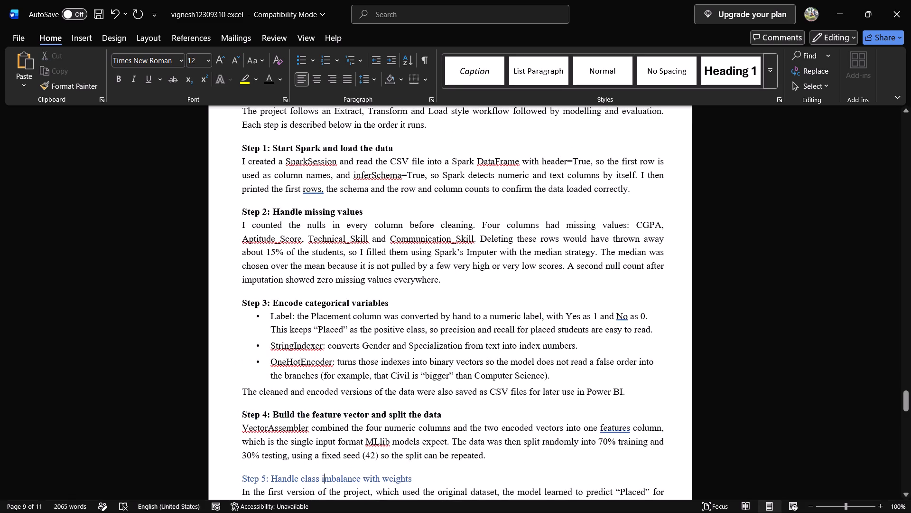
key("Down")
key("Down")
key("Down")
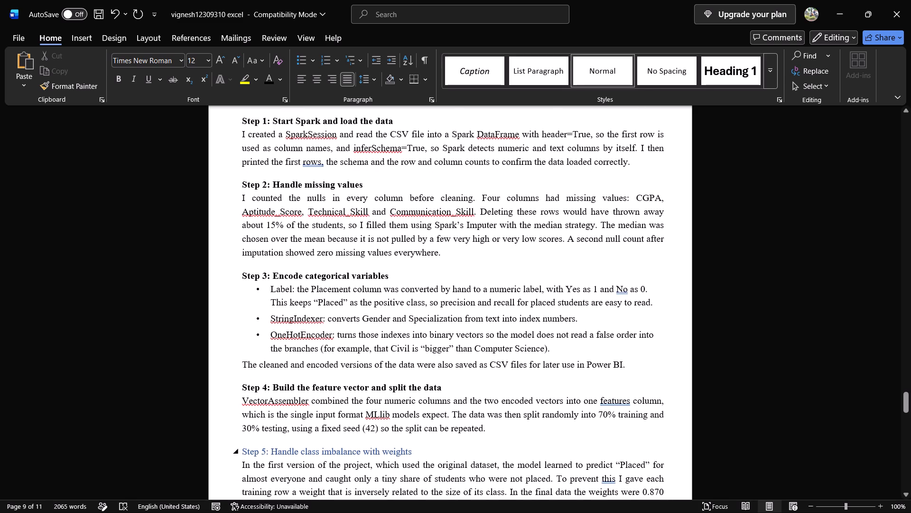
left_click(414, 451)
left_click_drag(414, 451, 246, 451)
left_click(254, 431)
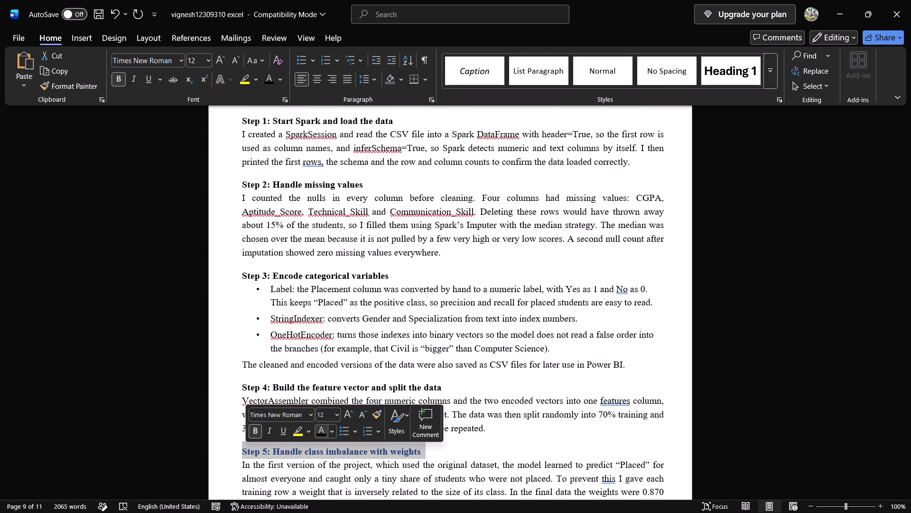
left_click(318, 428)
left_click(395, 456)
Make the "Step 6: Train the Random Forest" heading bold and black.
key("Down")
key("Down")
key("Down")
key("Down")
key("Down")
key("Down")
key("Down")
key("Down")
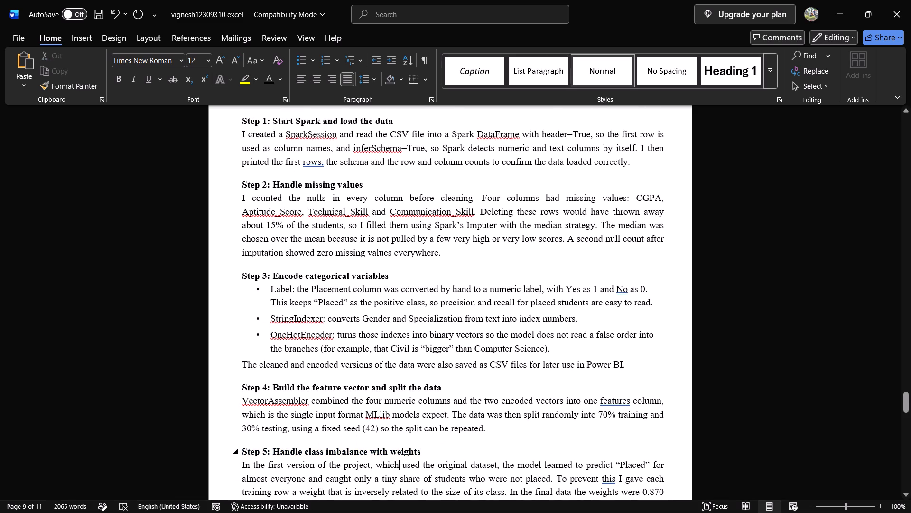
key("Down")
key("Down")
key("Down")
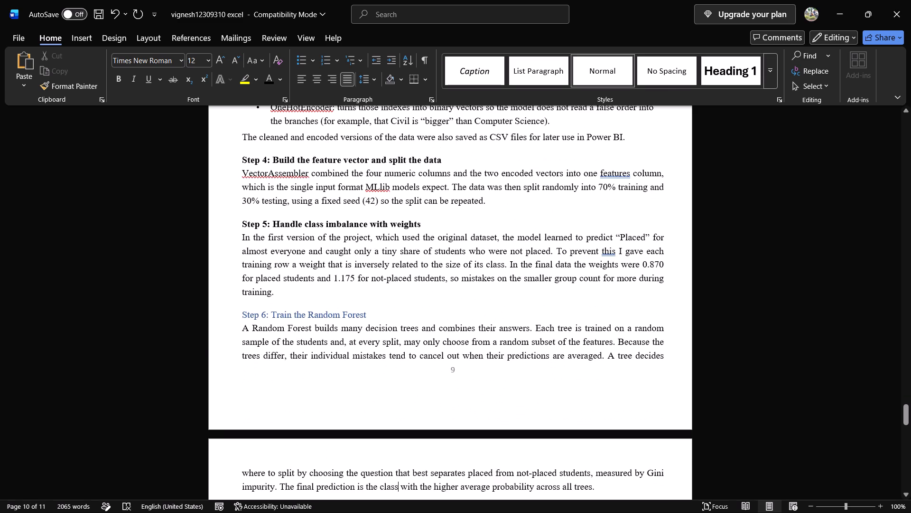
left_click_drag(384, 307, 373, 316)
left_click_drag(373, 316, 251, 315)
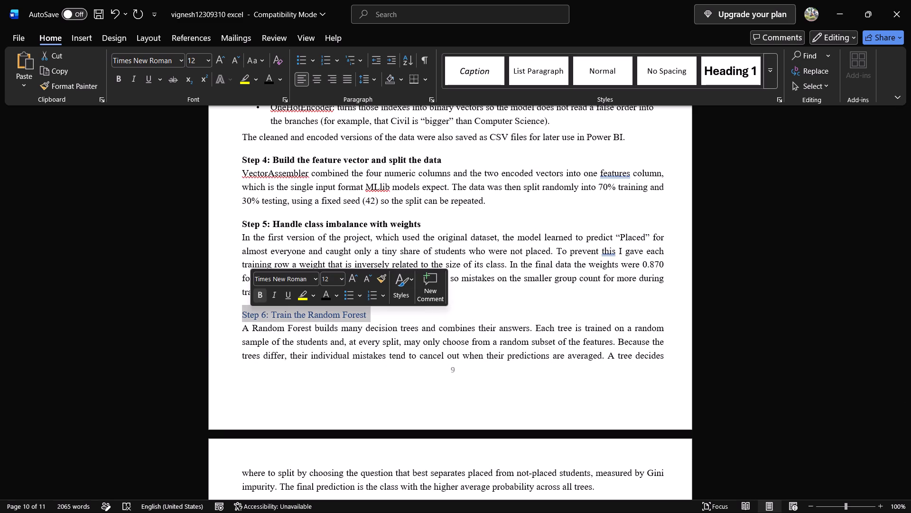
left_click(259, 294)
left_click(327, 298)
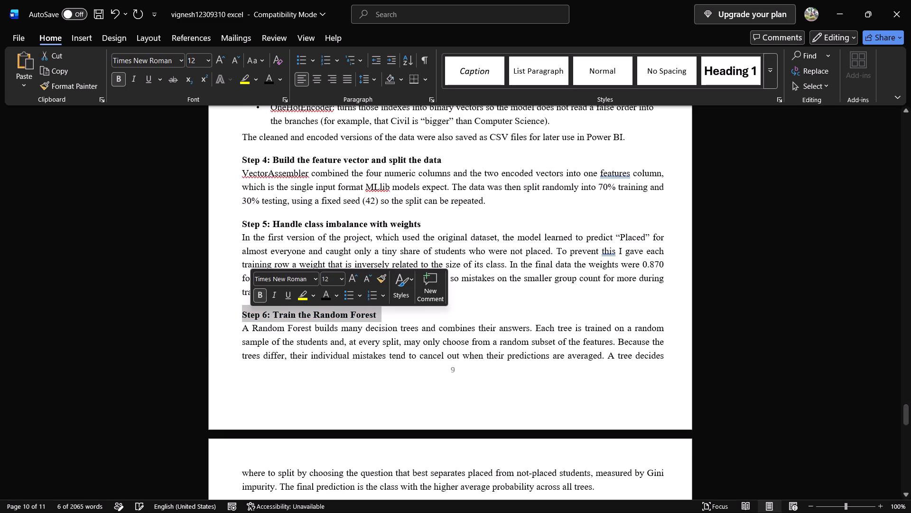
left_click(338, 340)
Make the "Step 7: Evaluate the model" heading bold and black.
key("Down")
key("Down")
key("Down")
key("Down")
key("Down")
key("Down")
key("Down")
key("Down")
key("Down")
key("Down")
key("Down")
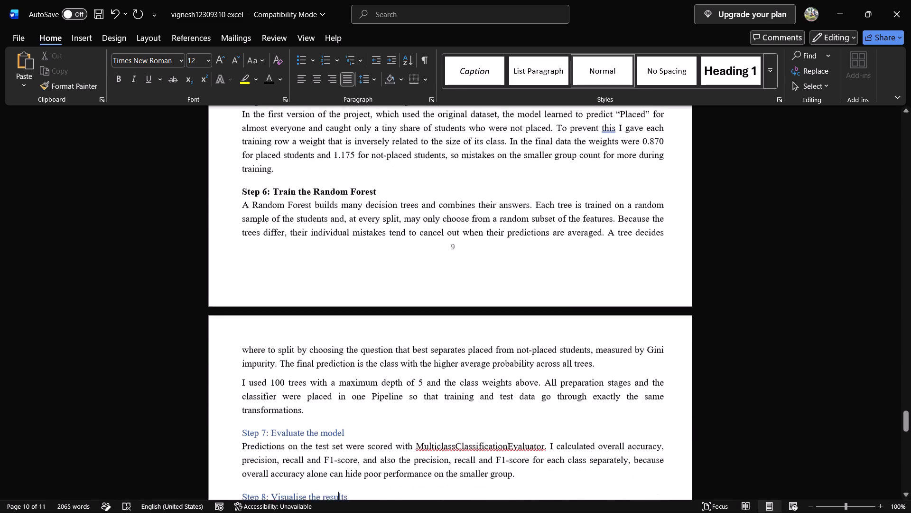
key("Down")
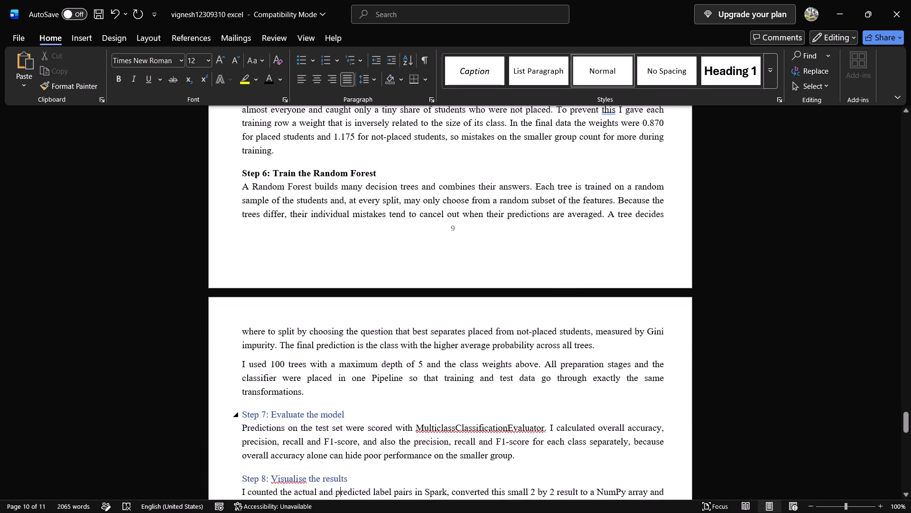
left_click(348, 415)
left_click_drag(348, 415, 246, 409)
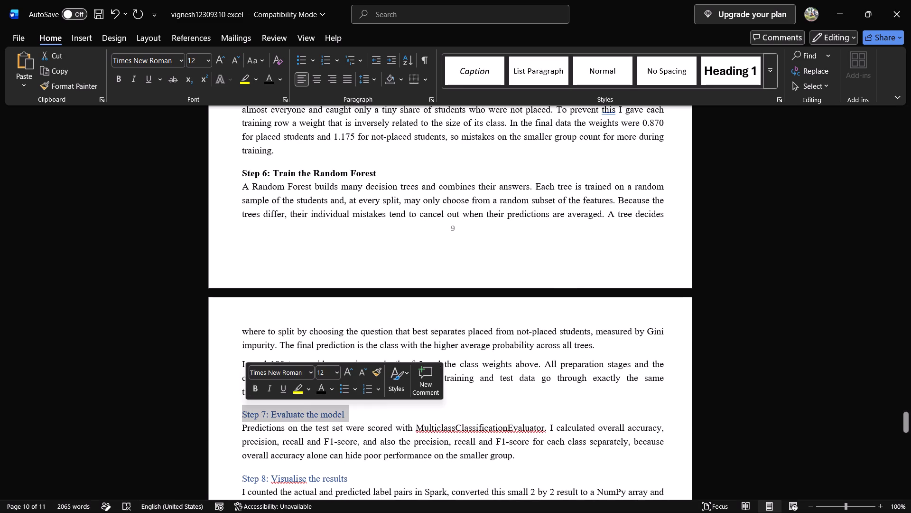
left_click(254, 385)
left_click(326, 391)
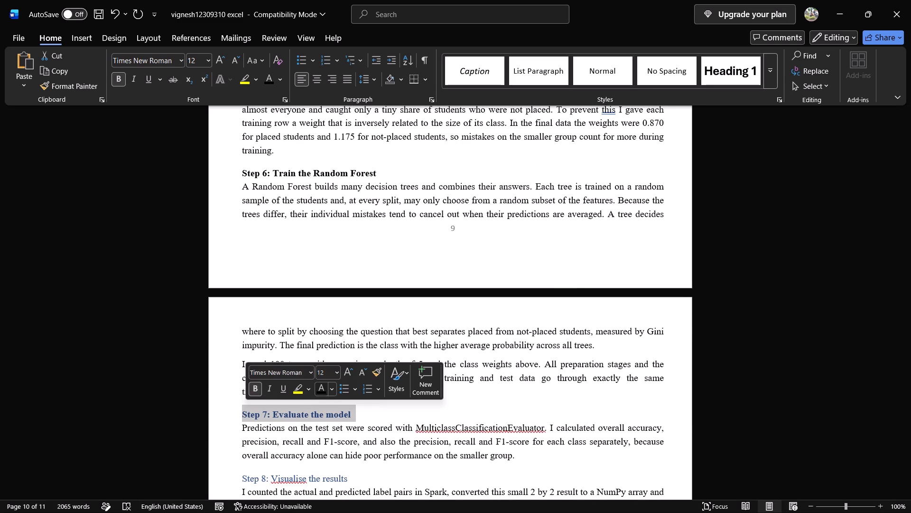
Make the "Step 8: Visualise the results" heading bold and black.
left_click(341, 424)
key("Down")
key("Down")
key("Down")
key("Down")
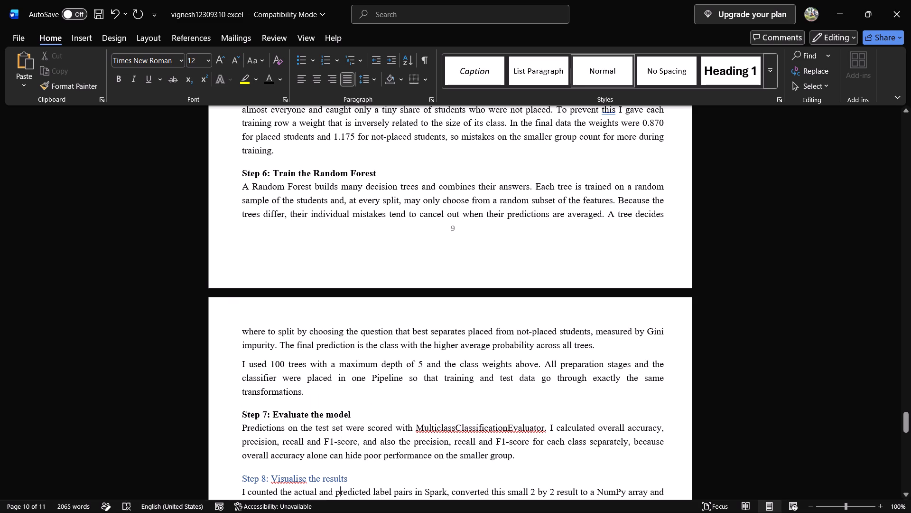
key("Down")
key("Down")
key("Down")
key("Down")
left_click(351, 417)
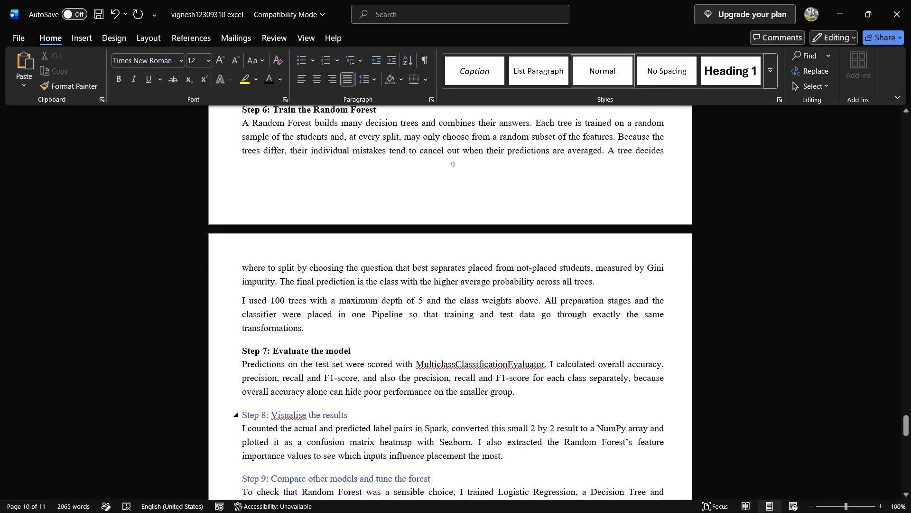
left_click_drag(351, 417, 248, 411)
left_click(256, 393)
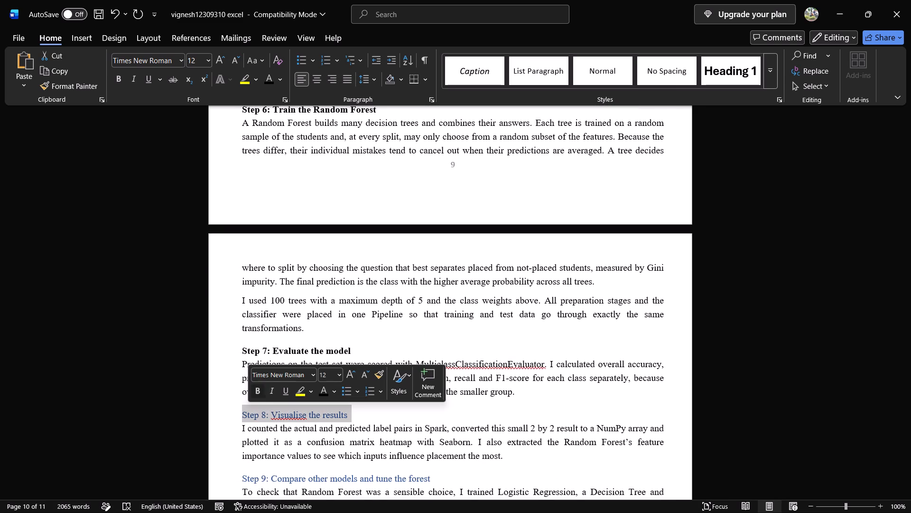
left_click(319, 391)
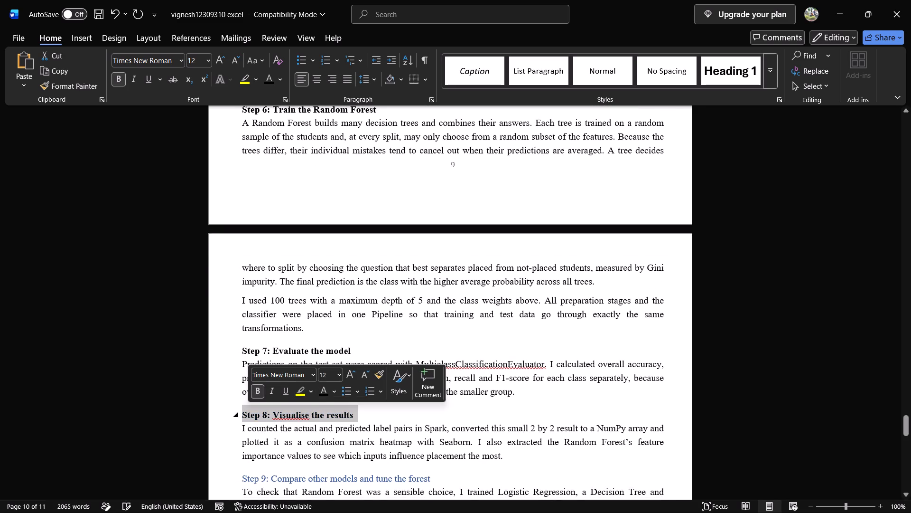
Make the "Step 9: Compare other models and tune the forest" heading bold and black.
left_click(354, 418)
key("Down")
key("Down")
key("Down")
key("Down")
key("Down")
key("Down")
key("Down")
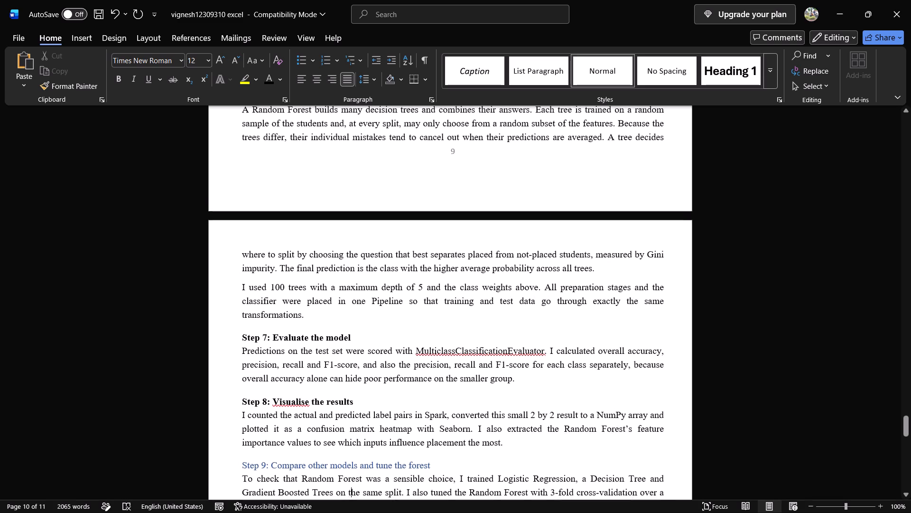
key("Down")
key("Down")
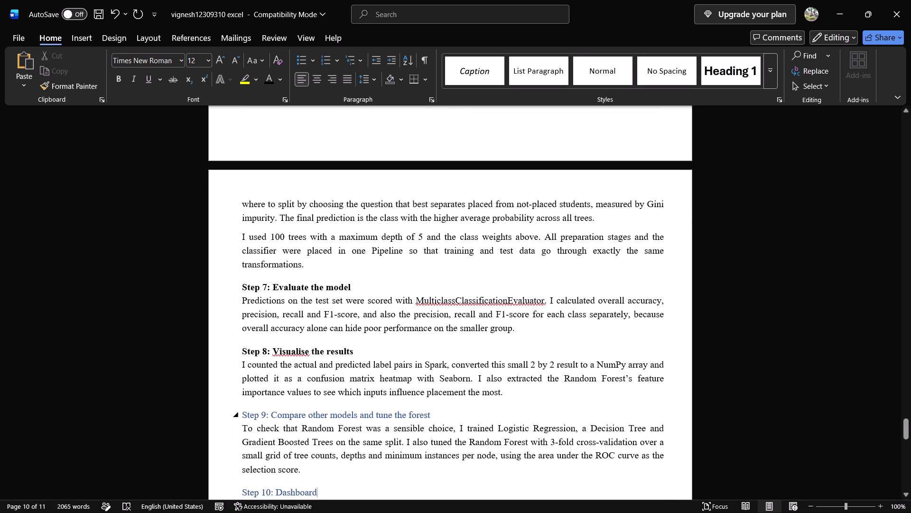
left_click(433, 413)
left_click_drag(433, 413, 105, 512)
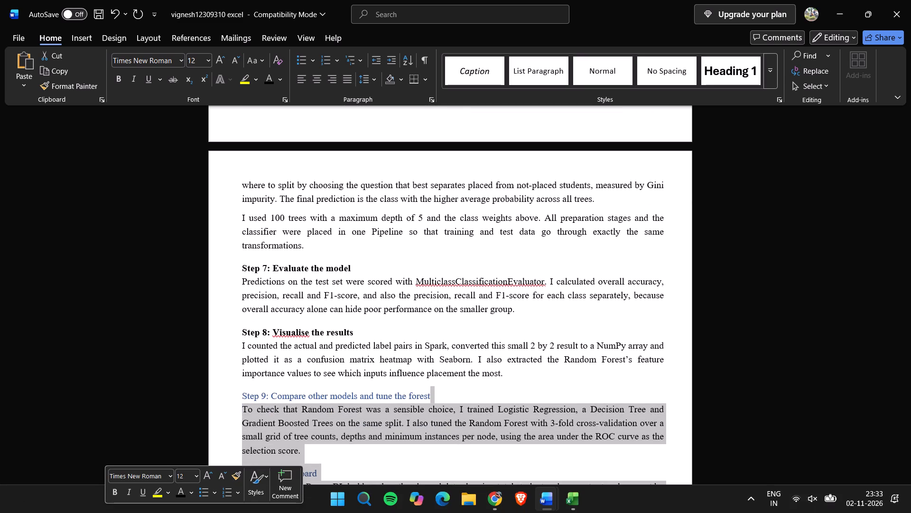
left_click(445, 385)
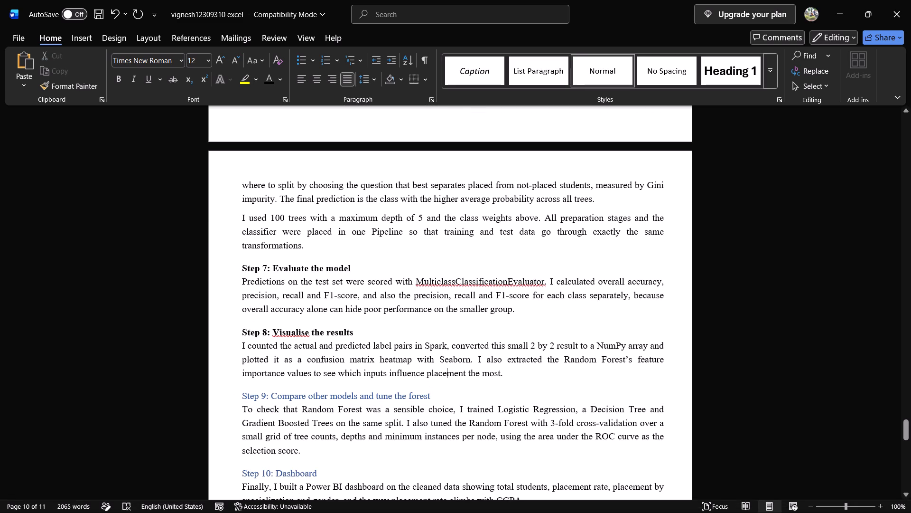
left_click(431, 397)
left_click_drag(431, 397, 240, 397)
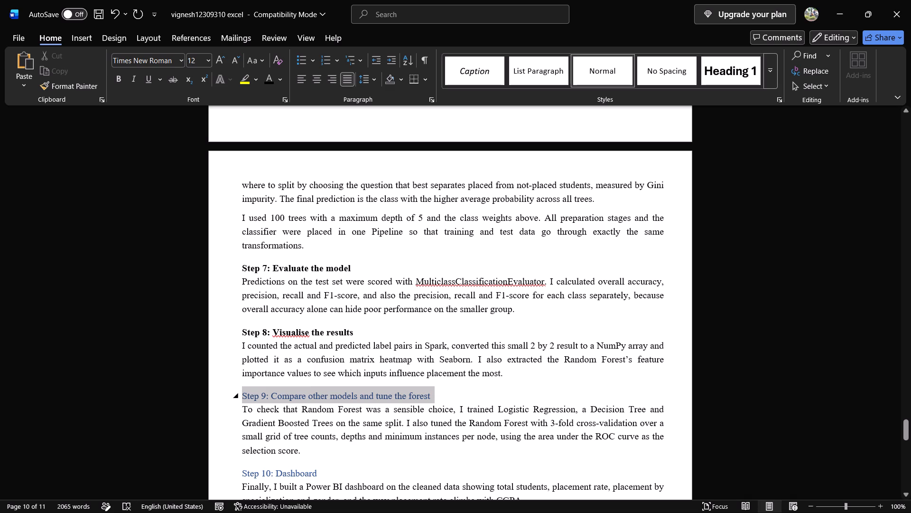
left_click(250, 378)
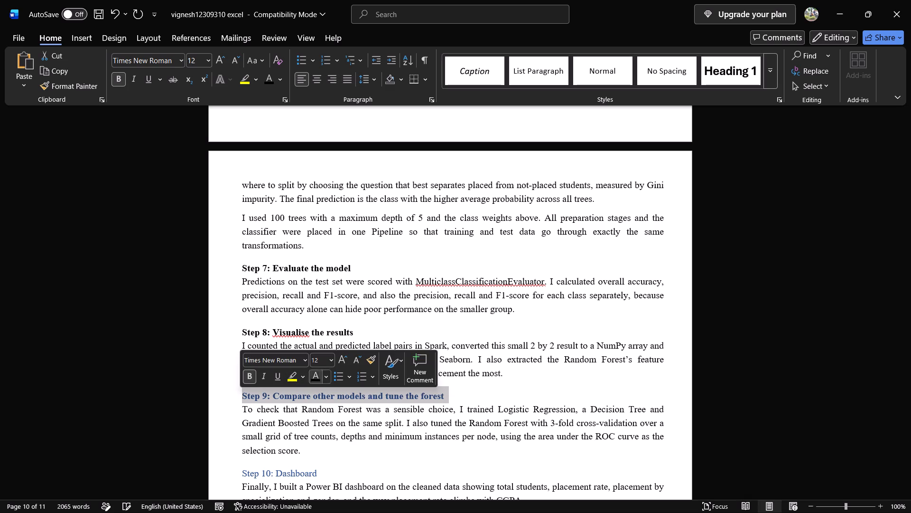
left_click(316, 376)
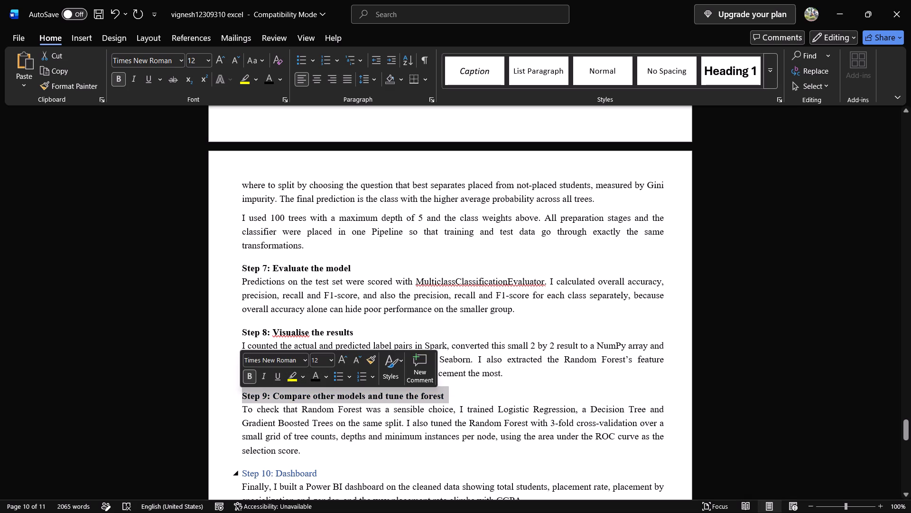
Make the "Step 10: Dashboard" heading bold and black.
left_click(318, 472)
left_click_drag(318, 472, 245, 473)
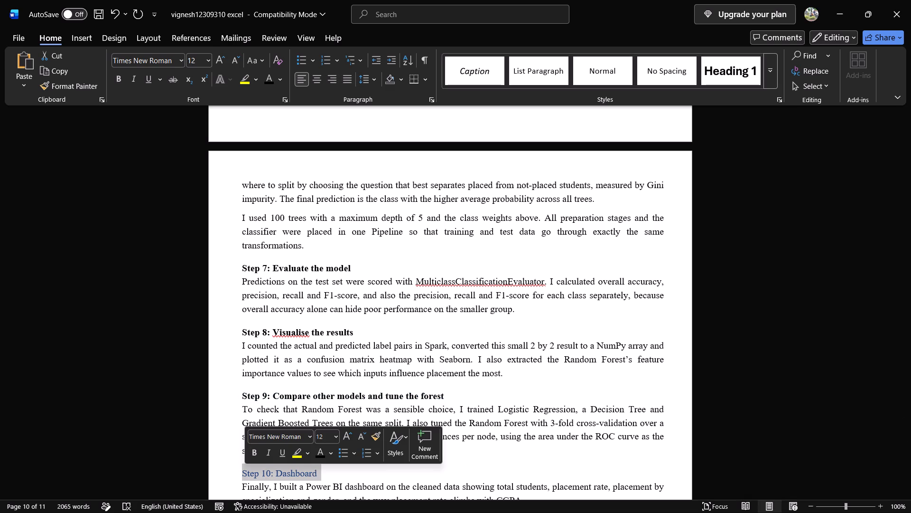
left_click(256, 444)
left_click(256, 454)
left_click(324, 449)
left_click(332, 475)
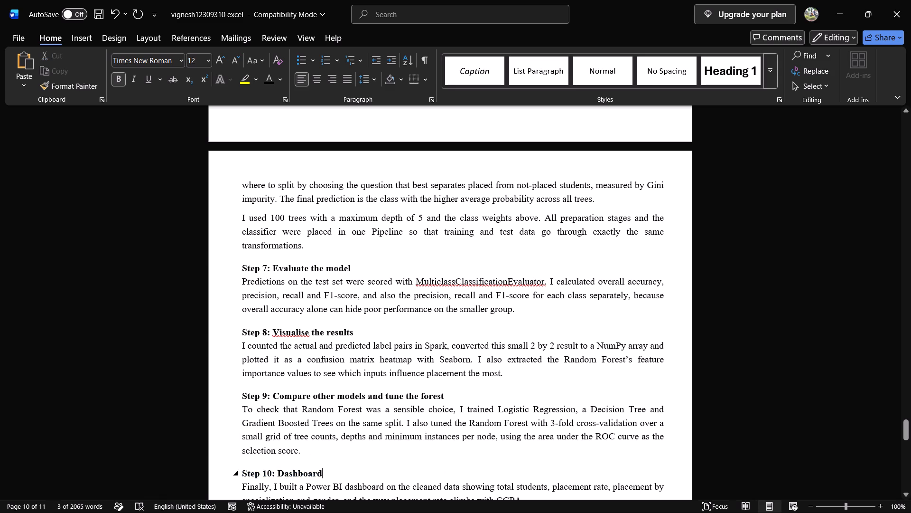
key("Down")
key("Down")
key("Down")
key("Down")
key("Down")
key("Down")
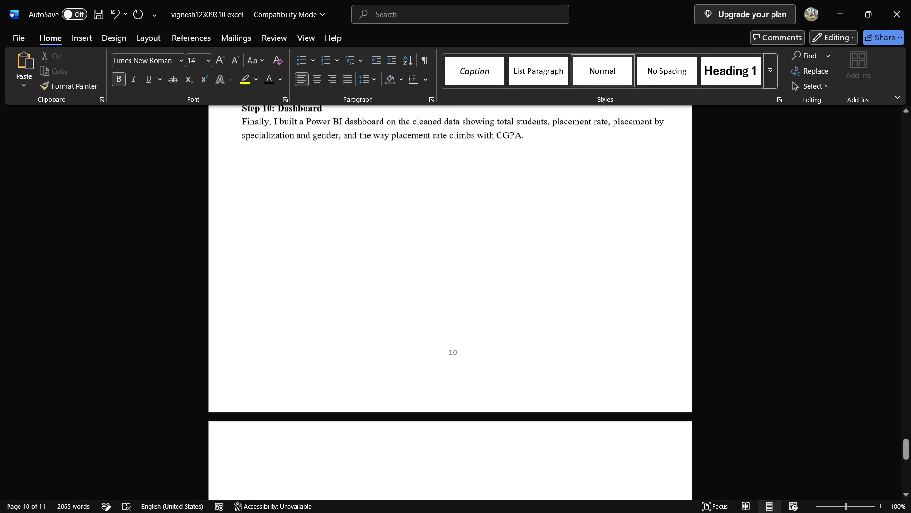
key("alt+Tab")
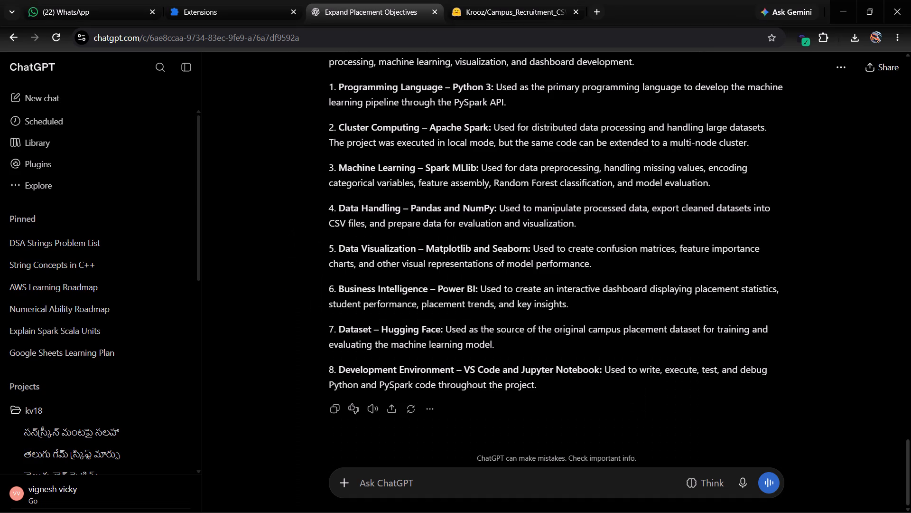
key("alt+Tab")
key("alt+Tab")
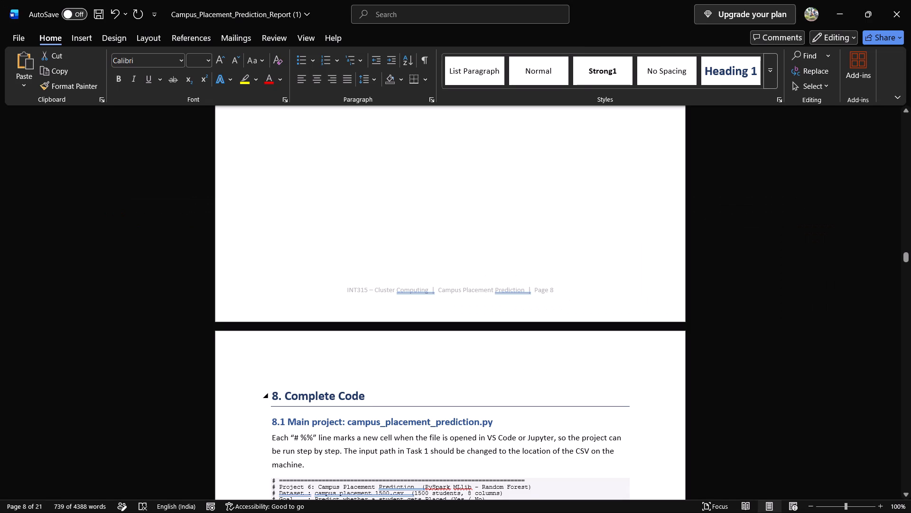
scroll(353, 405, "up", 1)
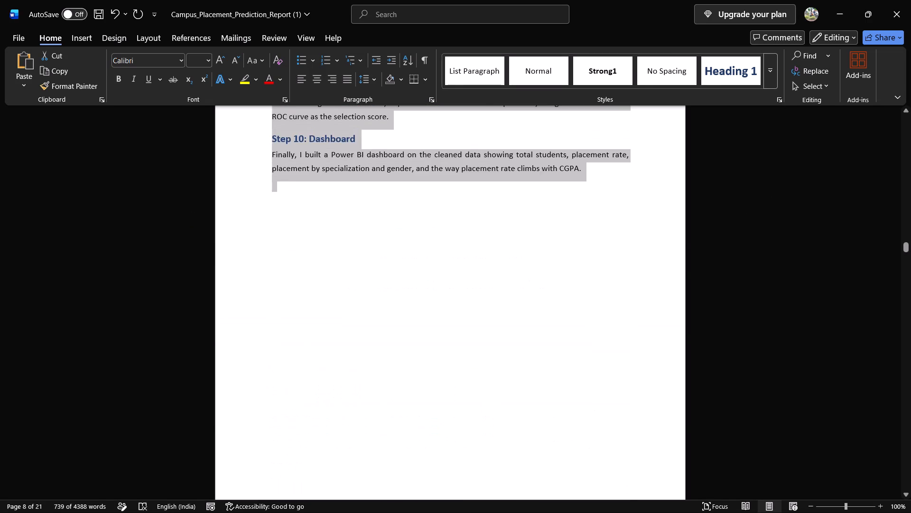
scroll(353, 405, "up", 1)
left_click(353, 405)
scroll(353, 405, "up", 8)
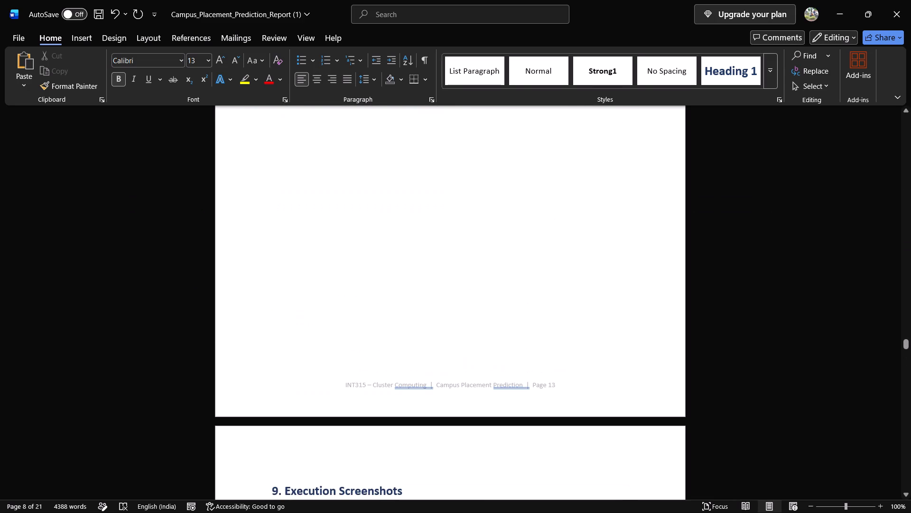
left_click_drag(409, 488, 315, 480)
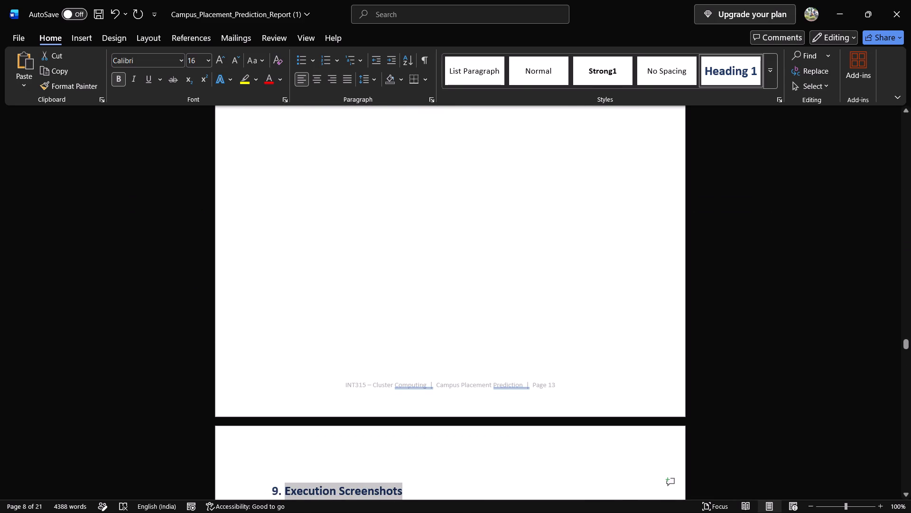
key("ctrl+c")
key("alt+Tab")
key("alt+Tab")
key("alt+Tab")
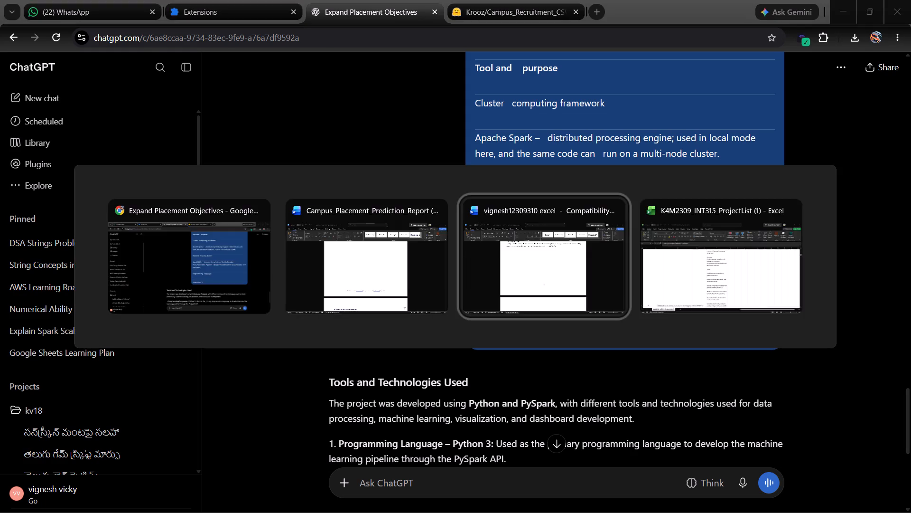
key("ctrl+v")
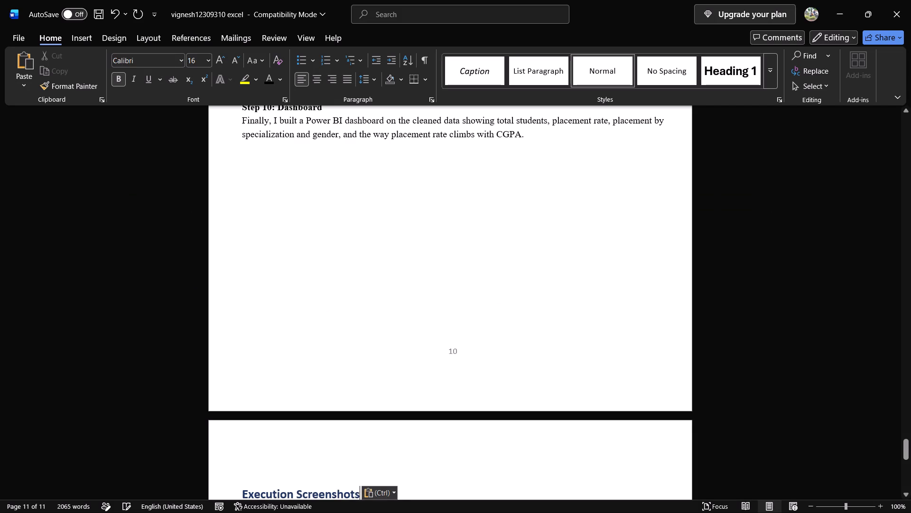
Change the font colour of the "Implementation / Methodology" title to black.
scroll(426, 464, "up", 1)
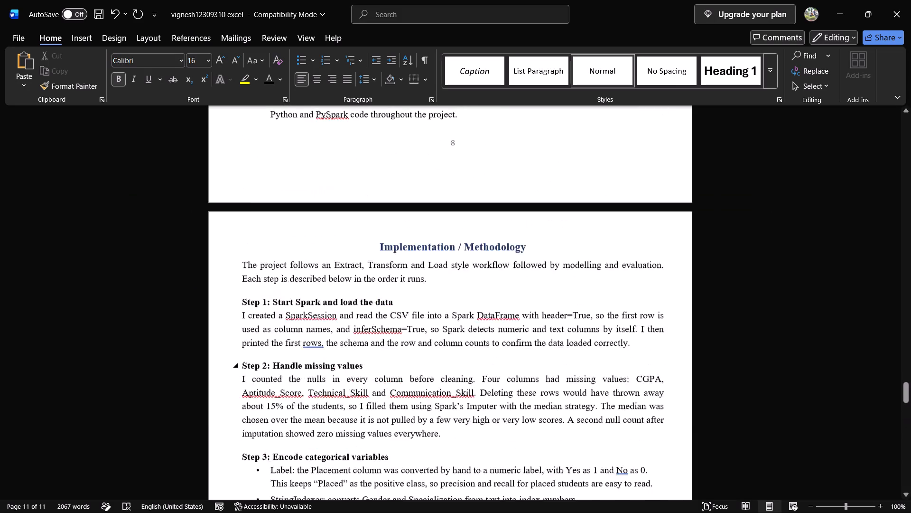
scroll(426, 464, "up", 1)
left_click(529, 337)
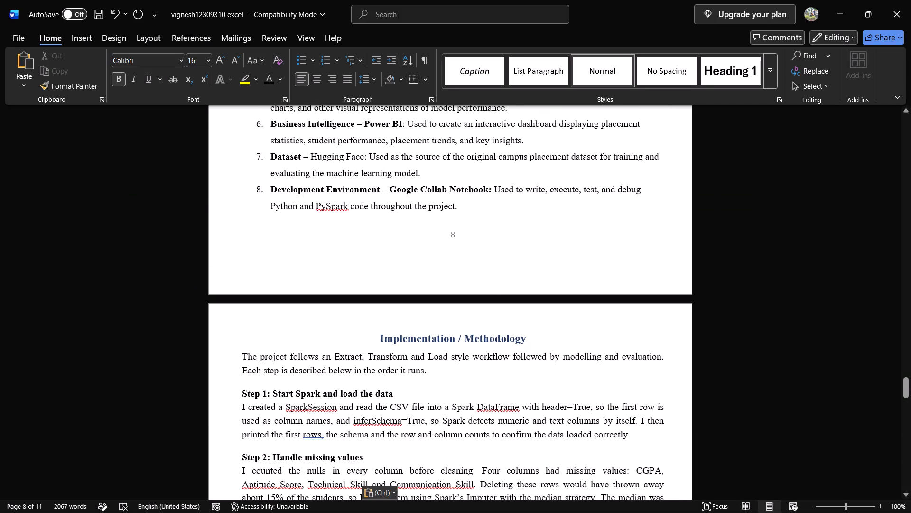
left_click_drag(529, 337, 384, 337)
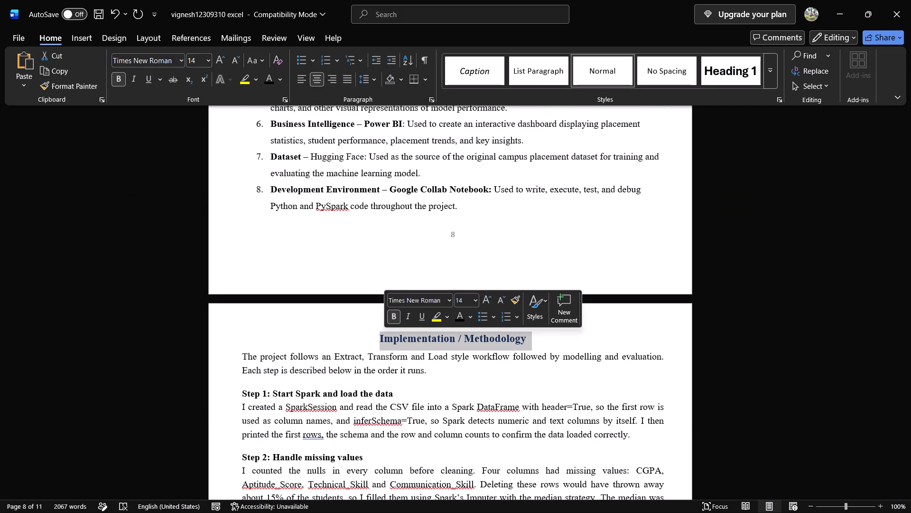
left_click(462, 319)
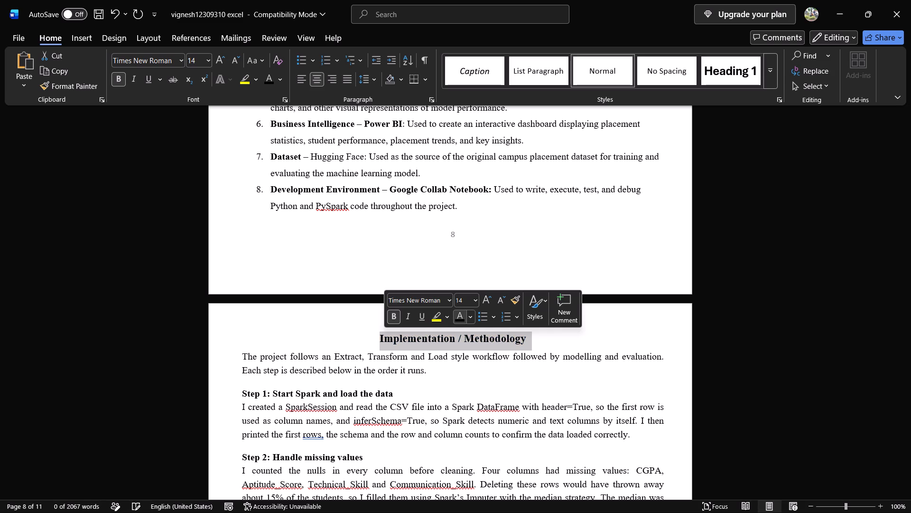
left_click(432, 392)
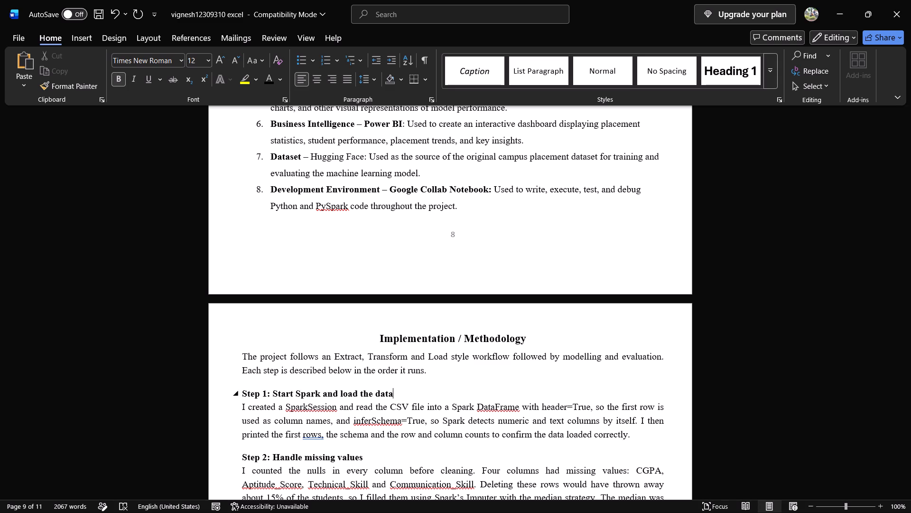
Underline the "Implementation / Methodology" title.
left_click(527, 338)
left_click_drag(527, 338, 394, 336)
scroll(414, 337, "left", 1)
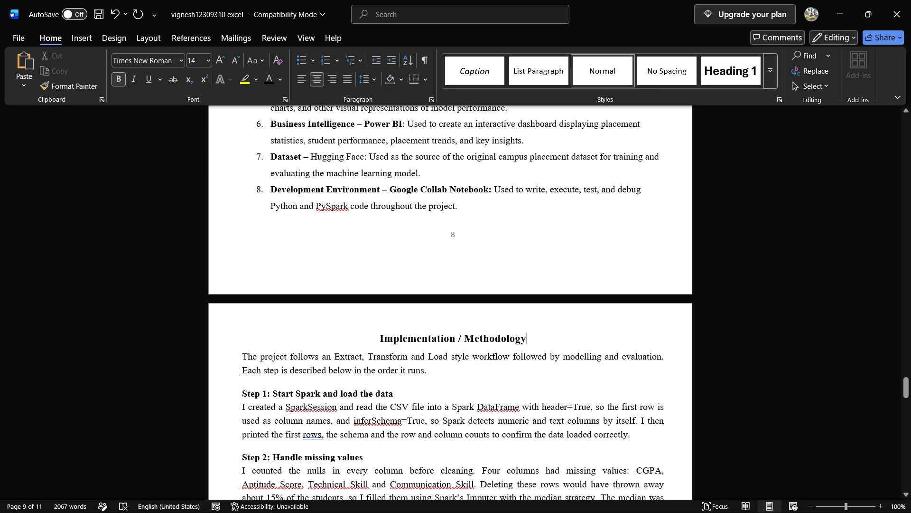
scroll(394, 336, "left", 1)
left_click_drag(394, 336, 363, 330)
left_click(402, 310)
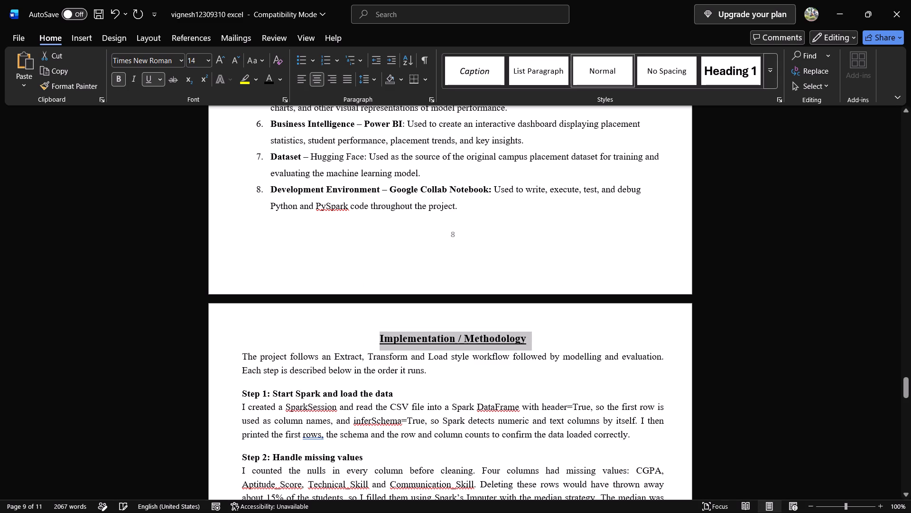
left_click(413, 362)
Set the "Execution Screenshots" title after Step 10 to Times New Roman, size 14.
scroll(413, 362, "down", 1)
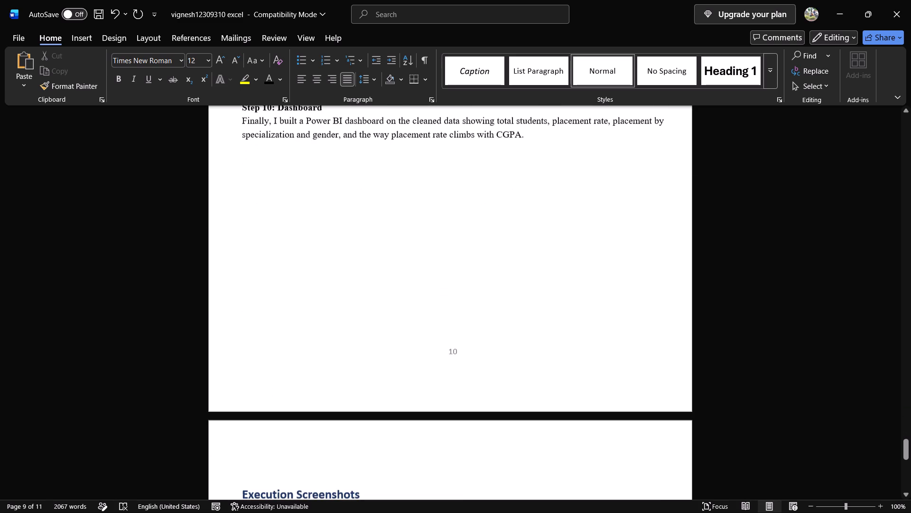
scroll(413, 362, "down", 1)
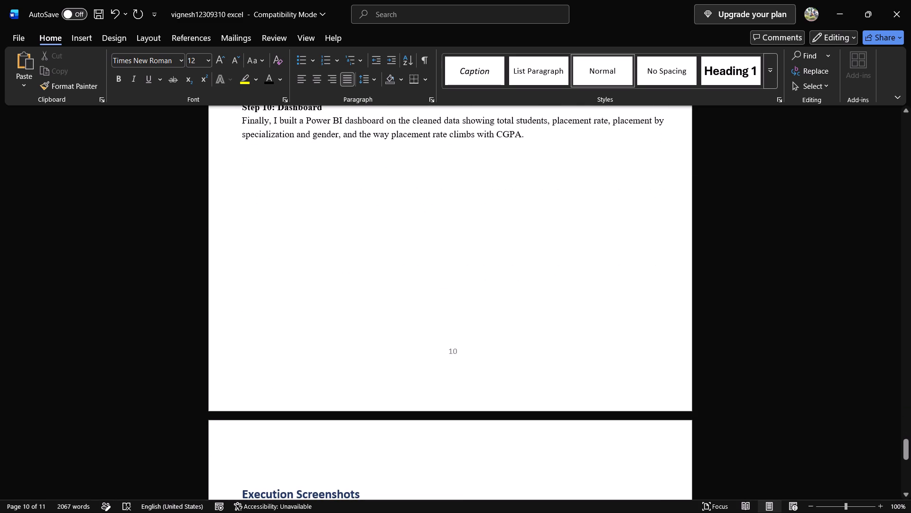
left_click_drag(363, 494, 260, 486)
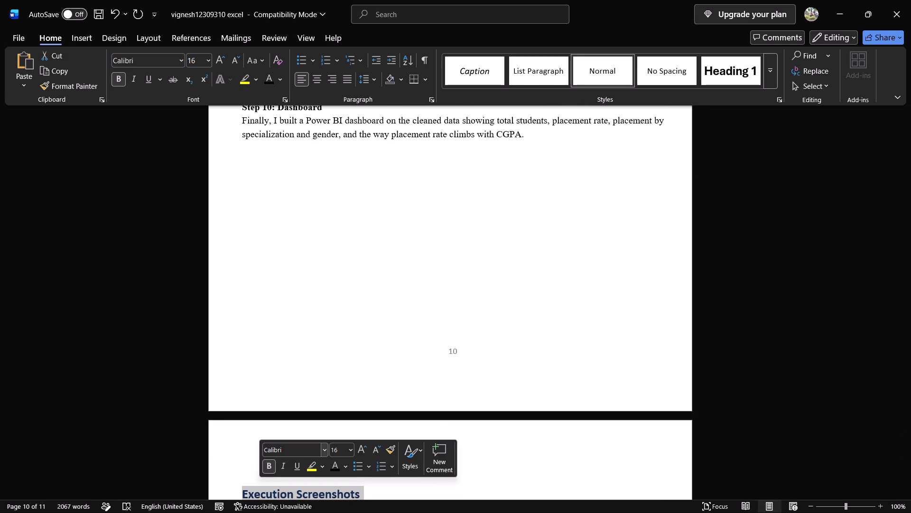
left_click(326, 449)
scroll(321, 156, "up", 8)
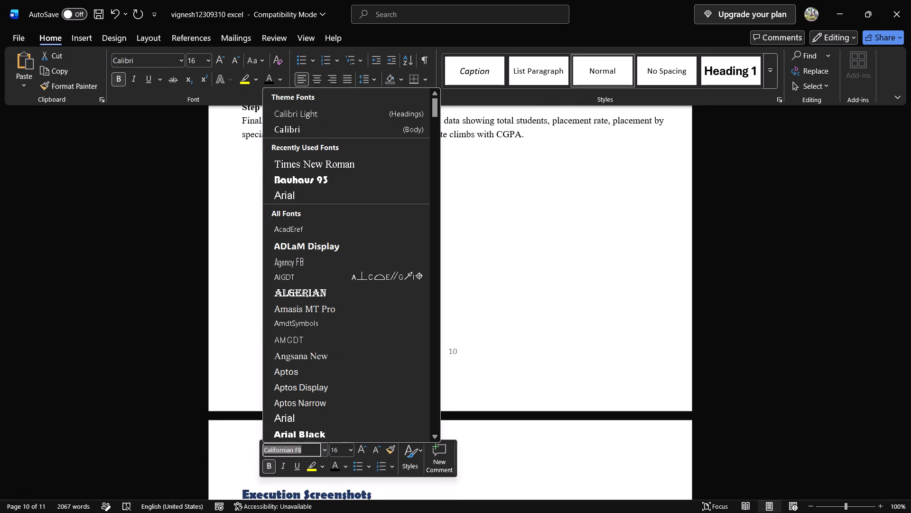
left_click(307, 164)
left_click(342, 447)
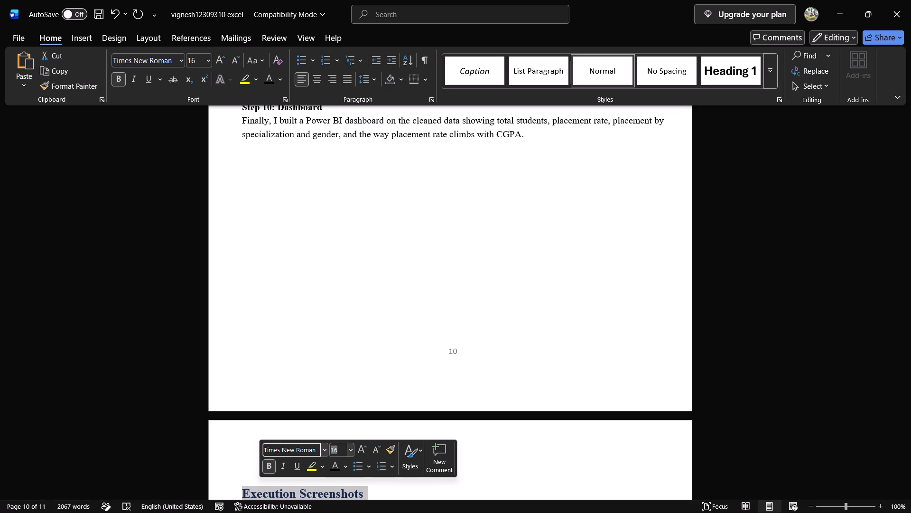
key("BackSpace")
type("14")
key("Return")
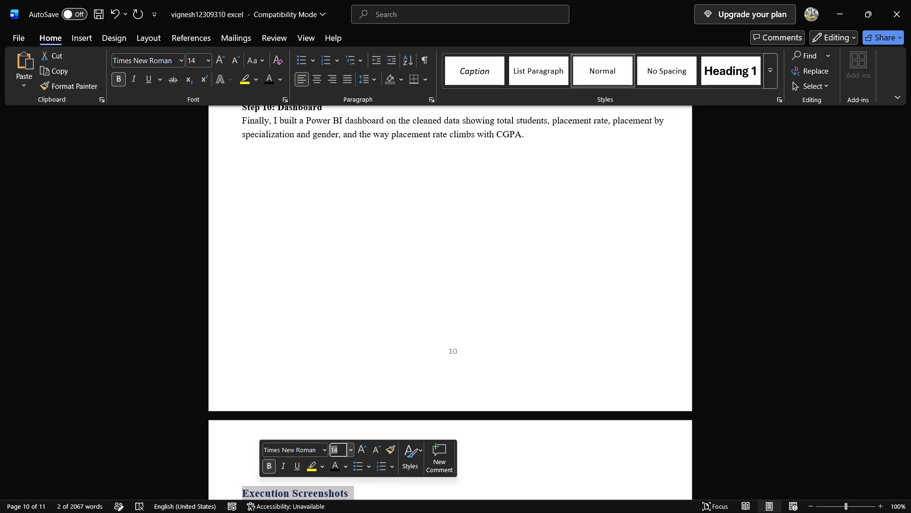
Underline the "Execution Screenshots" title, colour it black and centre it.
left_click(298, 467)
left_click(297, 466)
left_click(297, 466)
left_click(329, 467)
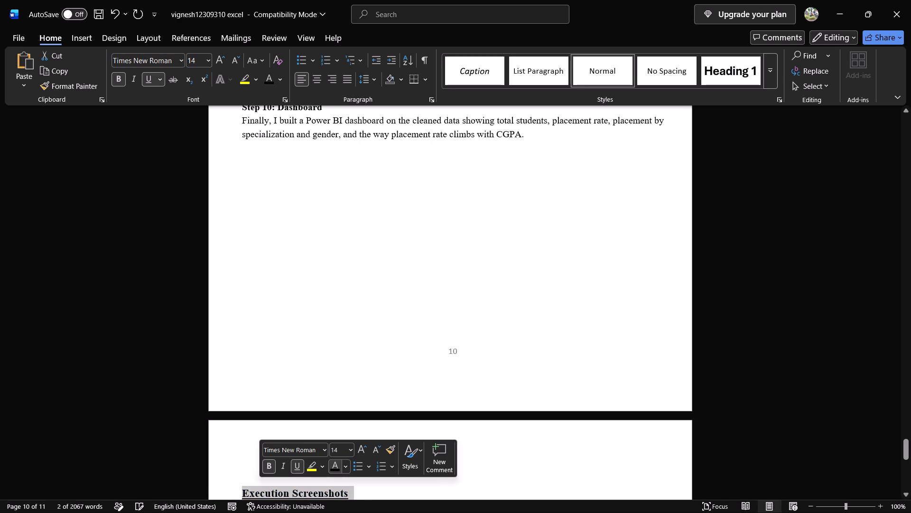
left_click(316, 75)
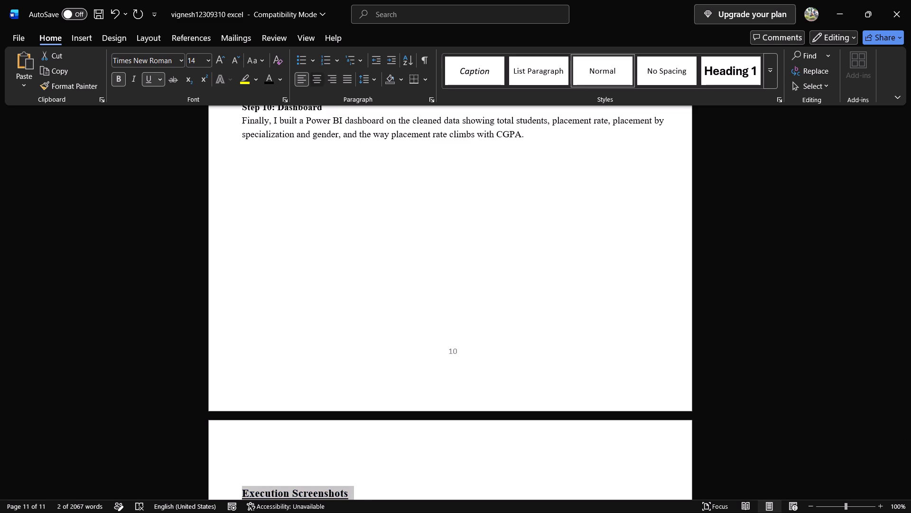
Start a new left-aligned line below the "Execution Screenshots" title.
double_click(509, 493)
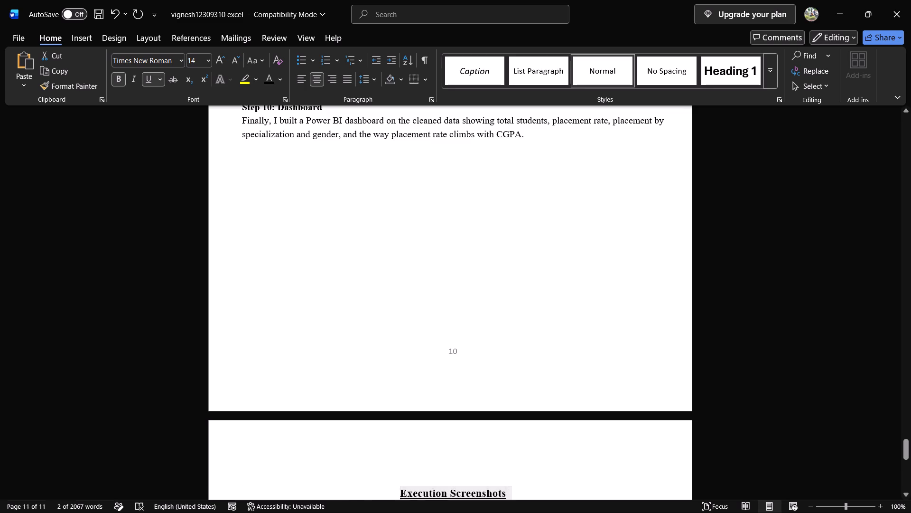
key("Return")
key("BackSpace")
key("alt+Tab")
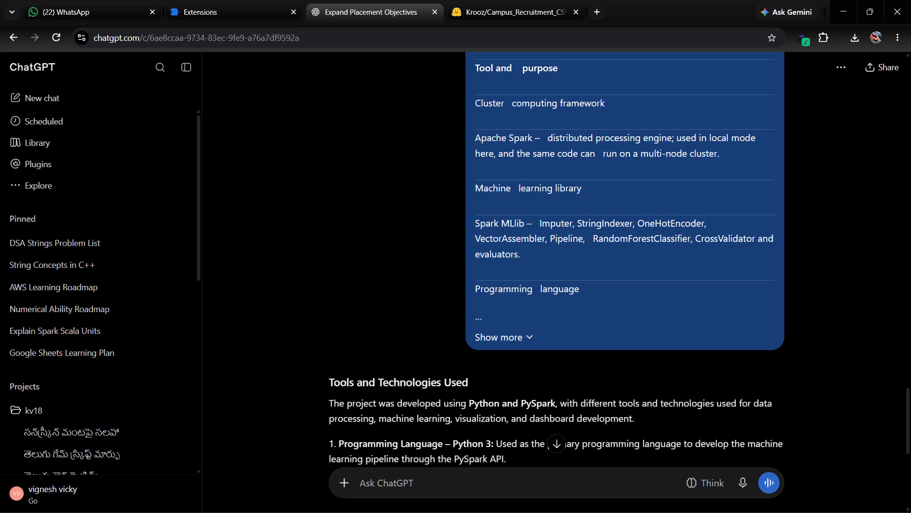
key("alt+Tab")
key("alt+Tab")
scroll(413, 315, "up", 1)
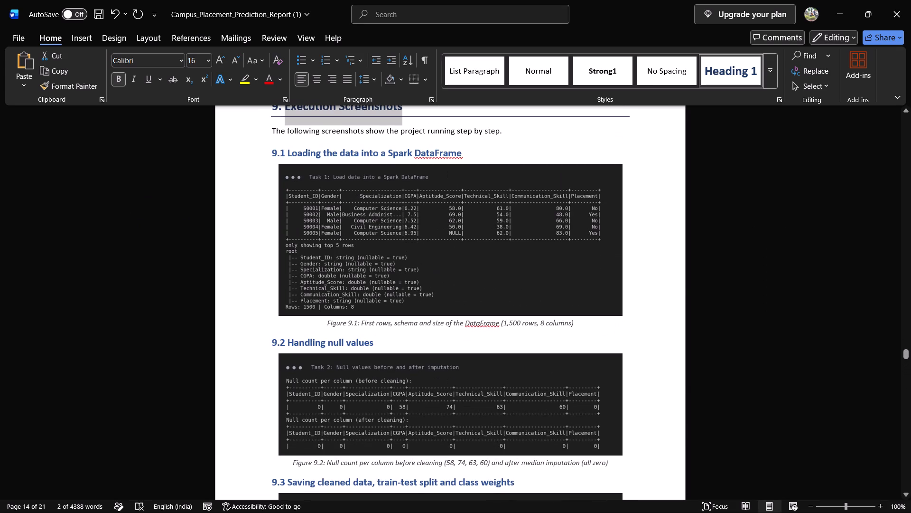
scroll(413, 315, "up", 1)
left_click(476, 152)
left_click_drag(476, 152, 292, 160)
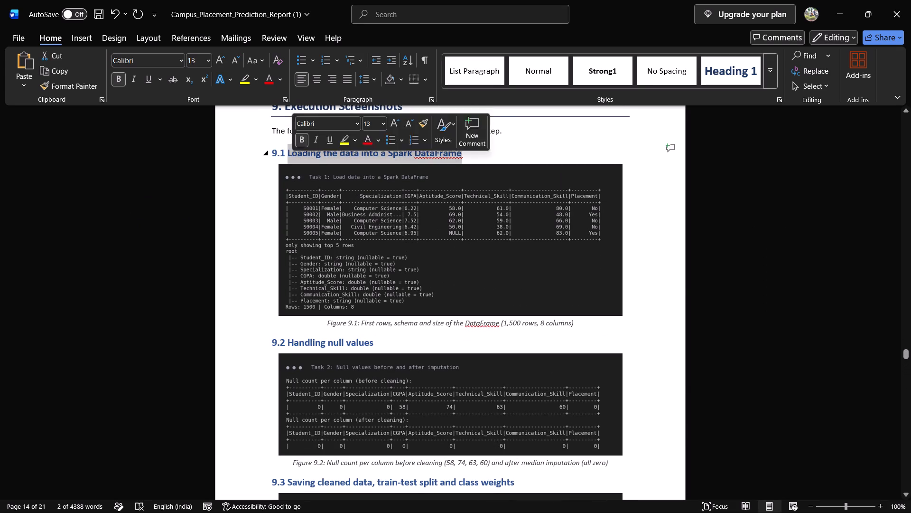
key("ctrl+c")
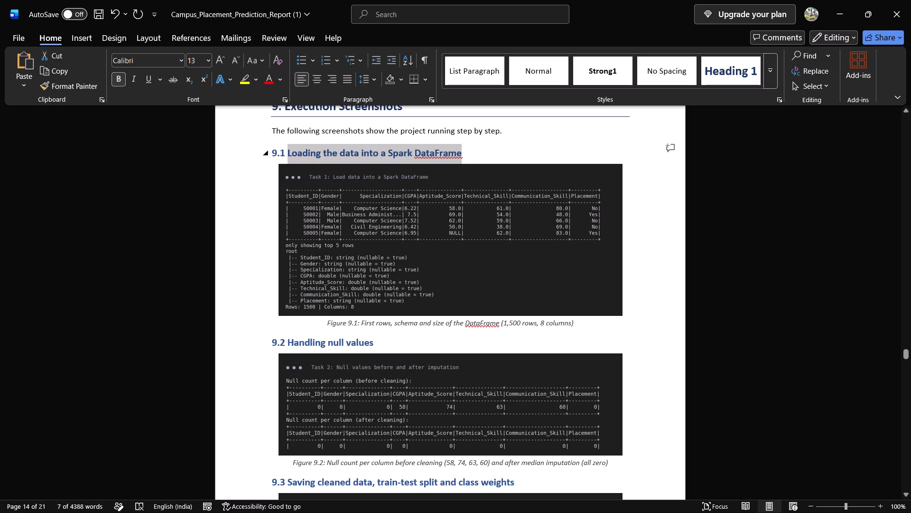
key("alt+Tab")
key("alt+Tab")
key("alt+Tab")
key("alt+Tab")
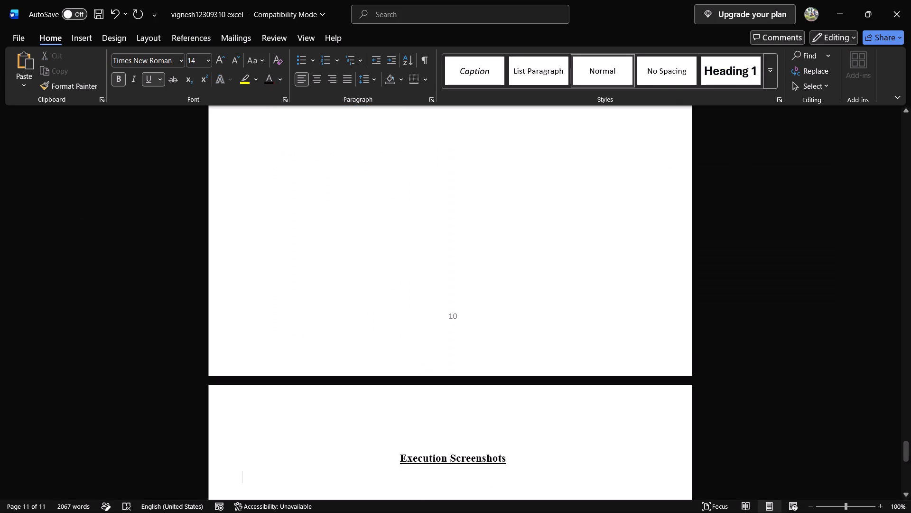
Add the number "5." before the "Implementation / Methodology" title, following the section order in the table of contents.
scroll(379, 270, "up", 2)
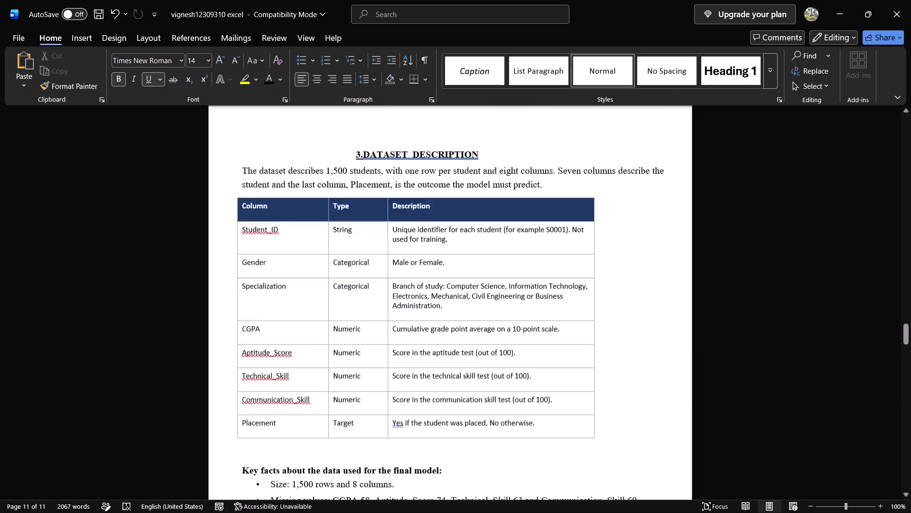
scroll(379, 270, "up", 1)
scroll(379, 270, "down", 1)
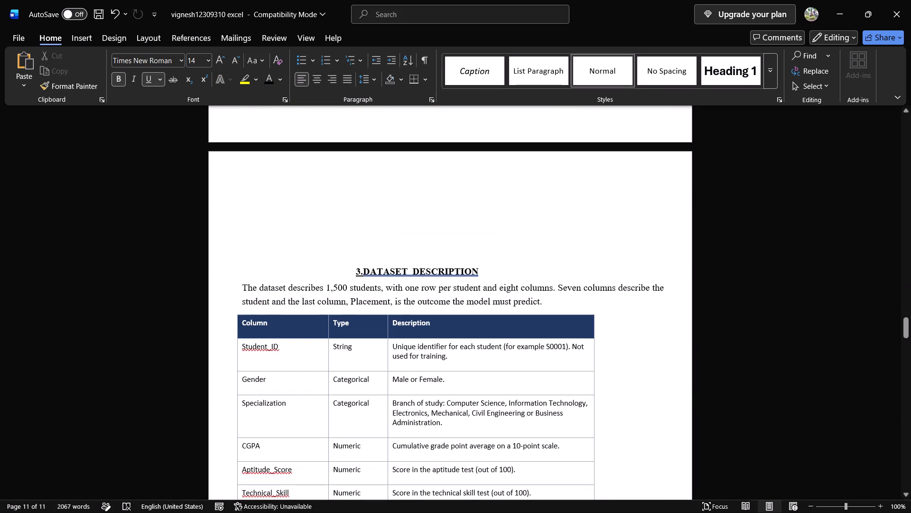
scroll(379, 270, "up", 1)
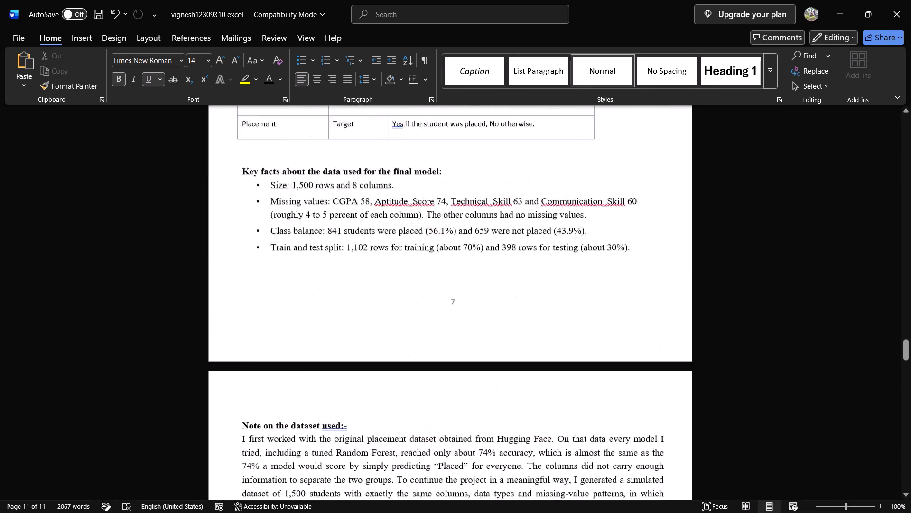
scroll(379, 270, "up", 1)
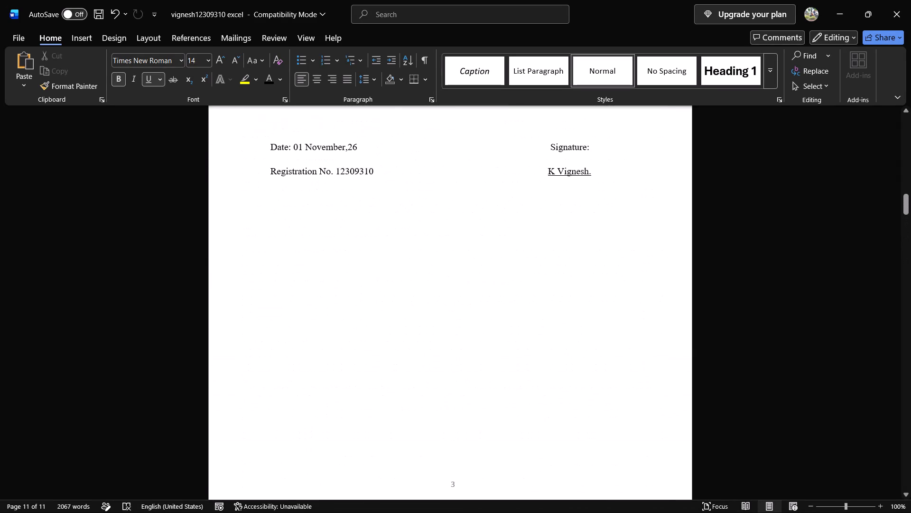
scroll(379, 270, "up", 1)
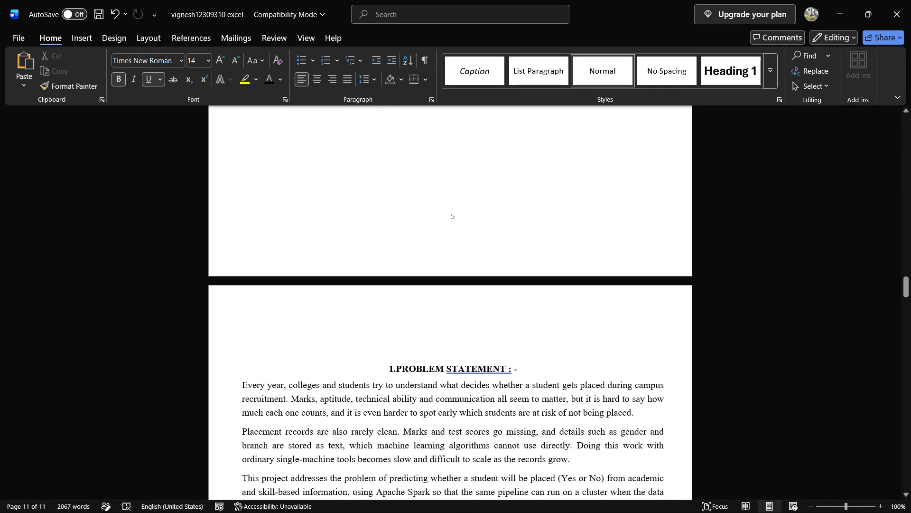
scroll(379, 270, "up", 1)
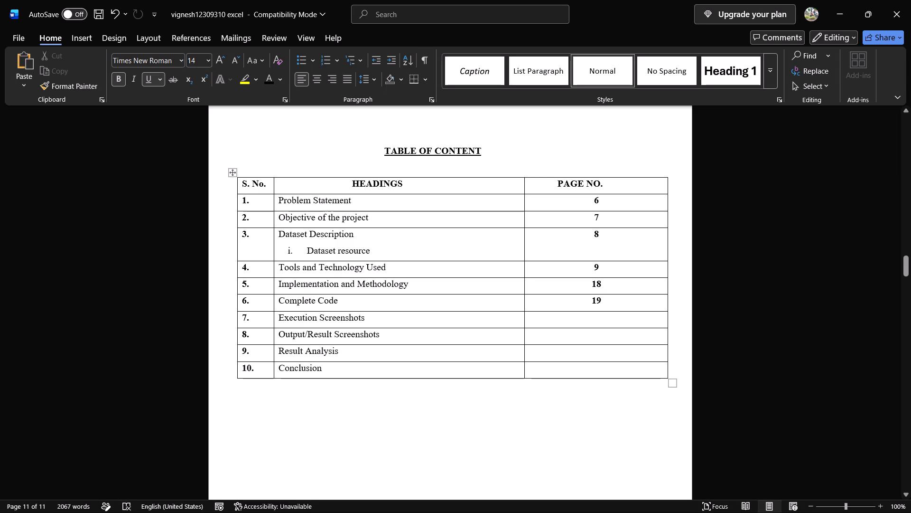
scroll(342, 340, "down", 1)
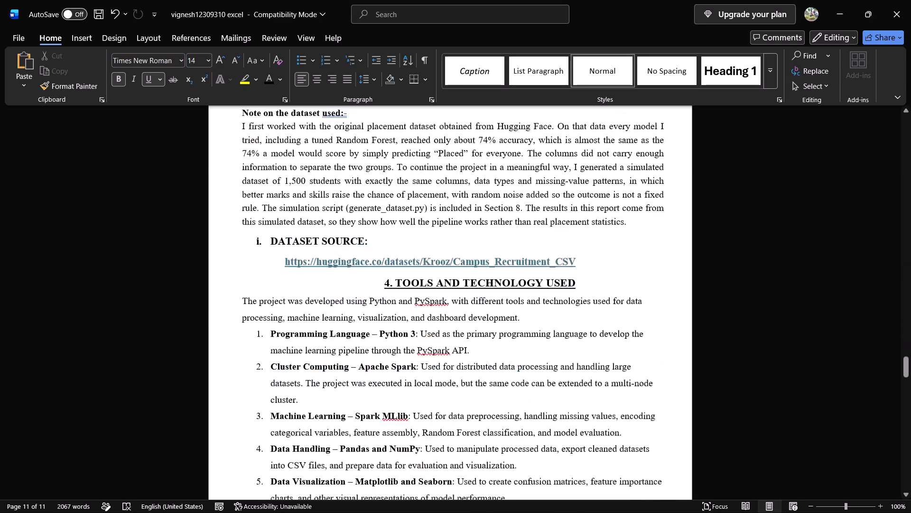
scroll(342, 340, "down", 1)
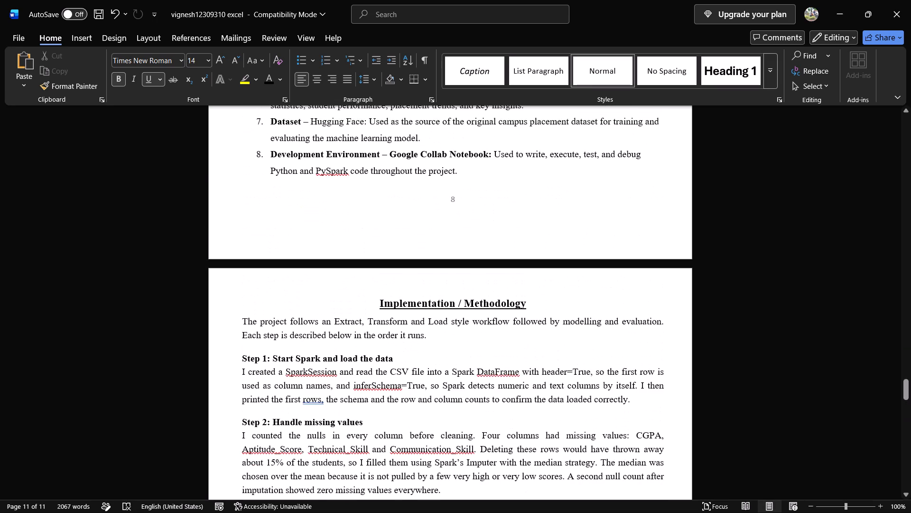
left_click(375, 305)
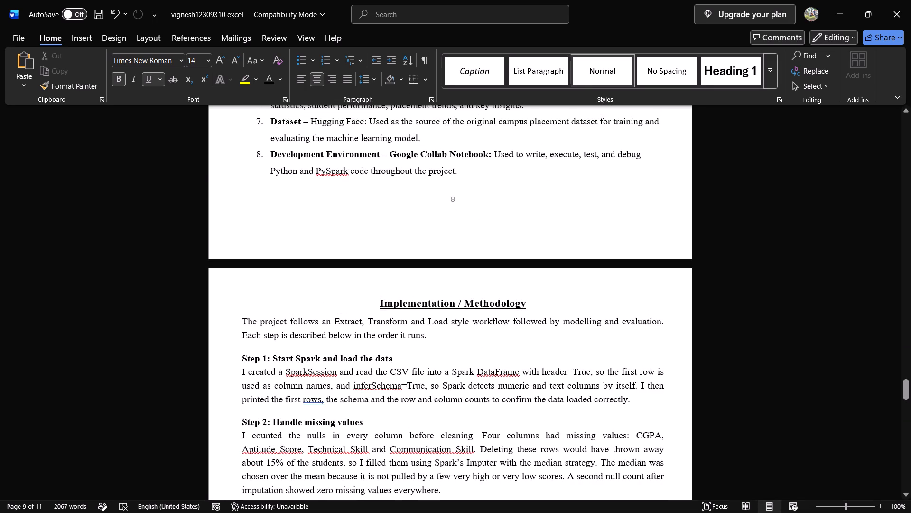
type("5.")
Add the number "6." before the "Execution Screenshots" title.
scroll(384, 357, "down", 1)
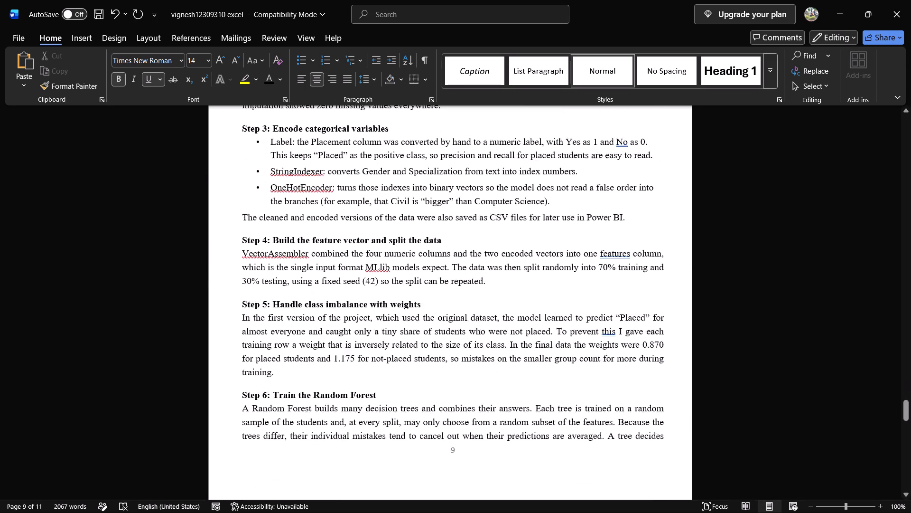
scroll(384, 357, "down", 2)
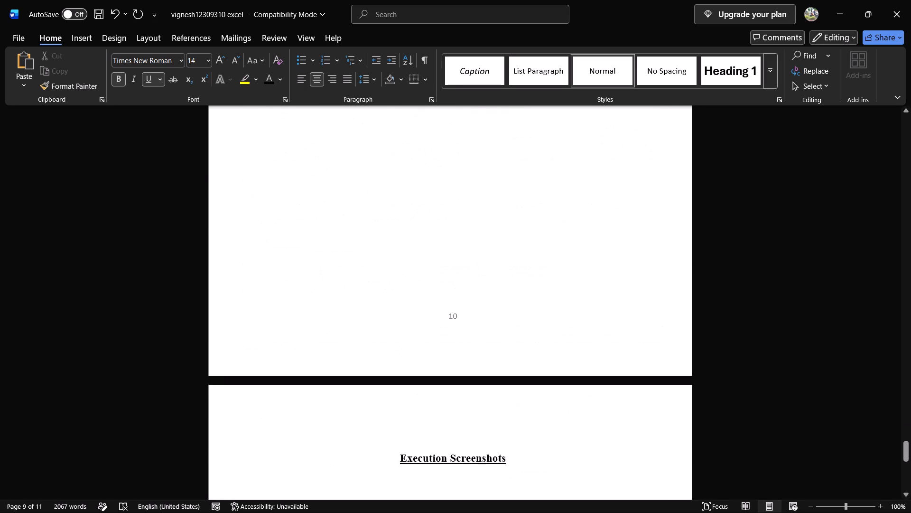
left_click(398, 462)
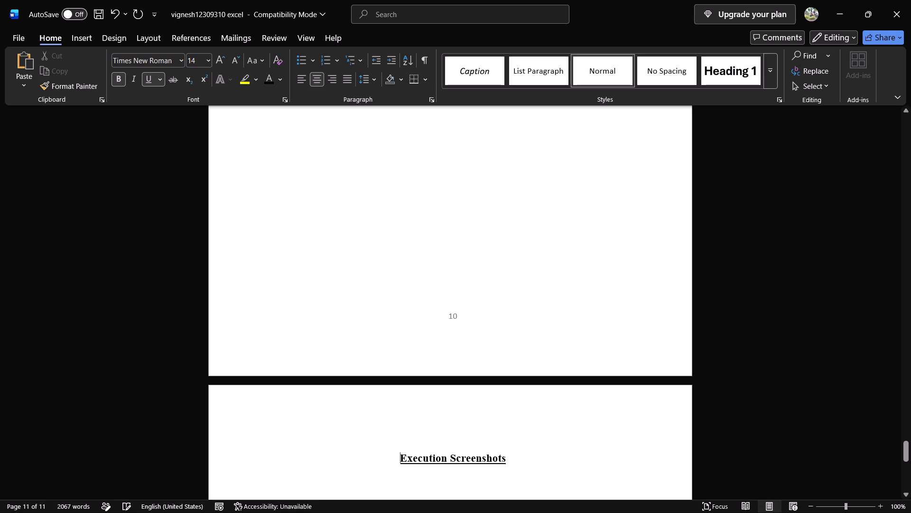
type("6.")
Compare the section order in the table of contents with the sections preceding Execution Screenshots in Campus_Placement_Prediction_Report (1).
scroll(398, 462, "up", 2)
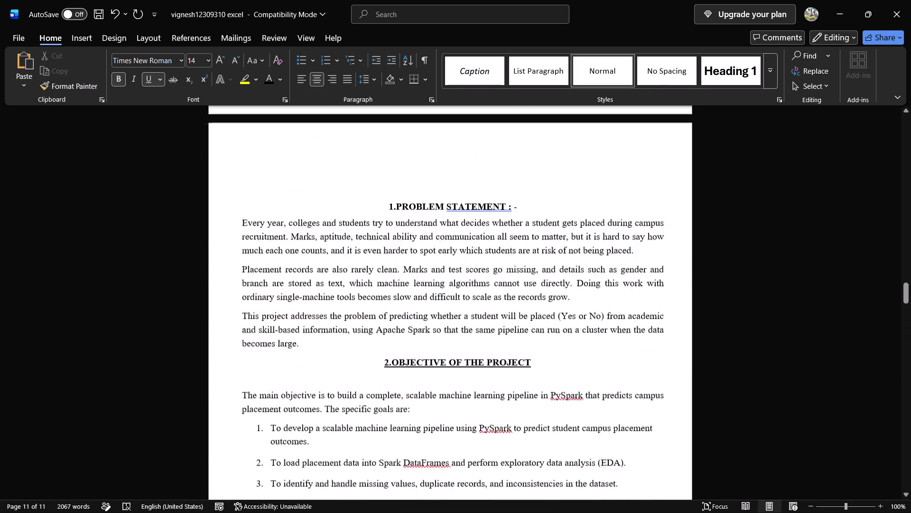
scroll(398, 462, "up", 2)
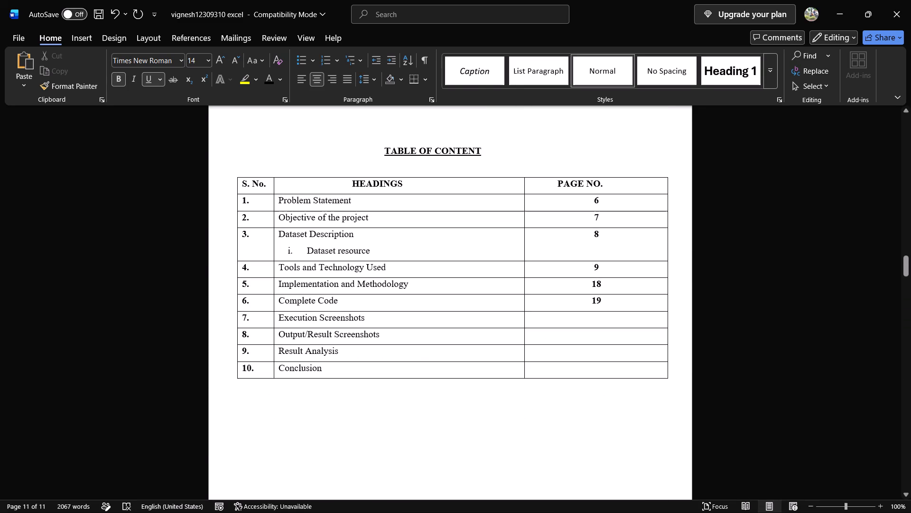
scroll(398, 462, "down", 3)
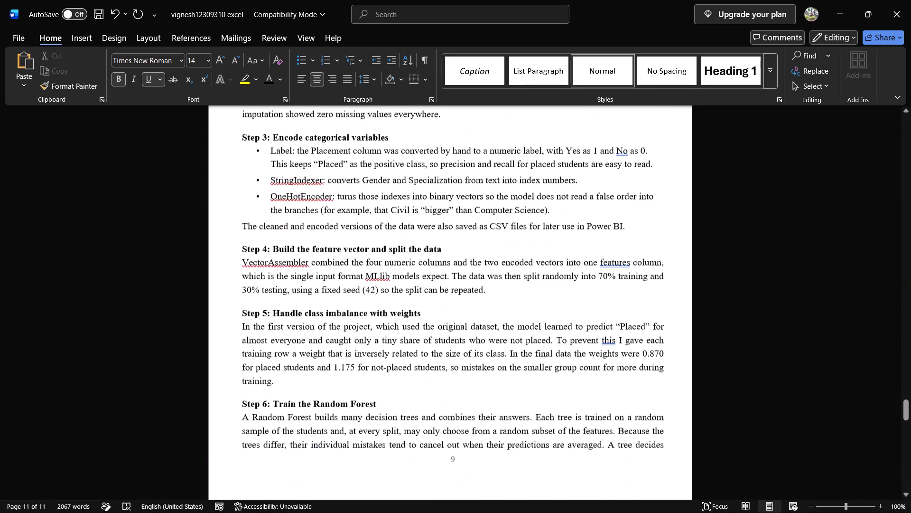
scroll(398, 462, "down", 2)
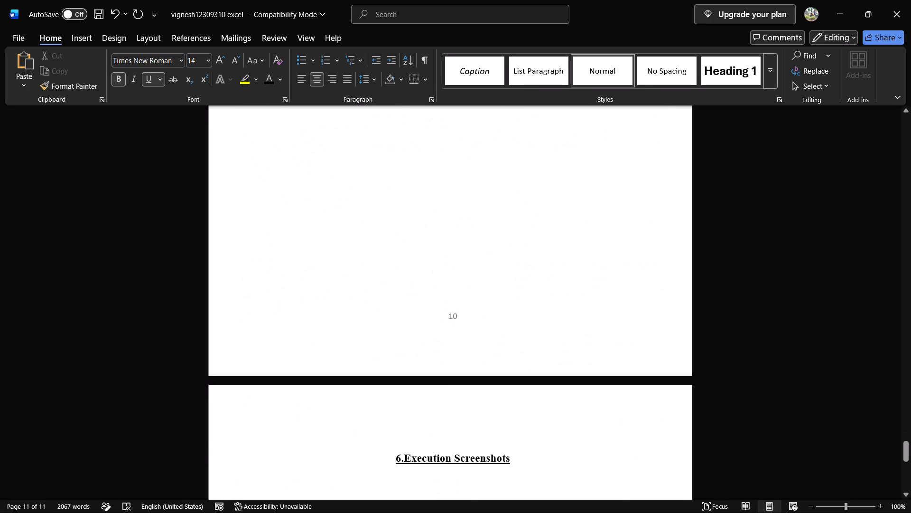
key("alt+Tab")
left_click(348, 374)
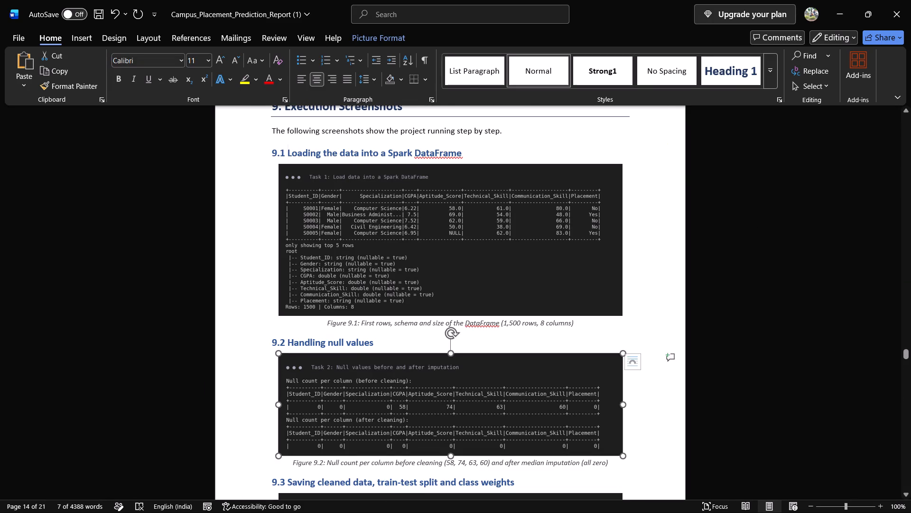
scroll(348, 374, "up", 2)
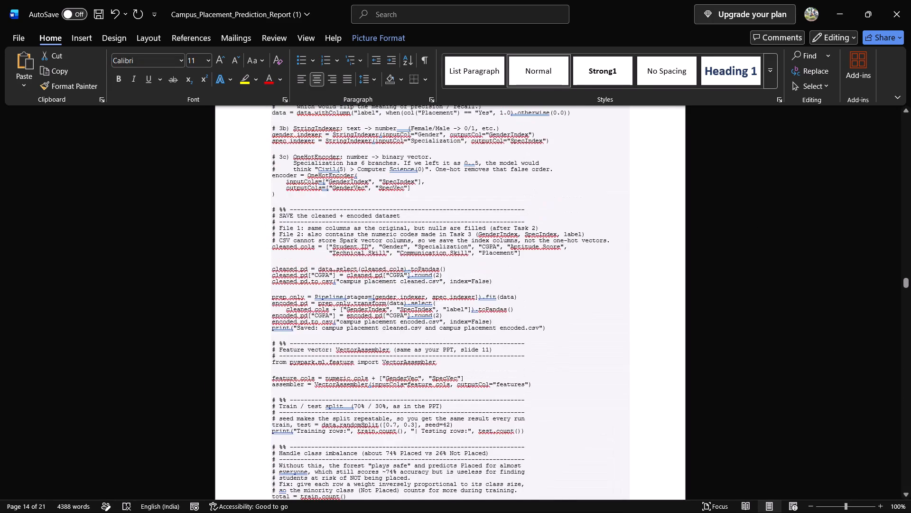
scroll(348, 374, "up", 1)
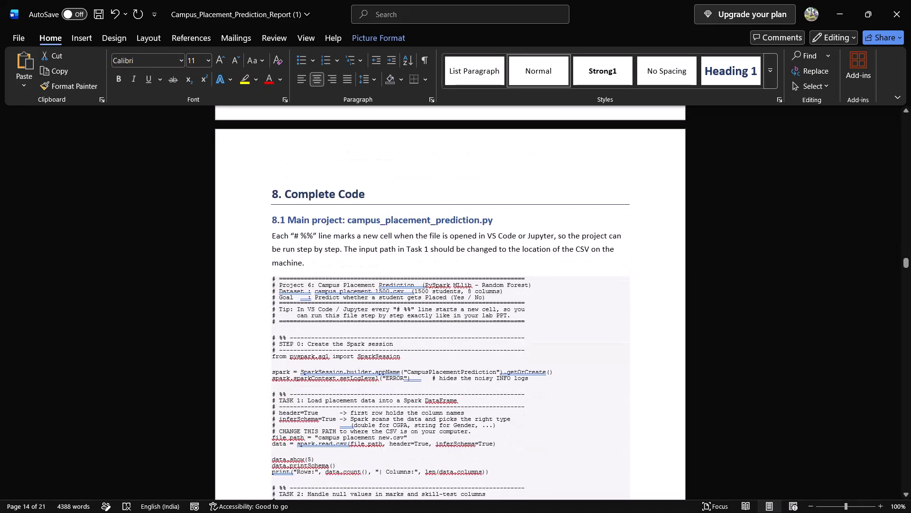
key("alt+Tab")
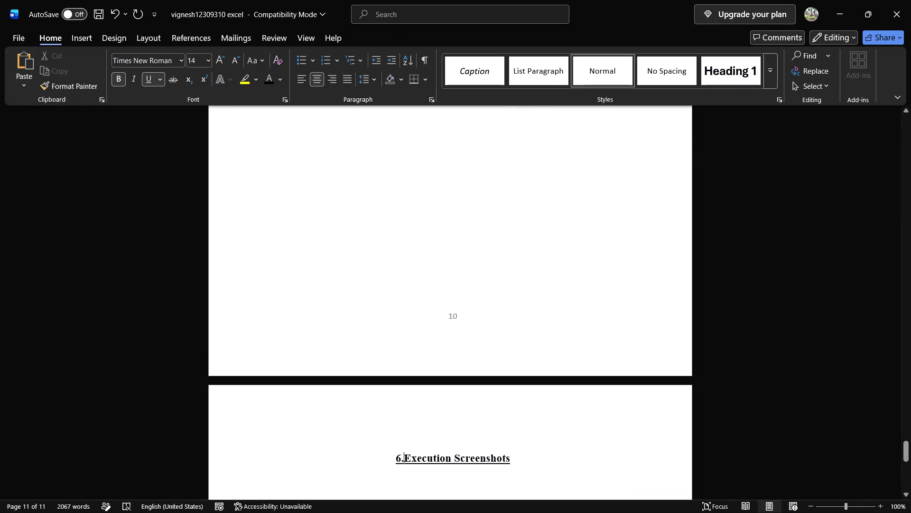
scroll(432, 449, "up", 1)
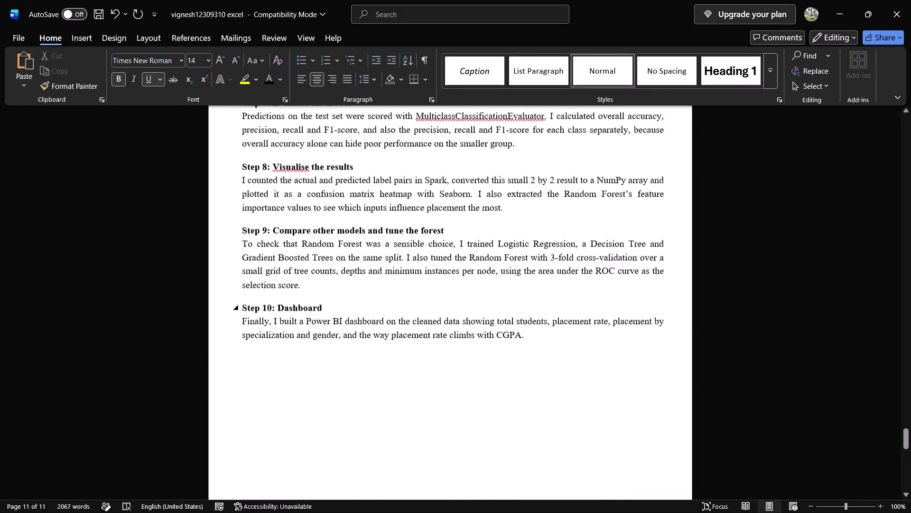
scroll(432, 449, "up", 1)
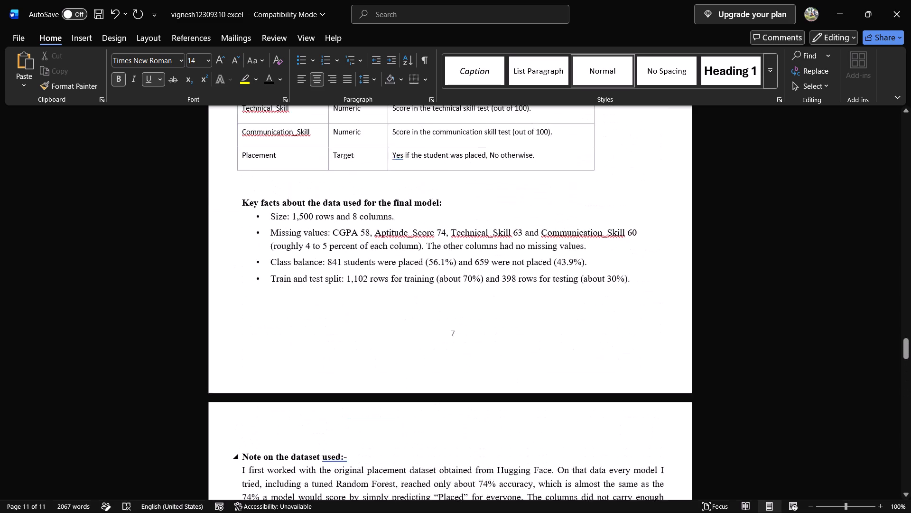
scroll(432, 449, "up", 1)
scroll(432, 449, "down", 1)
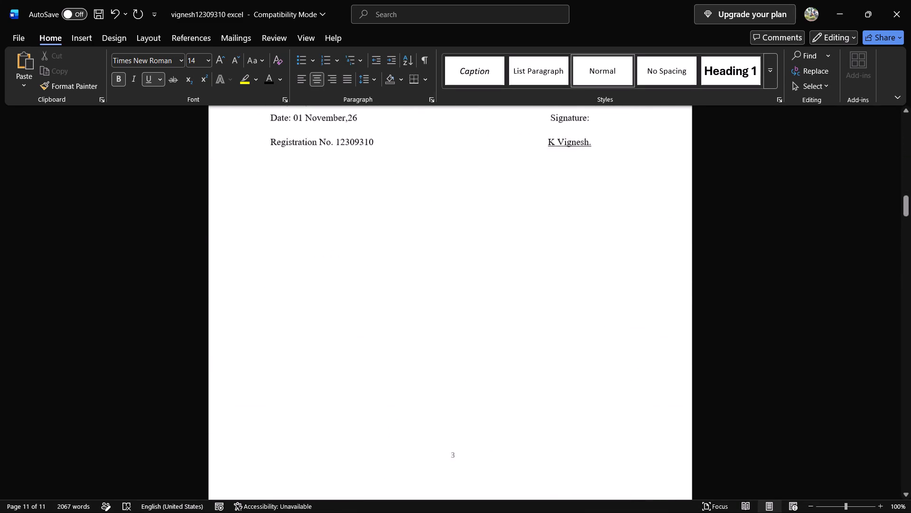
scroll(432, 449, "down", 2)
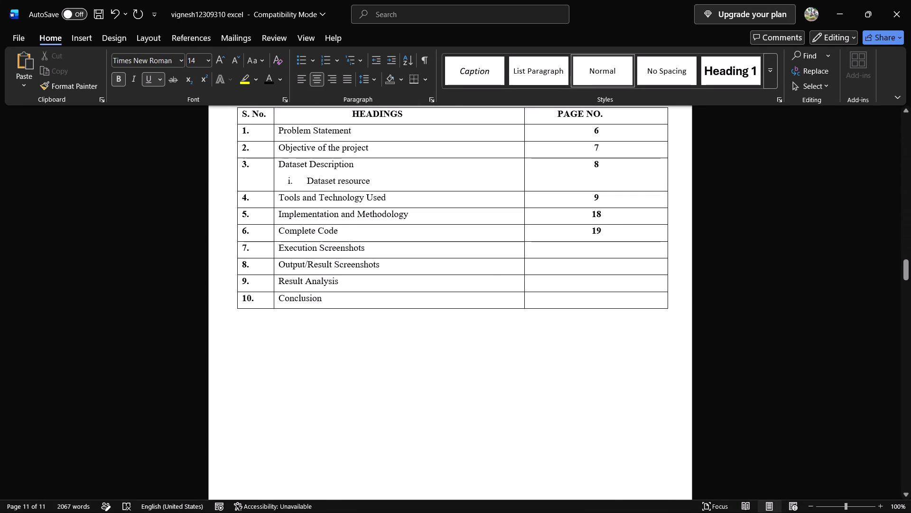
scroll(432, 449, "down", 1)
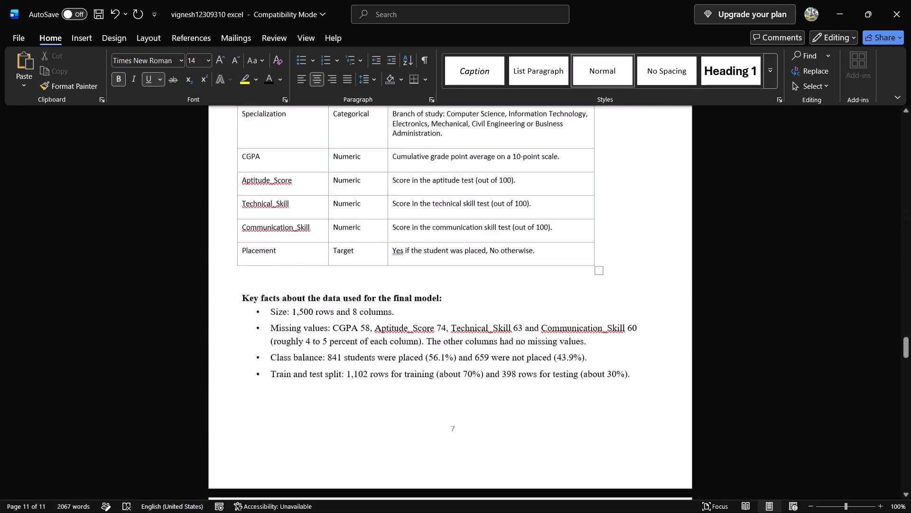
scroll(432, 449, "down", 2)
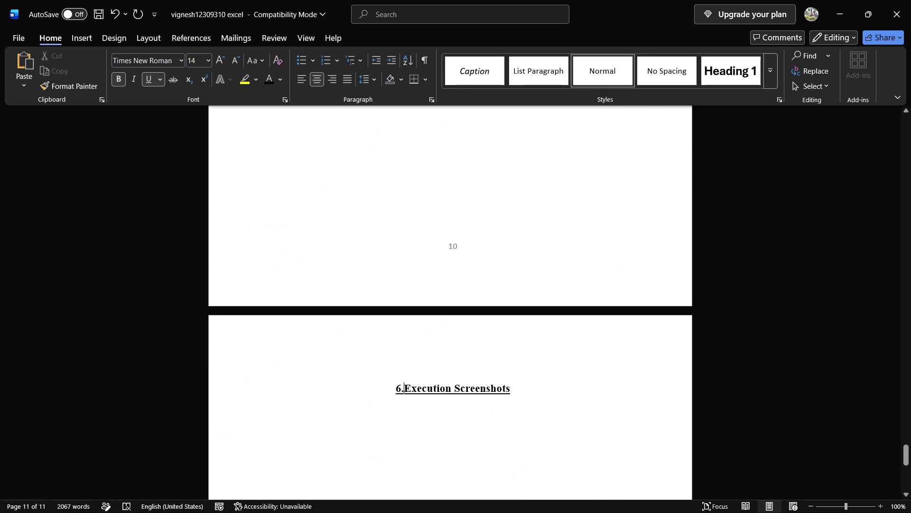
scroll(432, 449, "down", 1)
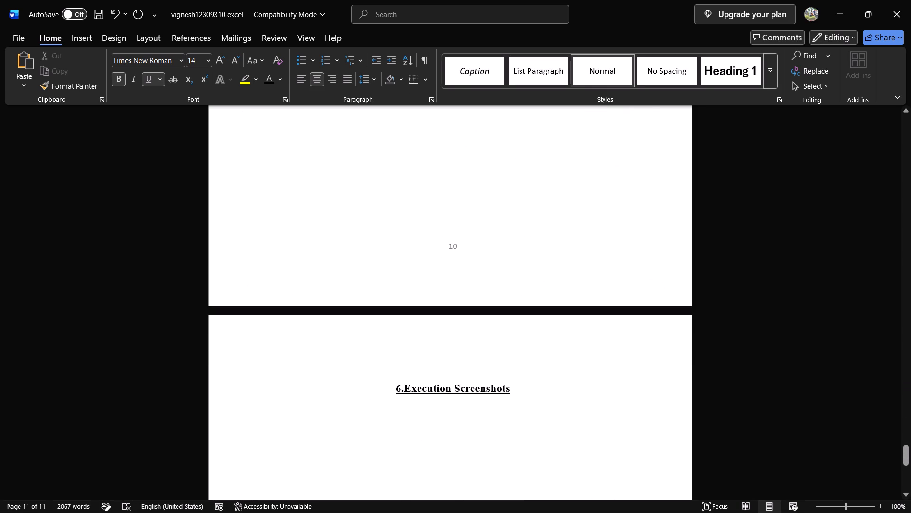
Replace the "6.Execution Screenshots" title with "6.COMPLETE CODE".
left_click(512, 388)
key("BackSpace")
key("BackSpace")
key("BackSpace")
key("BackSpace")
key("BackSpace")
key("BackSpace")
key("BackSpace")
key("BackSpace")
key("BackSpace")
key("BackSpace")
key("BackSpace")
key("BackSpace")
key("BackSpace")
key("BackSpace")
key("BackSpace")
key("BackSpace")
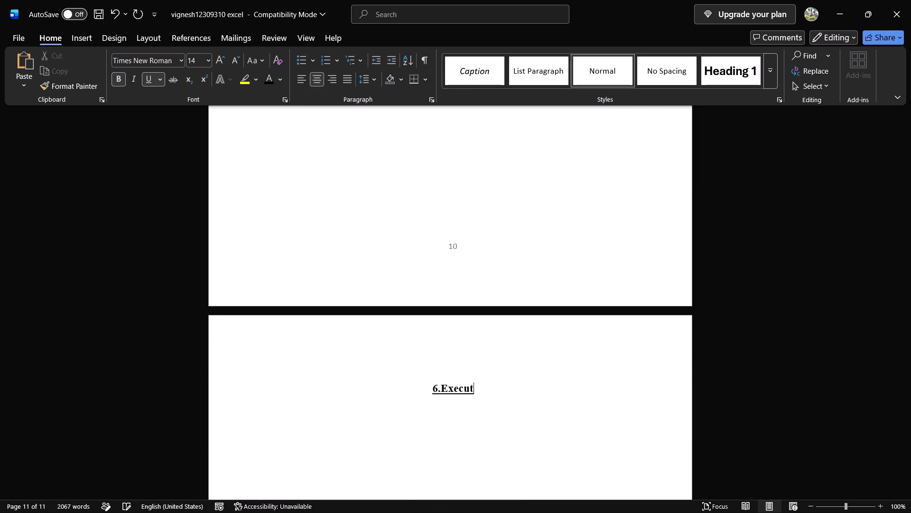
key("BackSpace")
key("BackSpace")
key("BackSpace")
key("BackSpace")
key("BackSpace")
key("BackSpace")
type(".C")
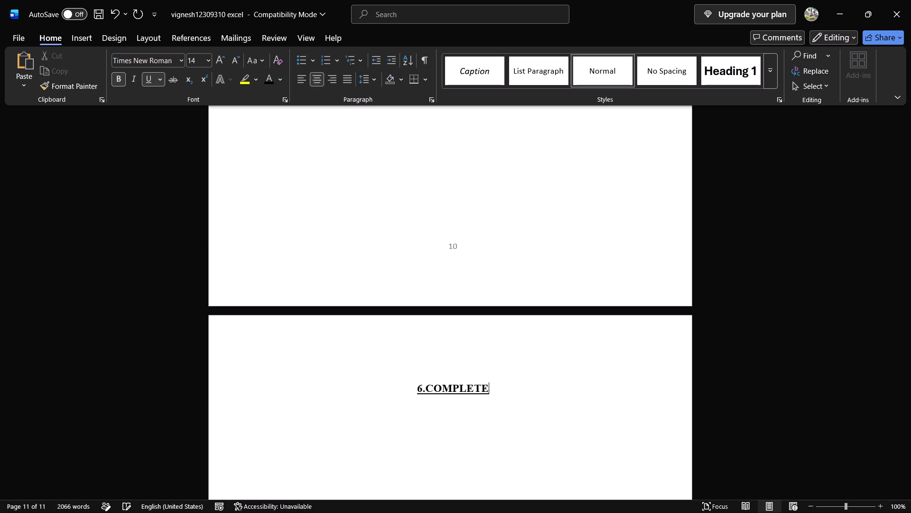
key("space")
type("CODE")
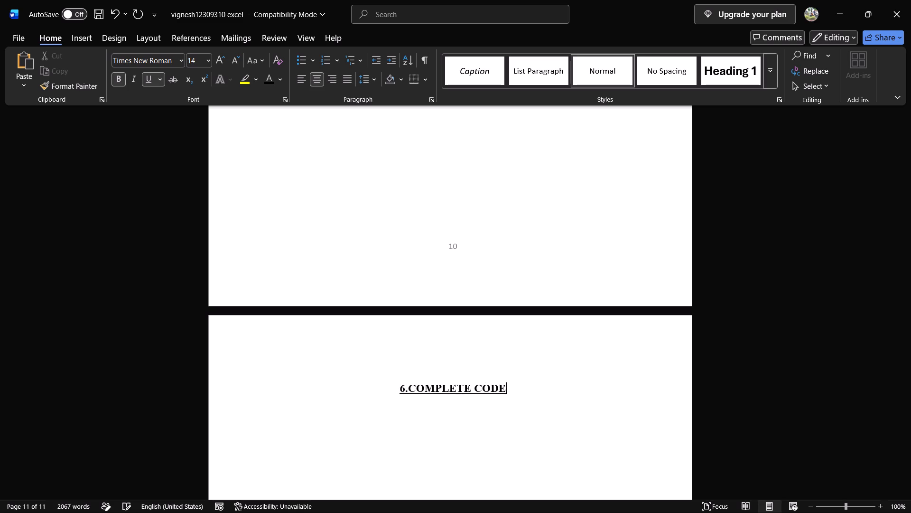
Copy the heading "8.1 Main project: campus_placement_prediction.py" from Campus_Placement_Prediction_Report (1) onto a new left-aligned line below the "6.COMPLETE CODE" title.
key("Return")
key("BackSpace")
key("alt+Tab")
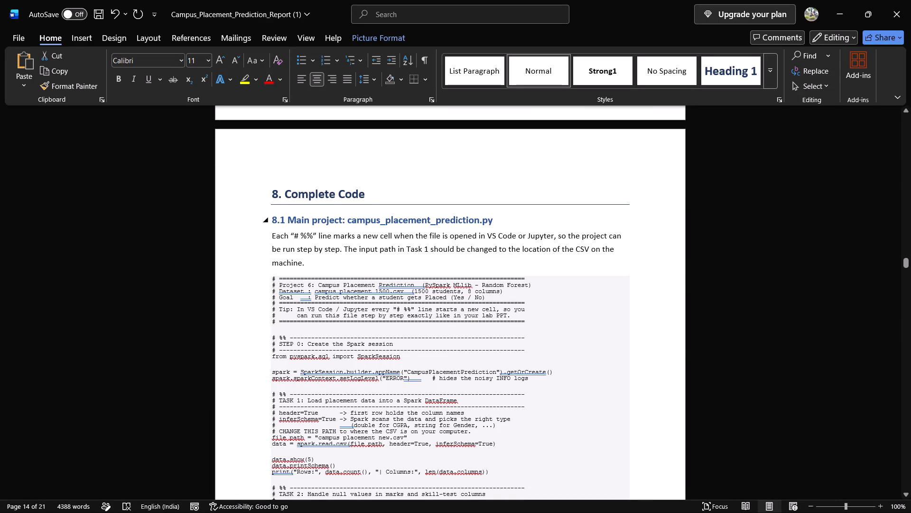
left_click(497, 219)
left_click_drag(497, 219, 273, 217)
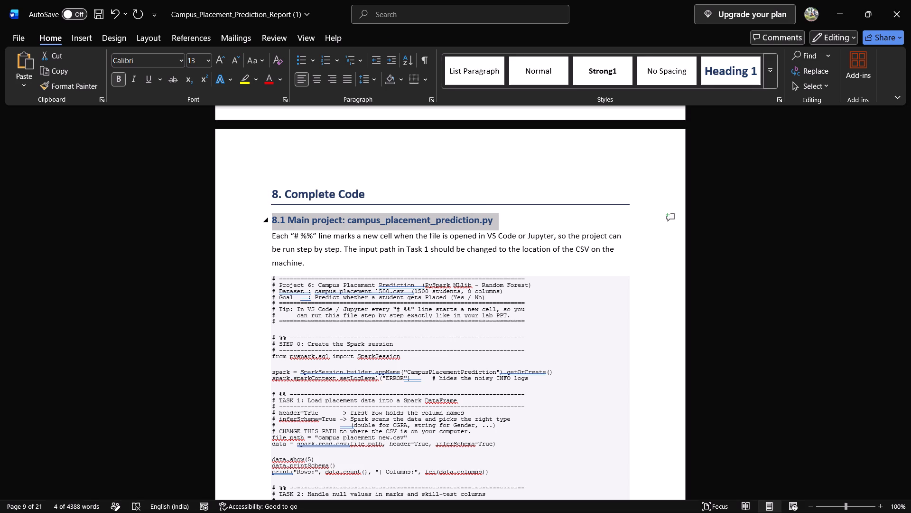
key("ctrl+c")
key("alt+Tab")
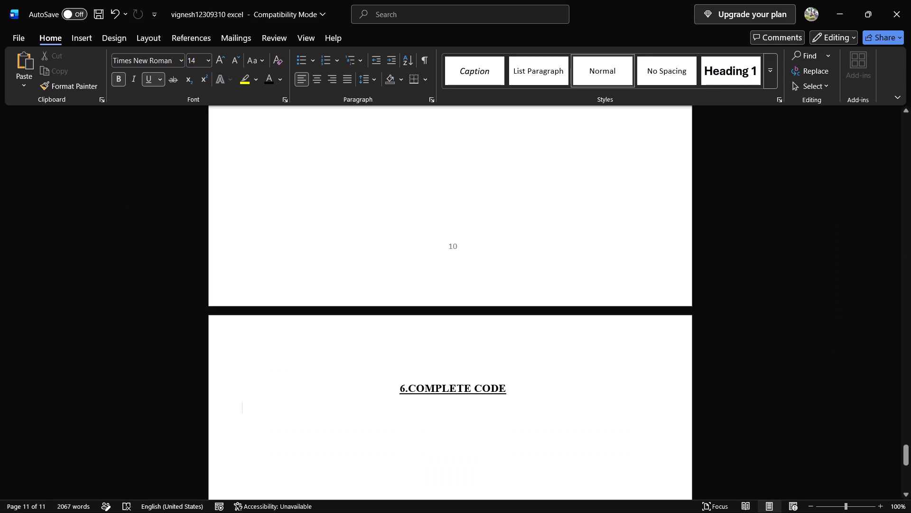
key("ctrl+v")
Set the font of the pasted 8.1 heading to Times New Roman.
left_click(464, 419)
left_click_drag(464, 419, 316, 417)
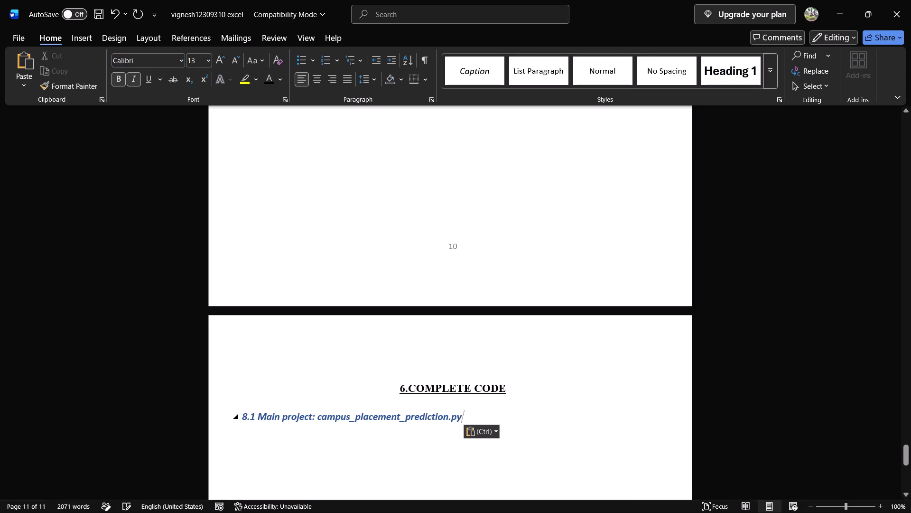
left_click_drag(316, 417, 236, 414)
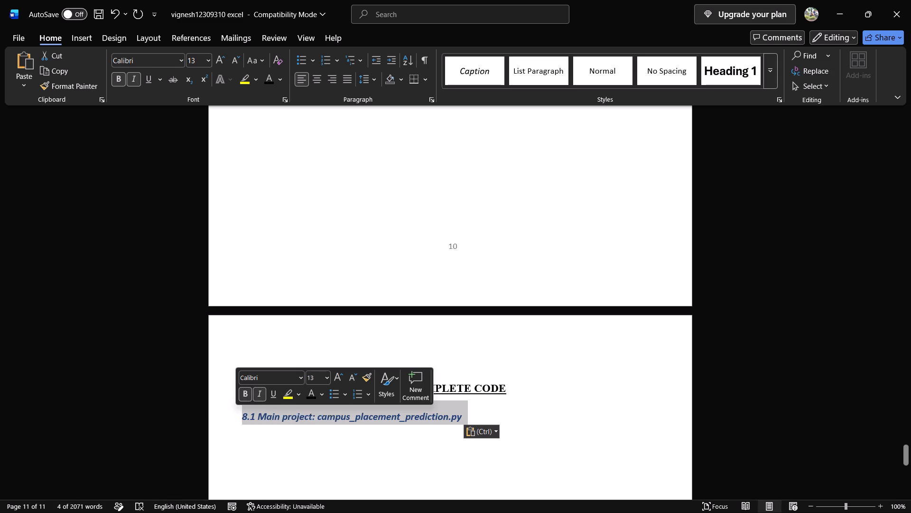
left_click(298, 379)
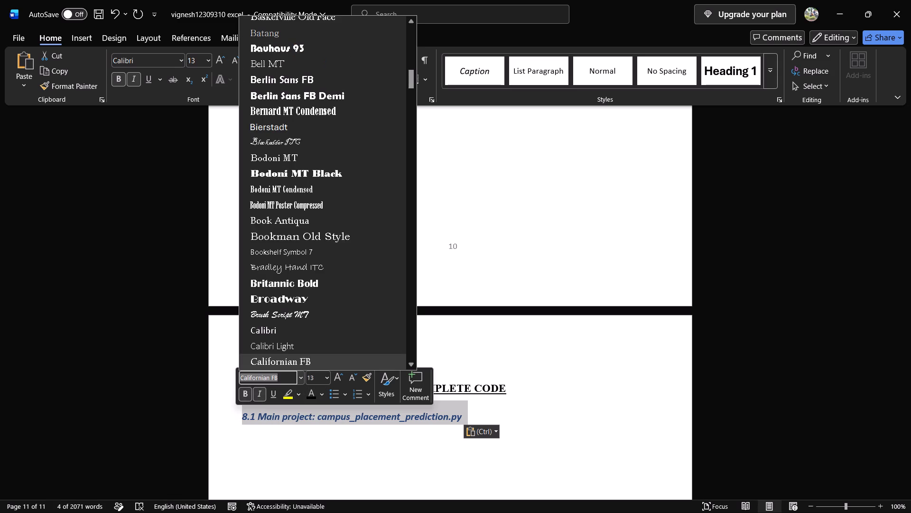
scroll(294, 216, "up", 7)
left_click(276, 93)
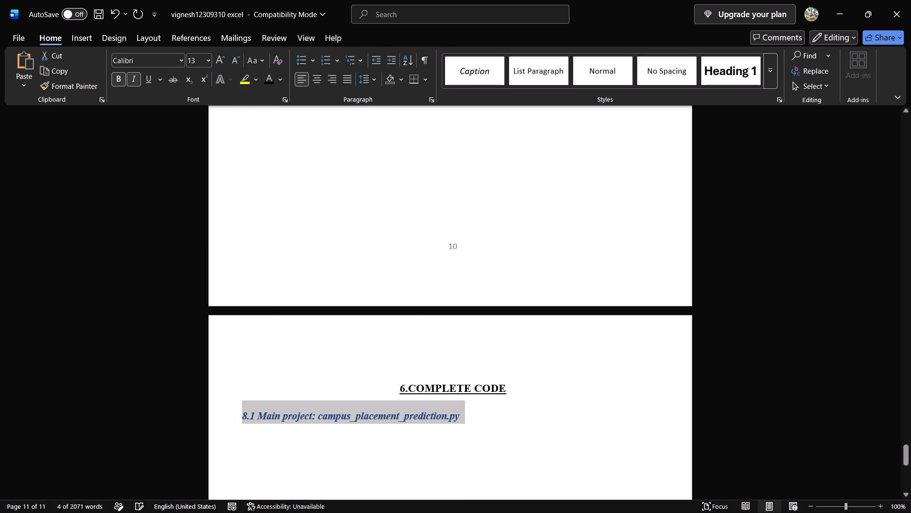
Set the 8.1 heading to size 12 with black text and add a new line below it.
double_click(459, 415)
left_click_drag(459, 415, 242, 407)
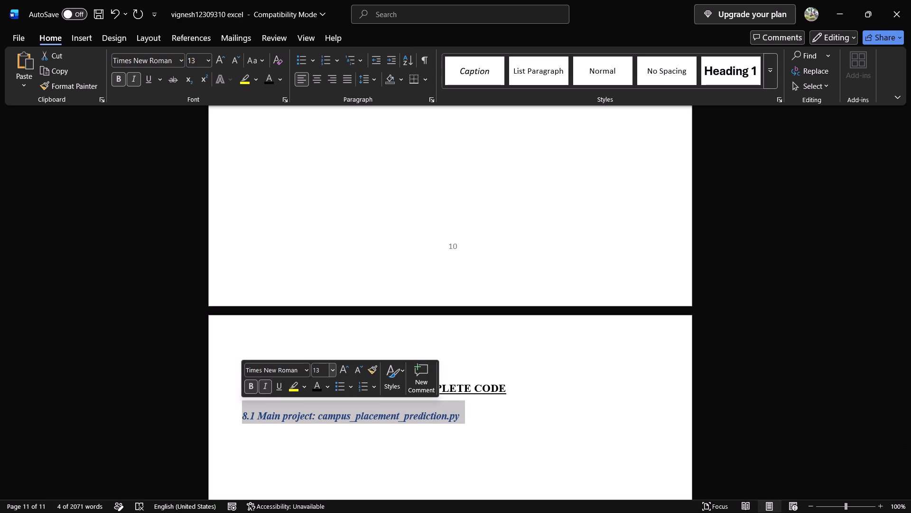
left_click(327, 370)
key("BackSpace")
type("12")
key("Return")
left_click(320, 387)
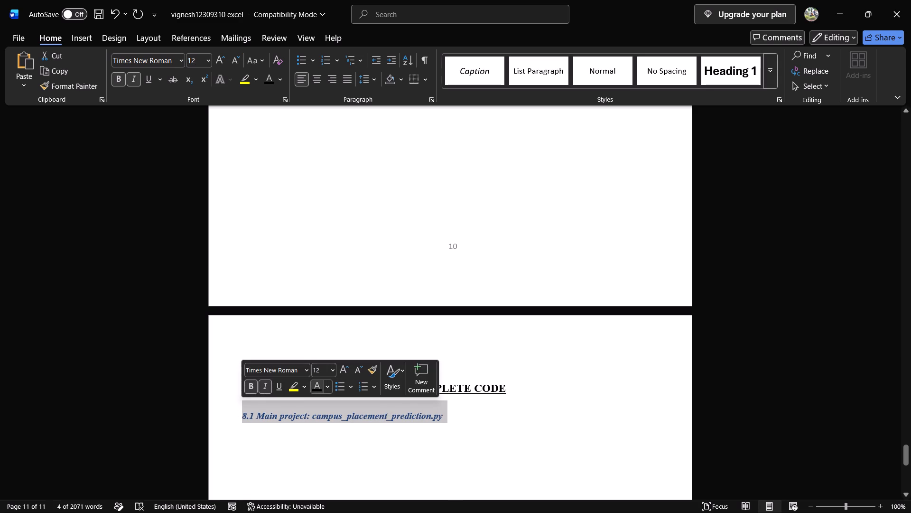
left_click(461, 414)
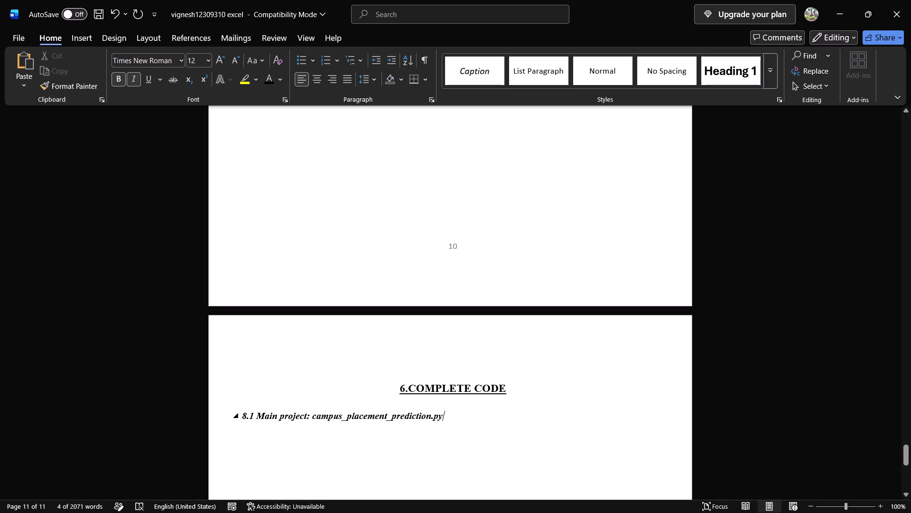
key("Return")
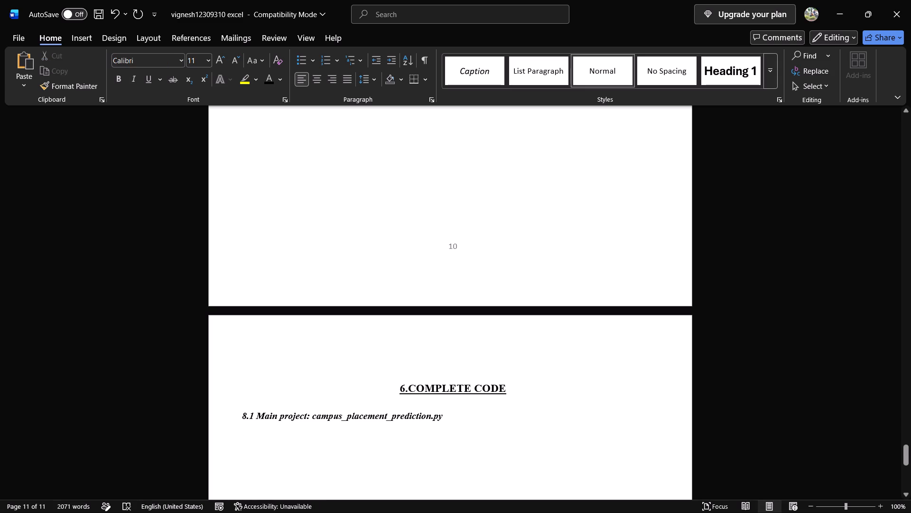
Remove the italics from the 8.1 heading and start a new line directly below it.
left_click(446, 414)
left_click_drag(446, 414, 260, 413)
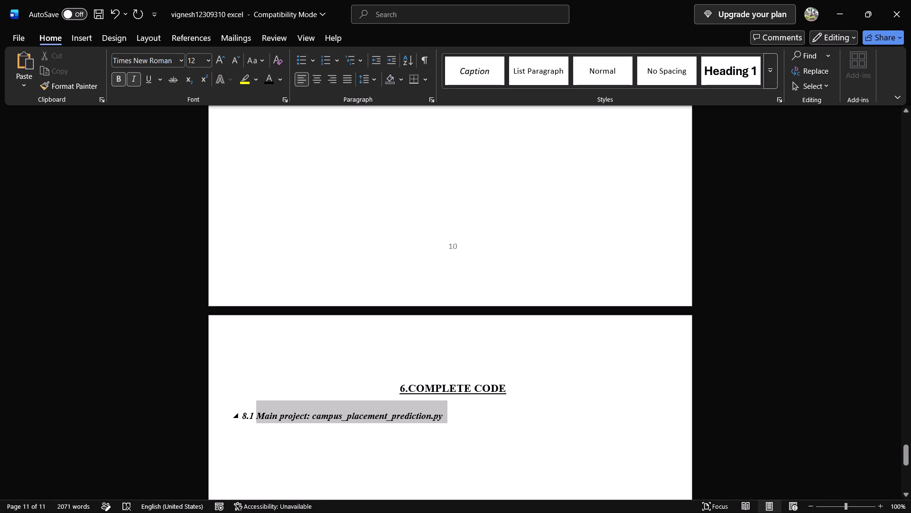
left_click_drag(260, 413, 246, 415)
left_click(270, 393)
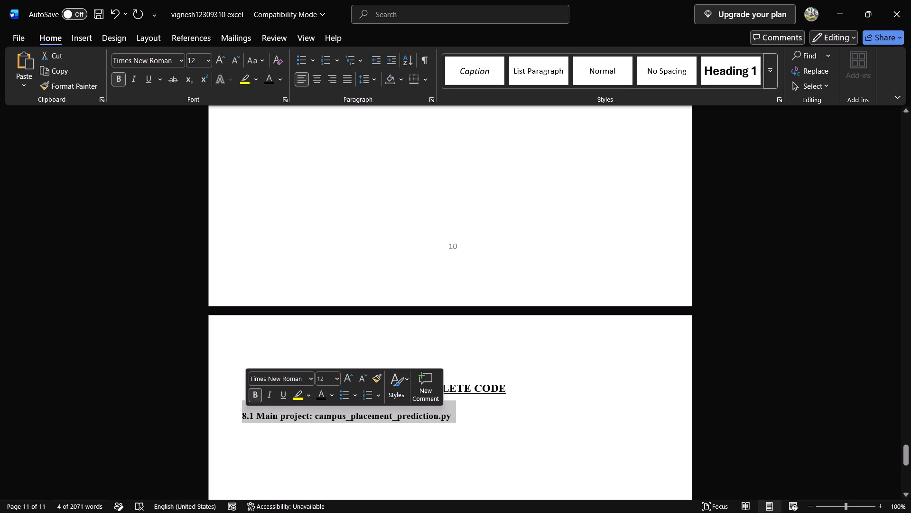
left_click(448, 415)
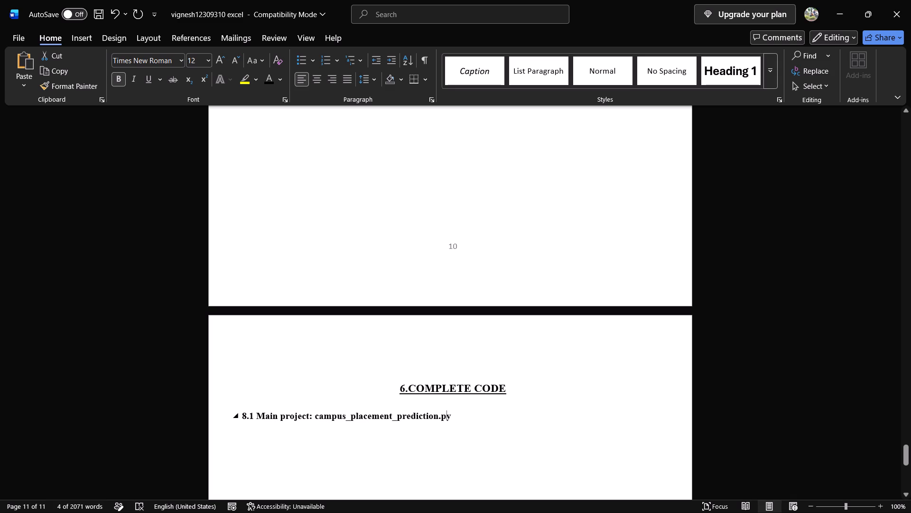
left_click(450, 415)
key("Return")
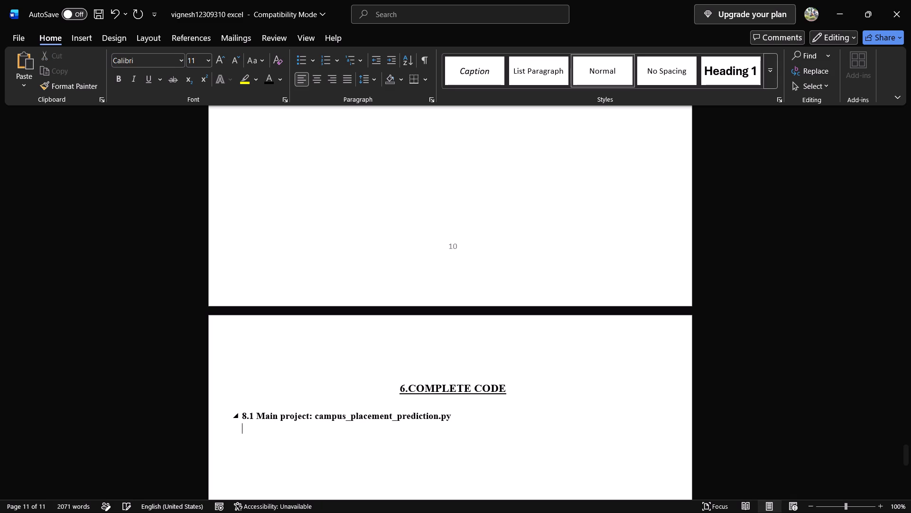
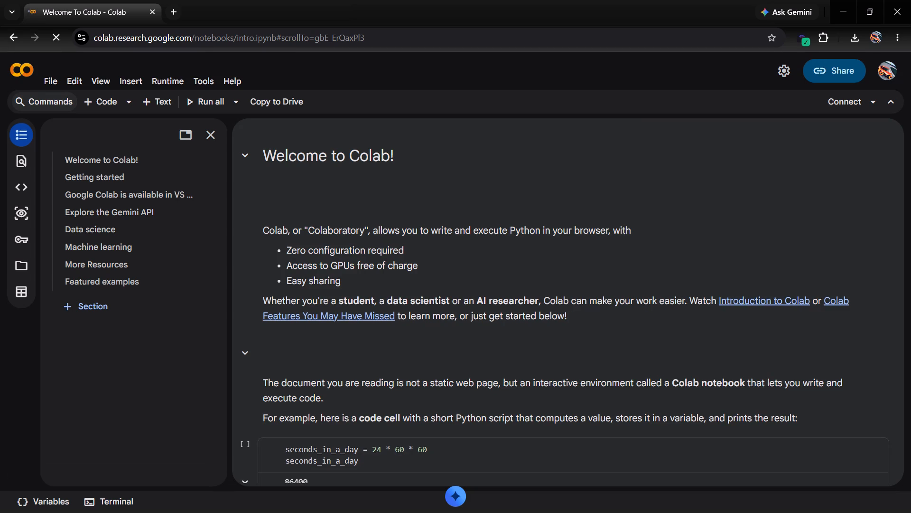
Open the most recently used "Copy of Welcome To Colab" notebook from the recent notebooks.
left_click(54, 78)
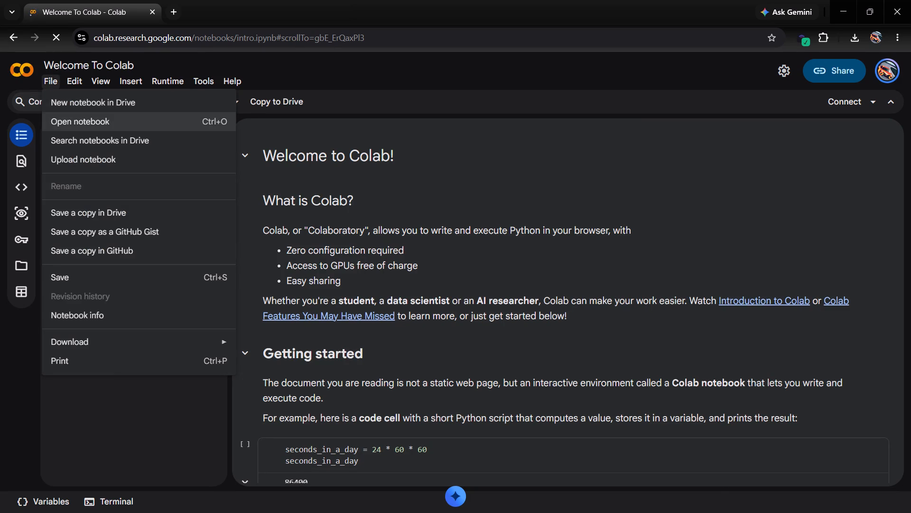
left_click(63, 118)
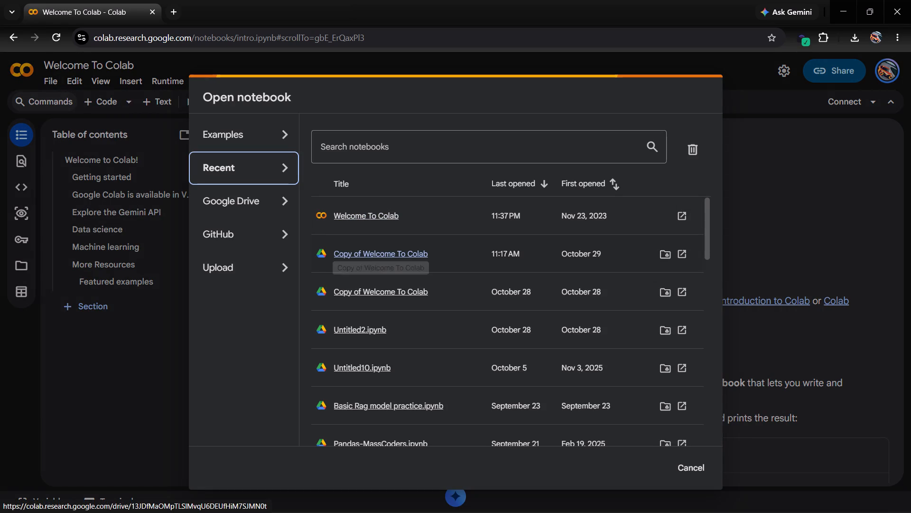
left_click(353, 258)
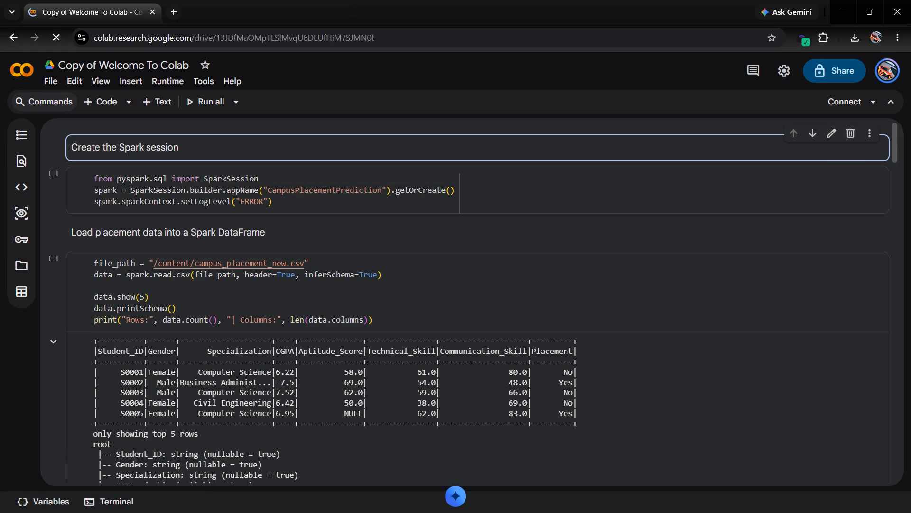
Capture a screen snip of the code cell under "Create the Spark session".
key("Print")
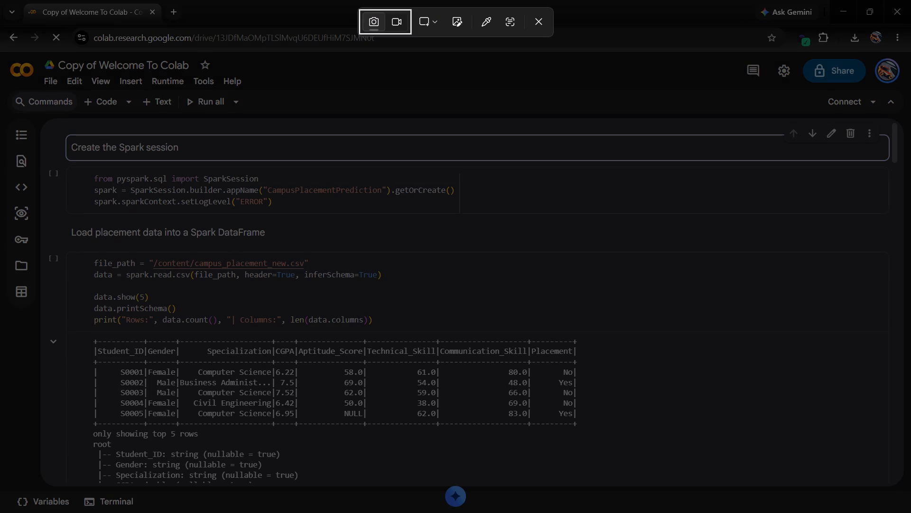
left_click_drag(61, 161, 192, 214)
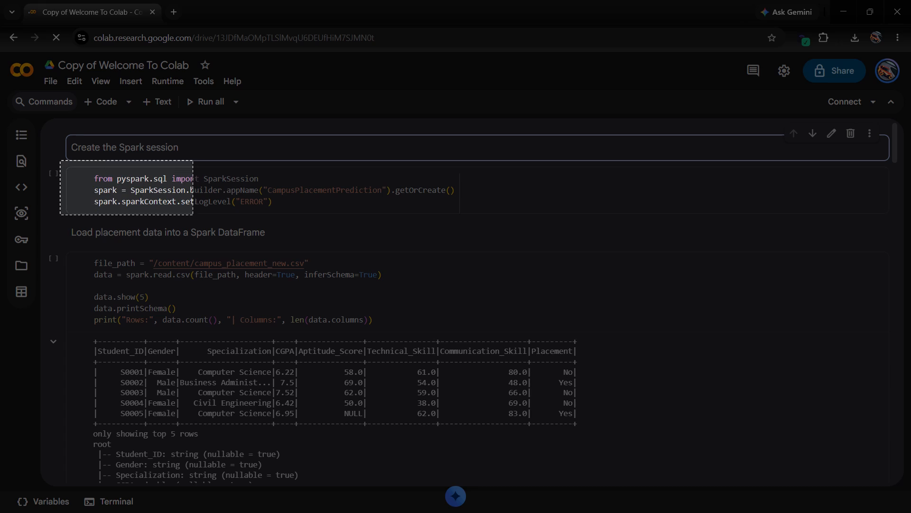
left_click_drag(192, 214, 504, 221)
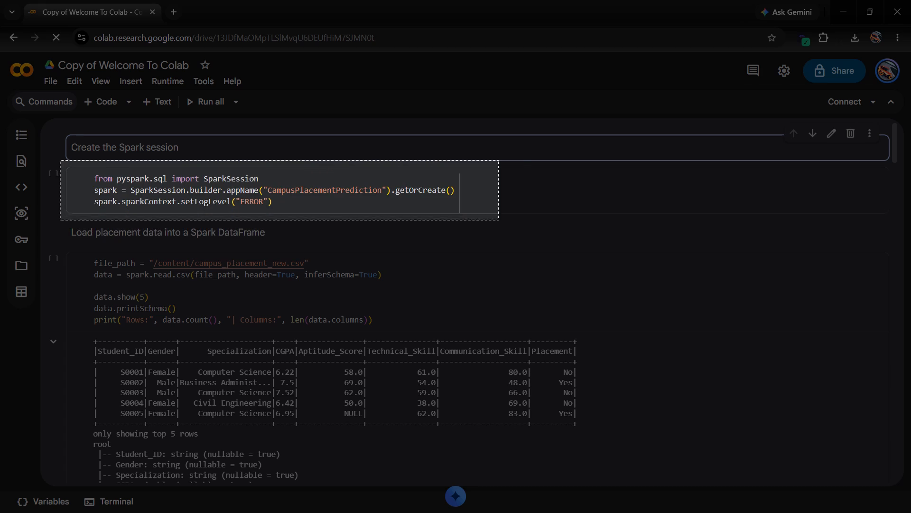
left_click_drag(504, 221, 545, 223)
Run the Spark session code cell.
left_click(282, 210)
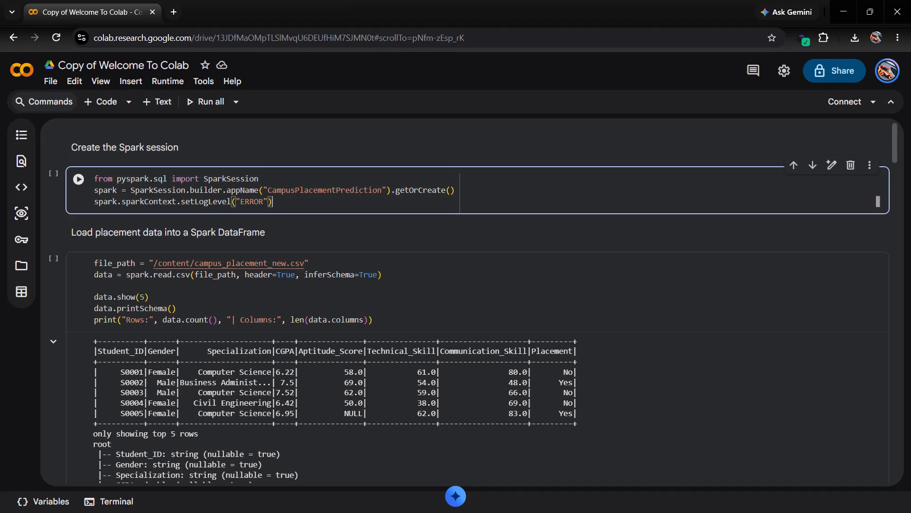
key("shift+Return")
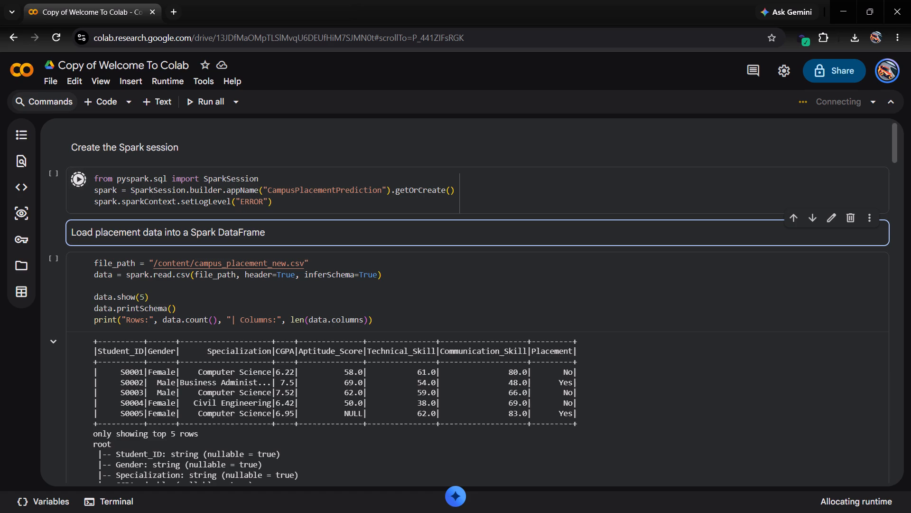
Switch to Word and paste the snip under the heading "8.1 Main project: campus_placement_prediction.py", adding a new line below it.
key("alt+Tab")
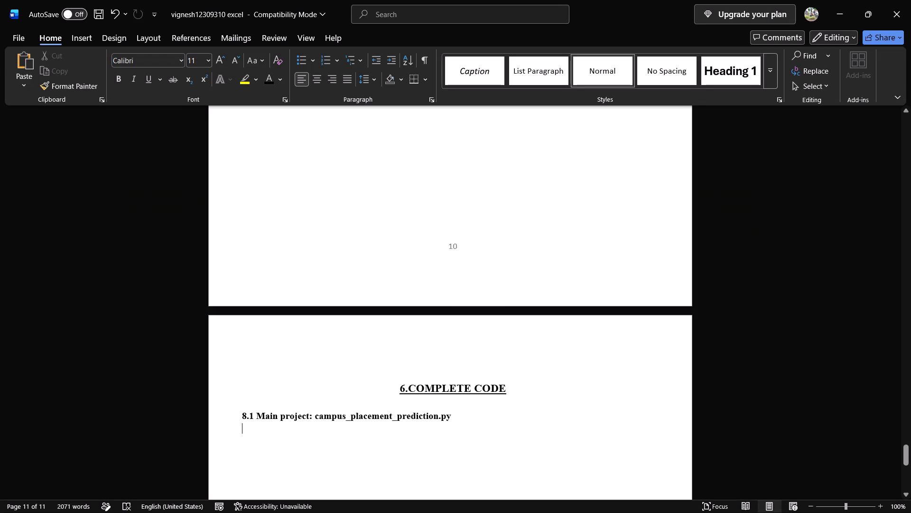
key("ctrl+v")
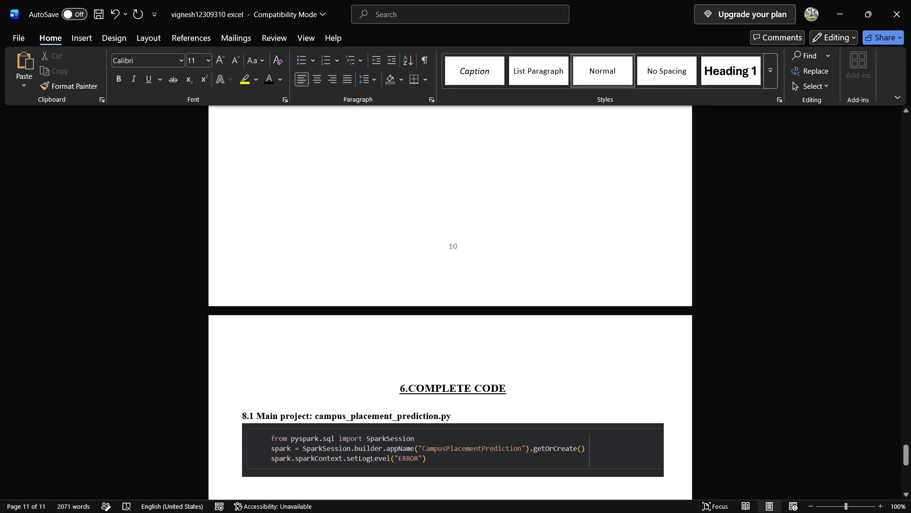
left_click(668, 467)
key("Return")
Examine the "8. Complete Code" section of the Campus_Placement_Prediction_Report document, from the main project code to the dataset generator.
key("alt+Tab")
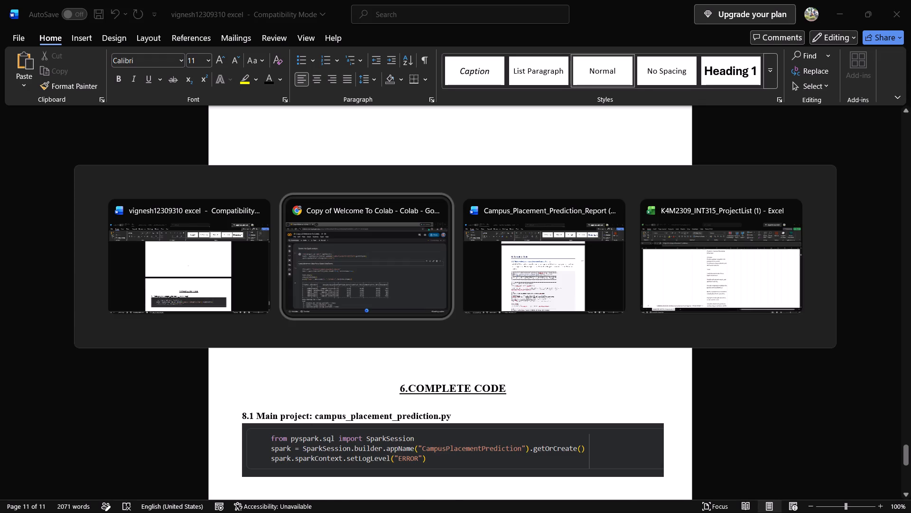
key("alt+Tab")
left_click(625, 478)
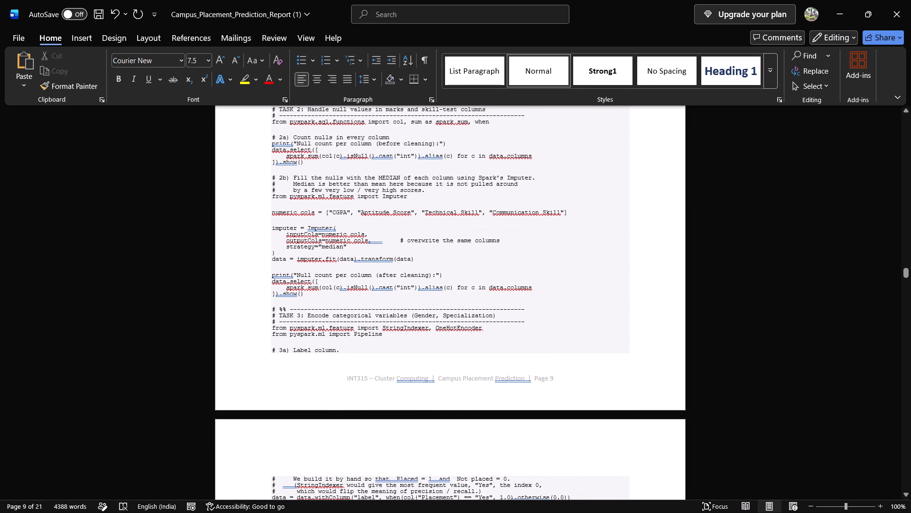
scroll(625, 478, "down", 1)
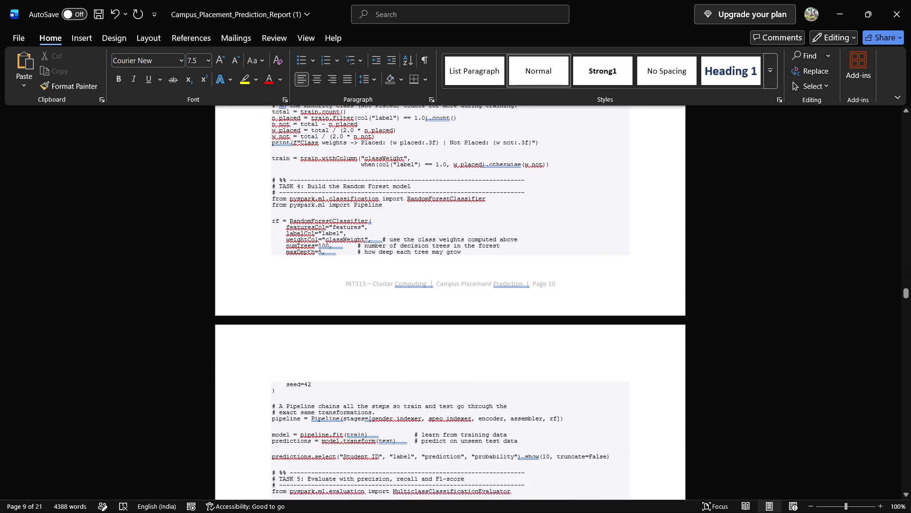
scroll(625, 478, "down", 2)
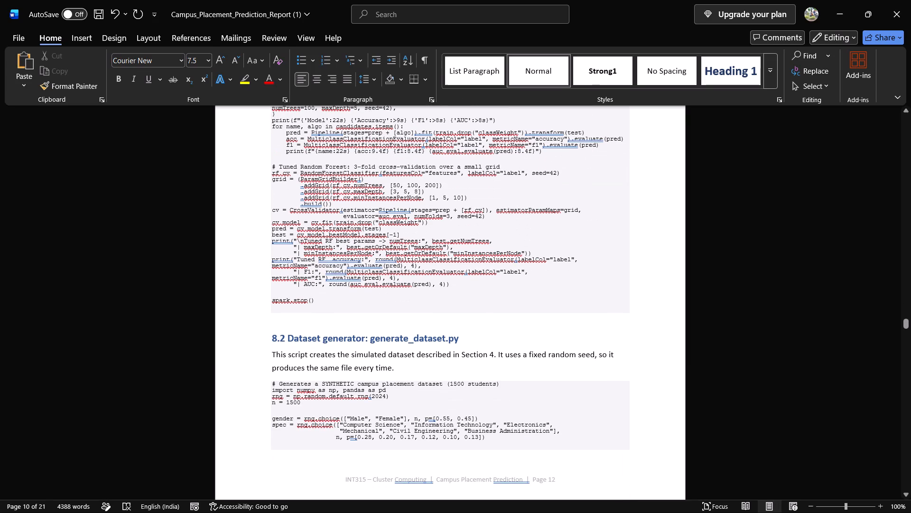
scroll(625, 478, "down", 4)
scroll(625, 478, "up", 4)
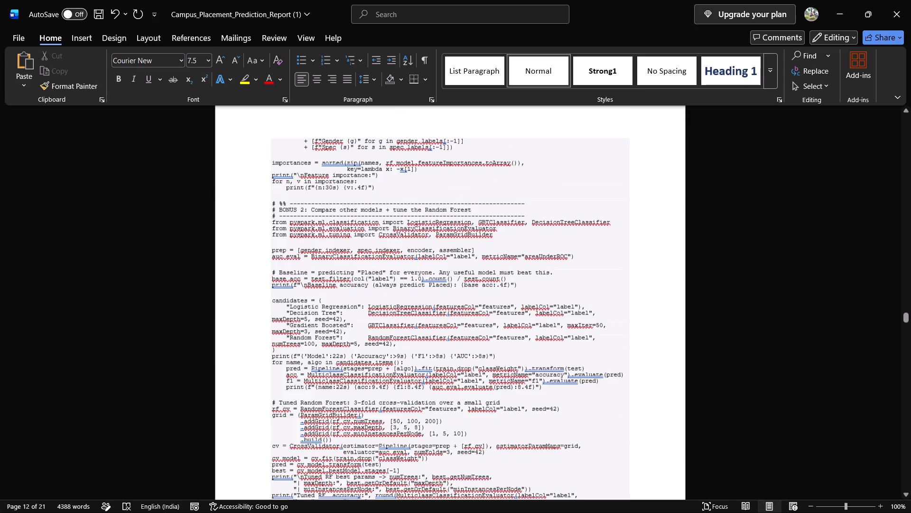
scroll(625, 478, "up", 2)
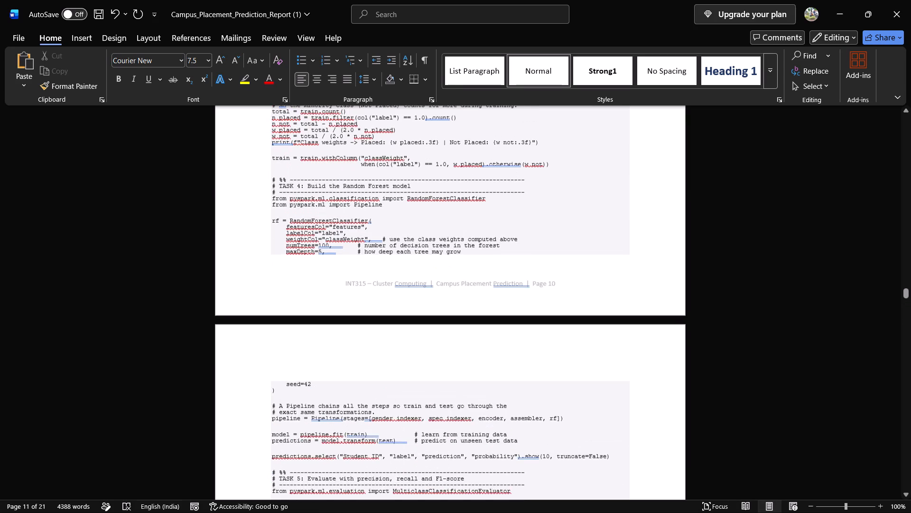
scroll(625, 478, "up", 2)
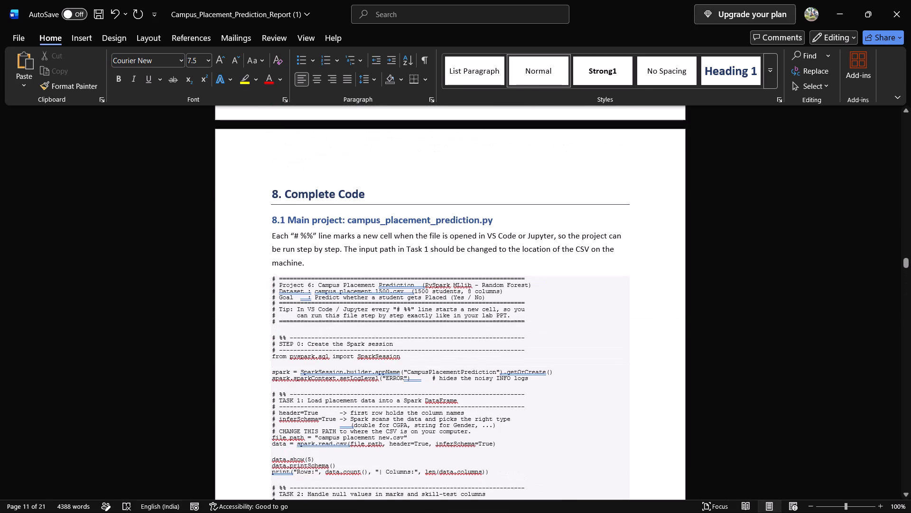
scroll(625, 478, "up", 1)
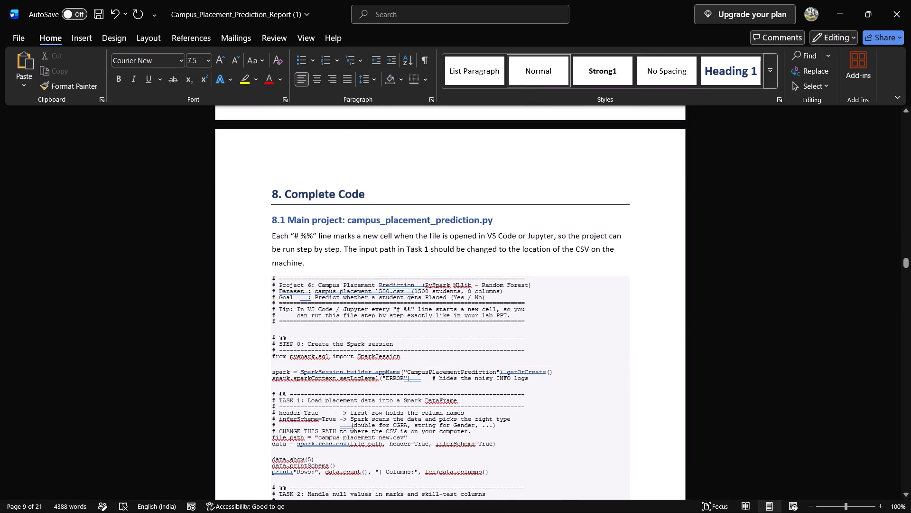
Return to the Colab notebook in Chrome and upload campus_placement_new from Downloads to the session files, acknowledging the runtime warning.
key("alt+Tab")
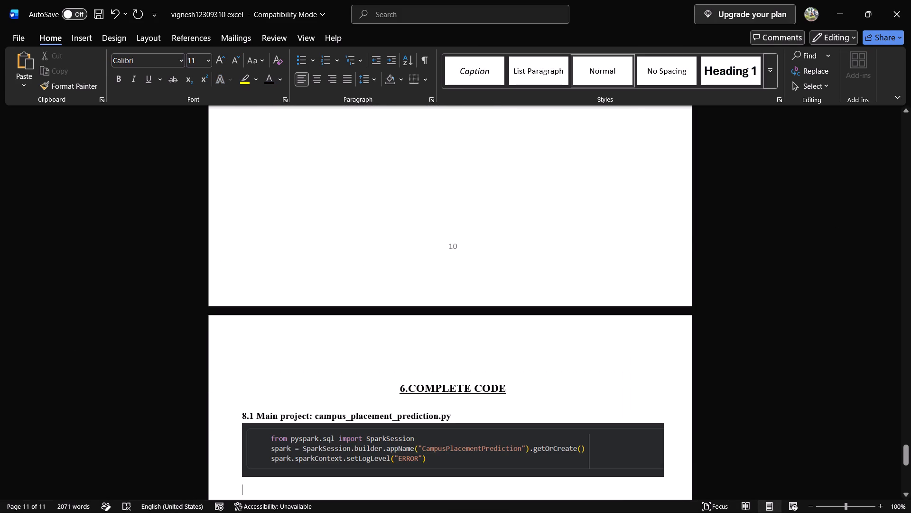
key("alt+Tab")
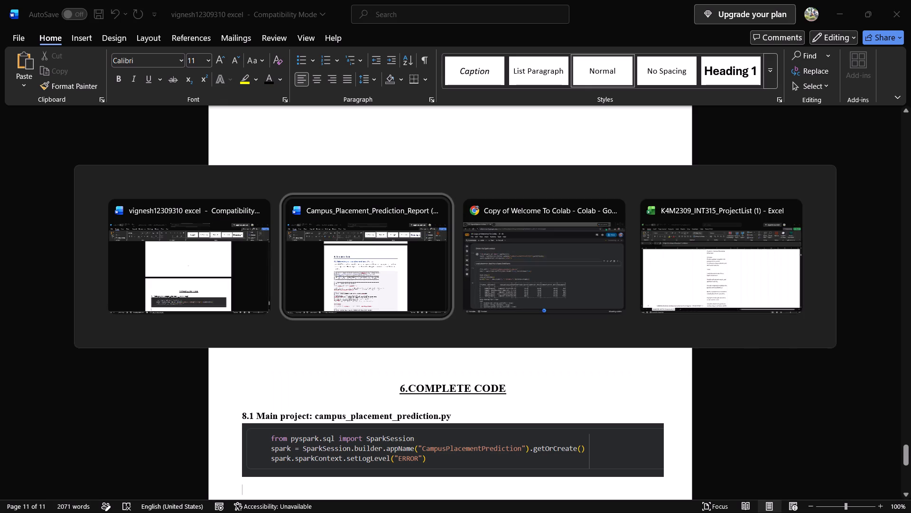
key("alt+Tab")
left_click(266, 329)
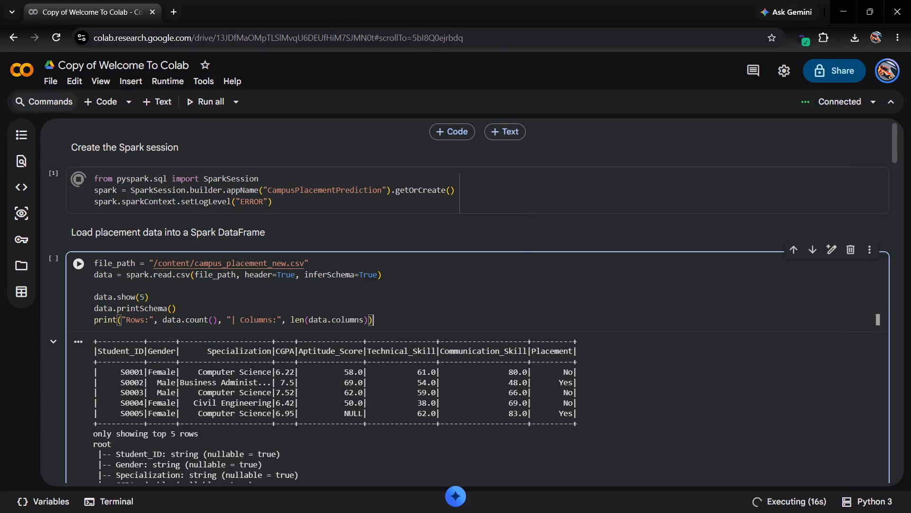
left_click(20, 259)
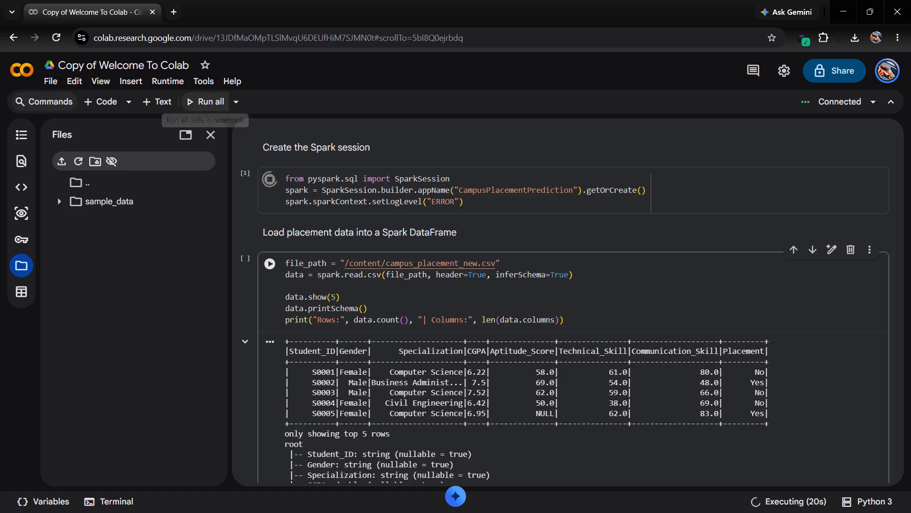
left_click(50, 85)
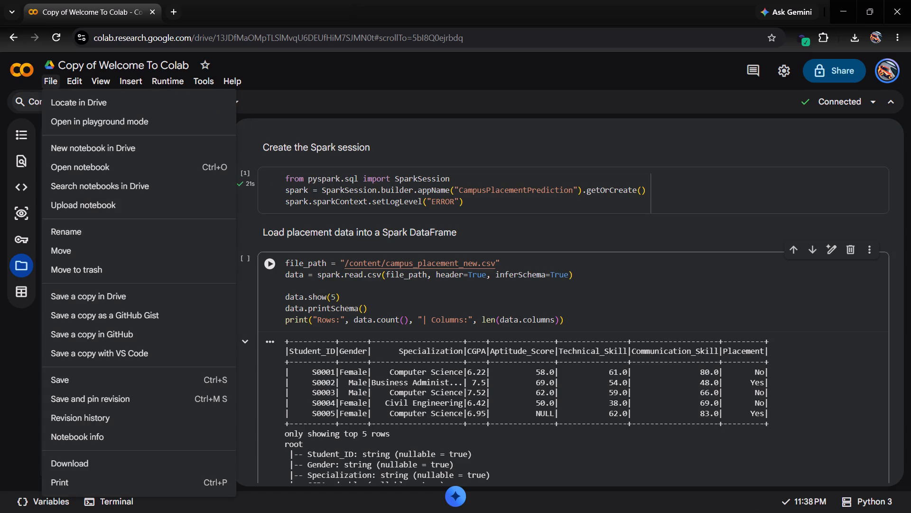
left_click(308, 123)
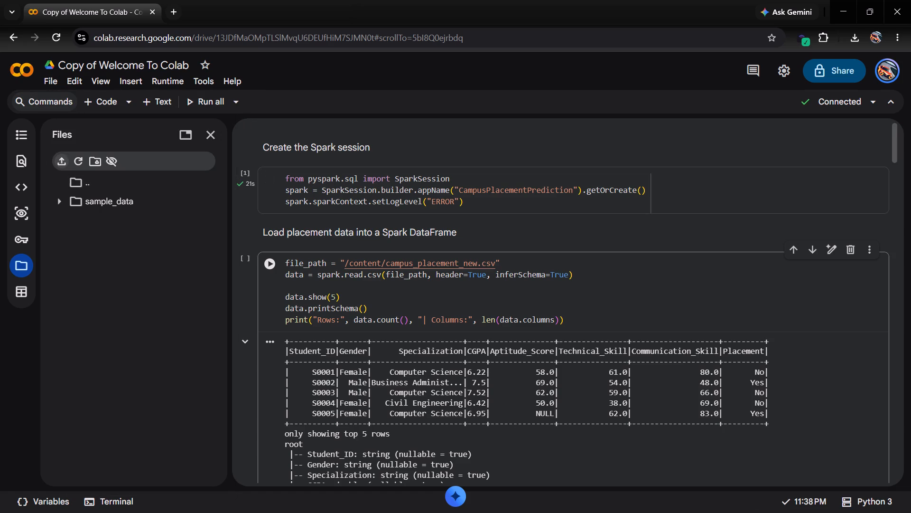
left_click(59, 164)
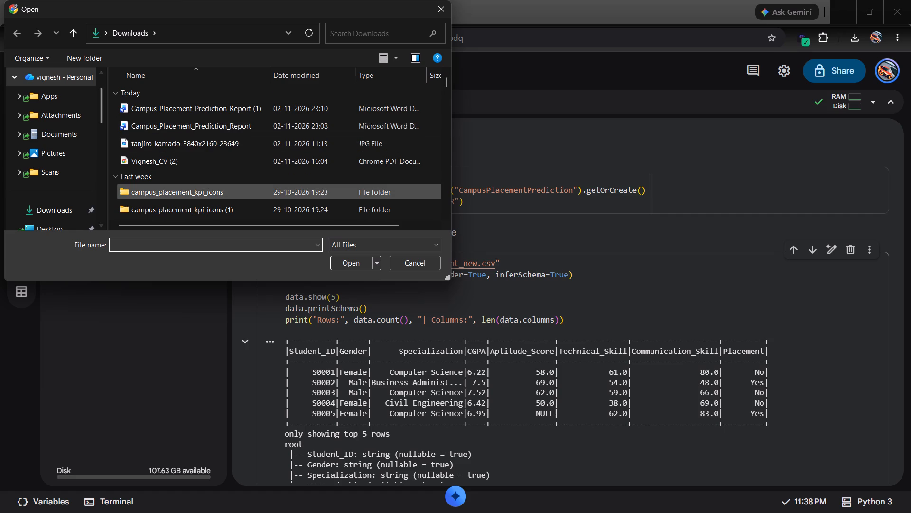
scroll(150, 195, "down", 1)
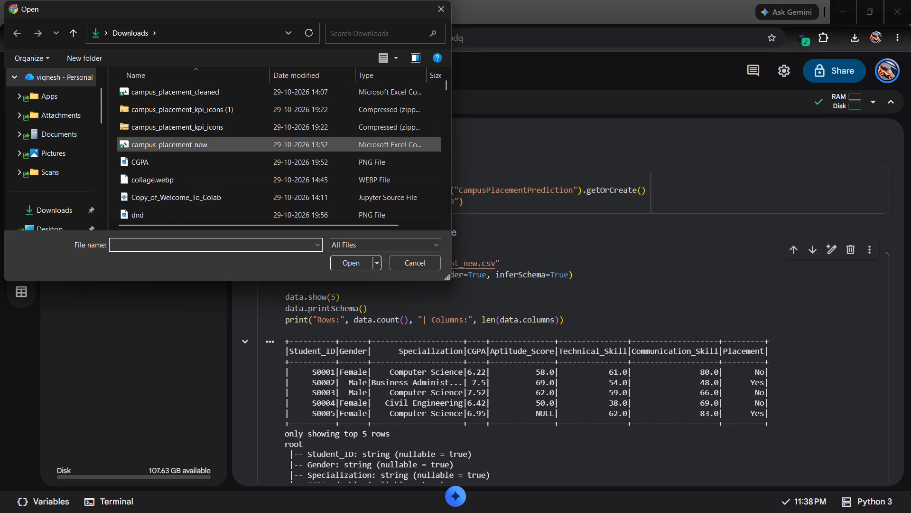
left_click_drag(175, 142, 142, 304)
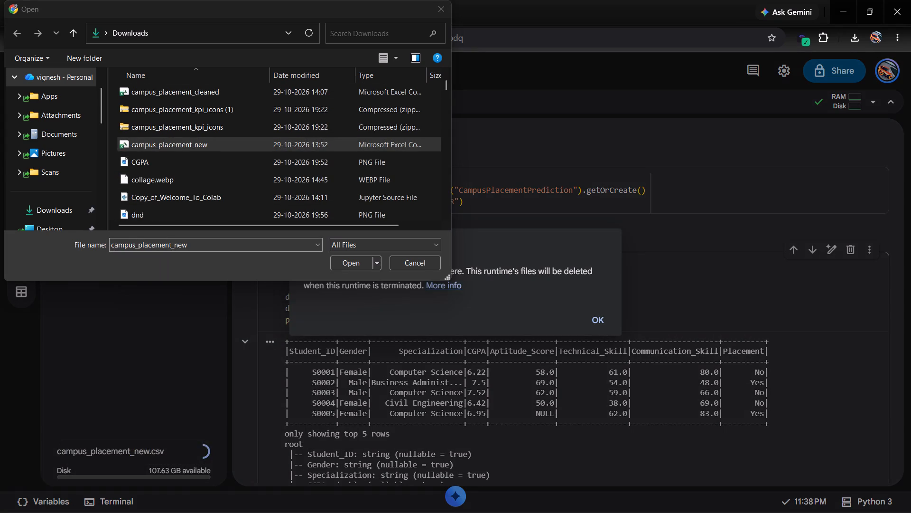
left_click(592, 316)
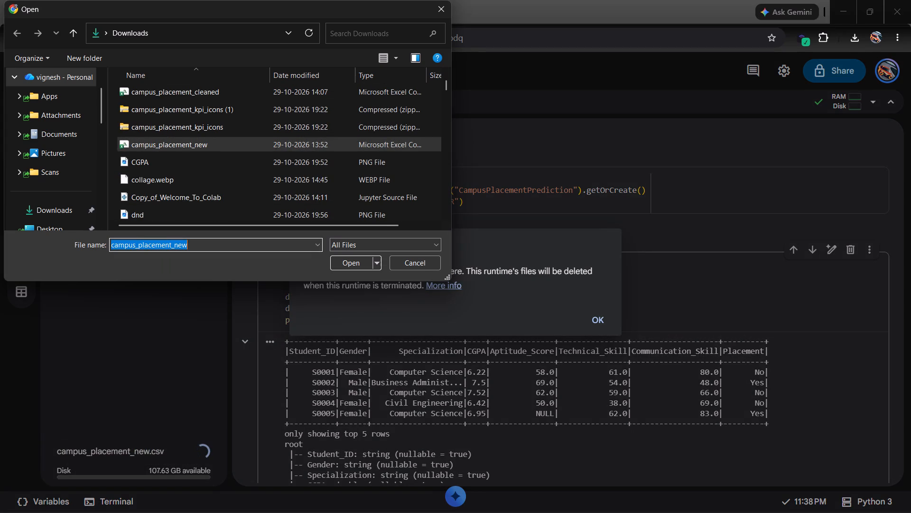
left_click(345, 259)
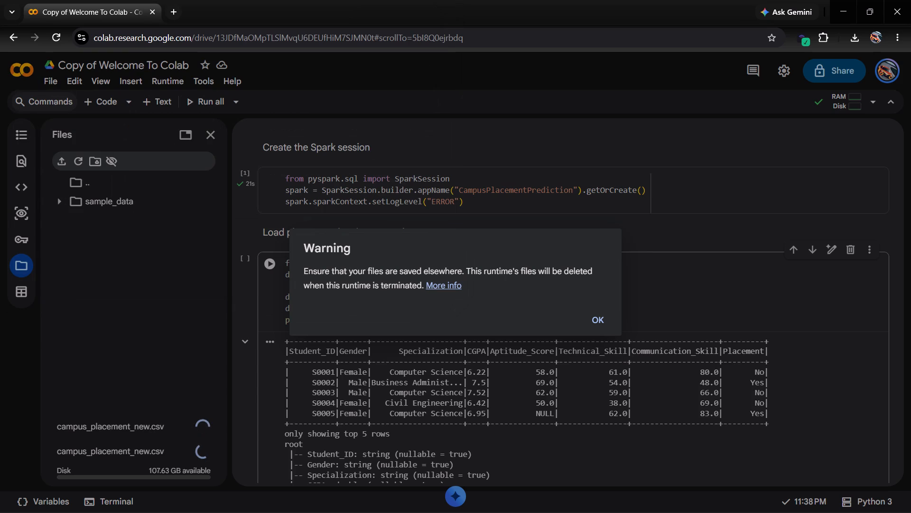
left_click(589, 319)
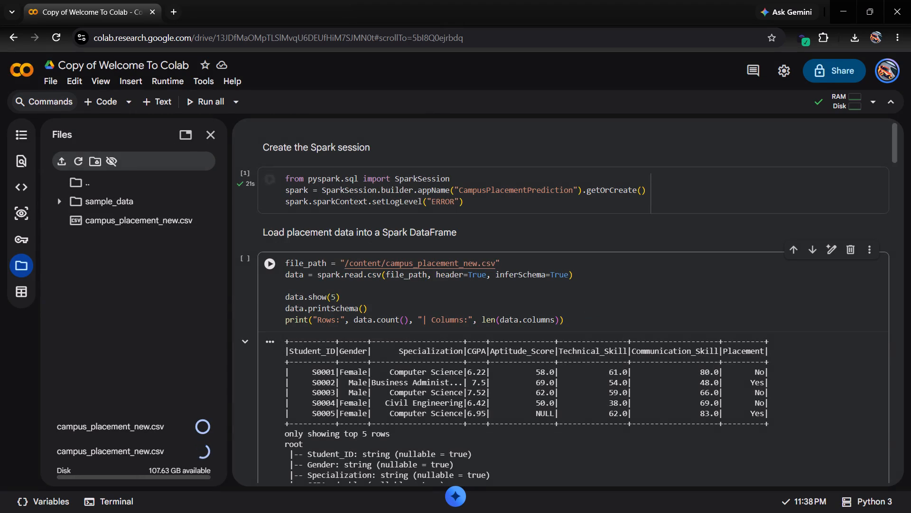
Run all cells in the notebook.
left_click(206, 100)
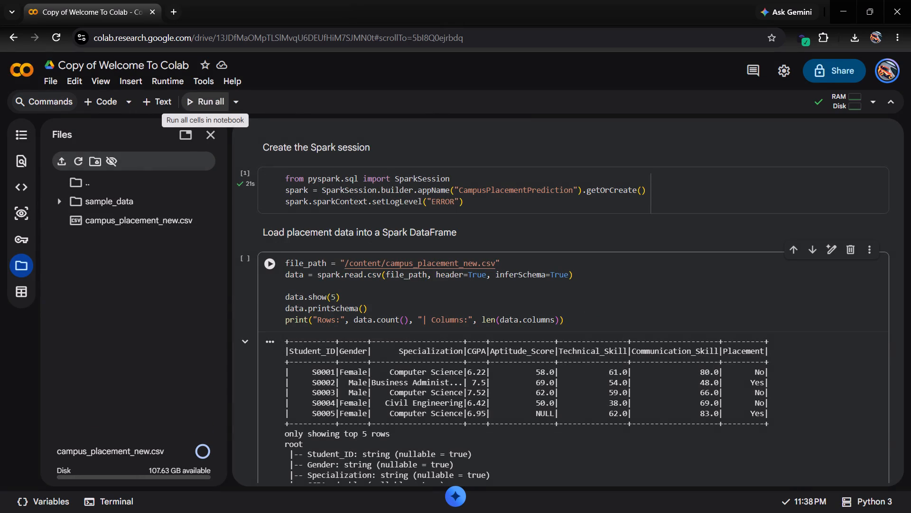
scroll(359, 378, "down", 1)
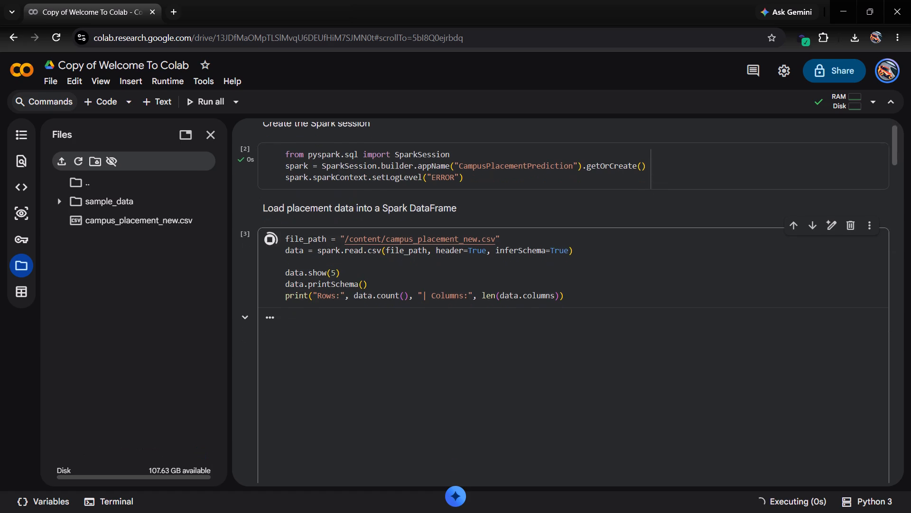
Examine the running notebook's cells and outputs, from the Spark session through the null-value handling to the class weights and random forest cells.
scroll(359, 378, "down", 2)
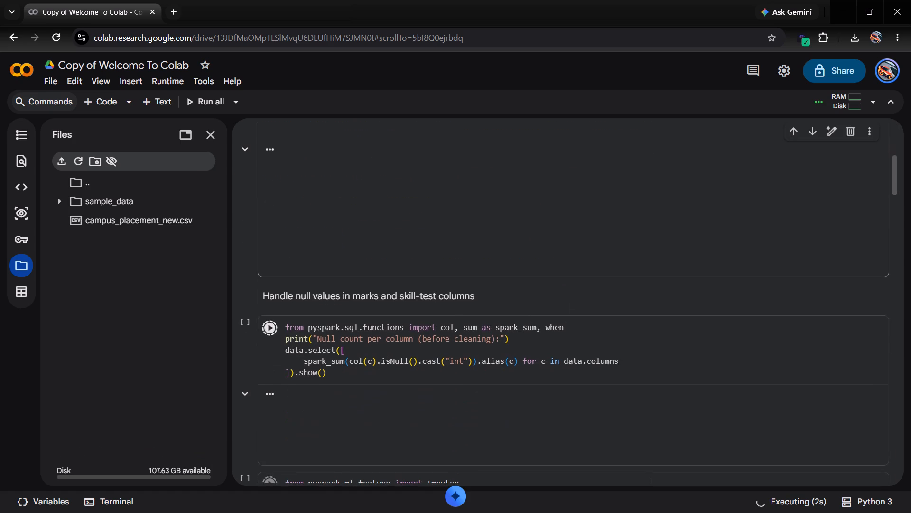
scroll(359, 378, "up", 1)
scroll(359, 378, "down", 2)
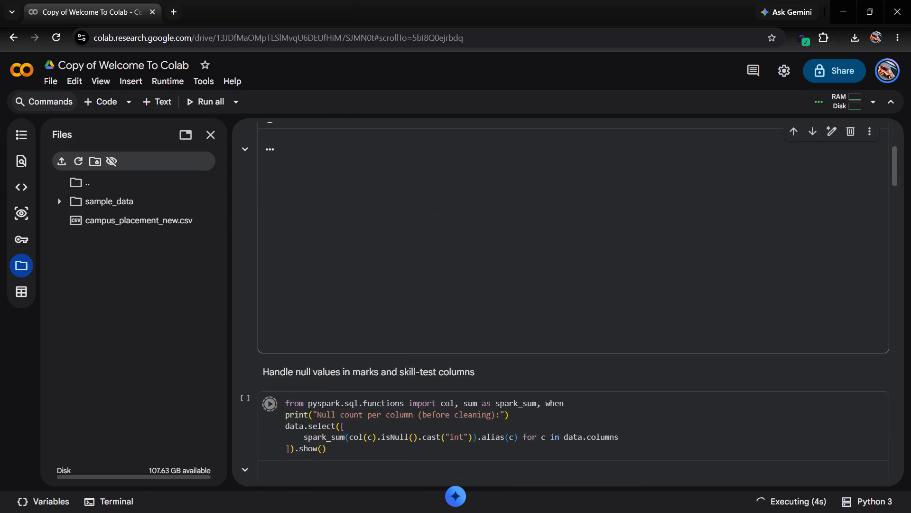
scroll(359, 378, "down", 2)
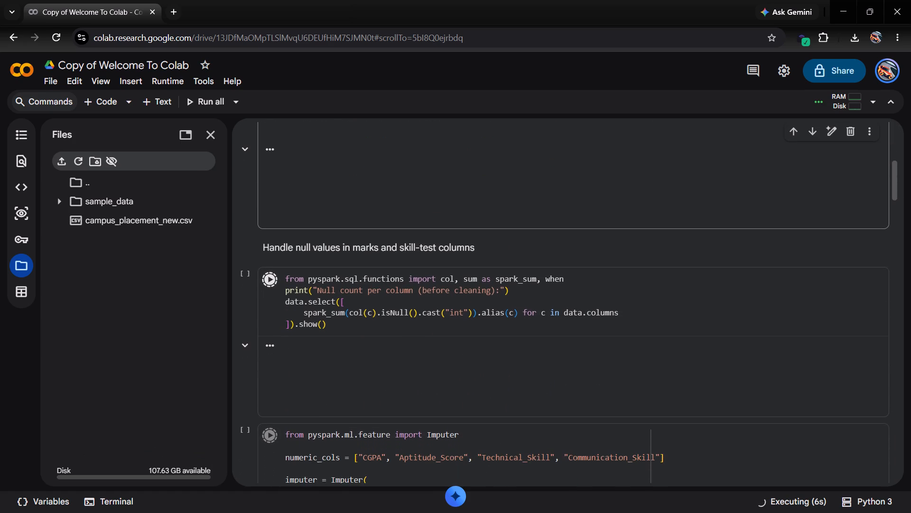
scroll(359, 378, "down", 2)
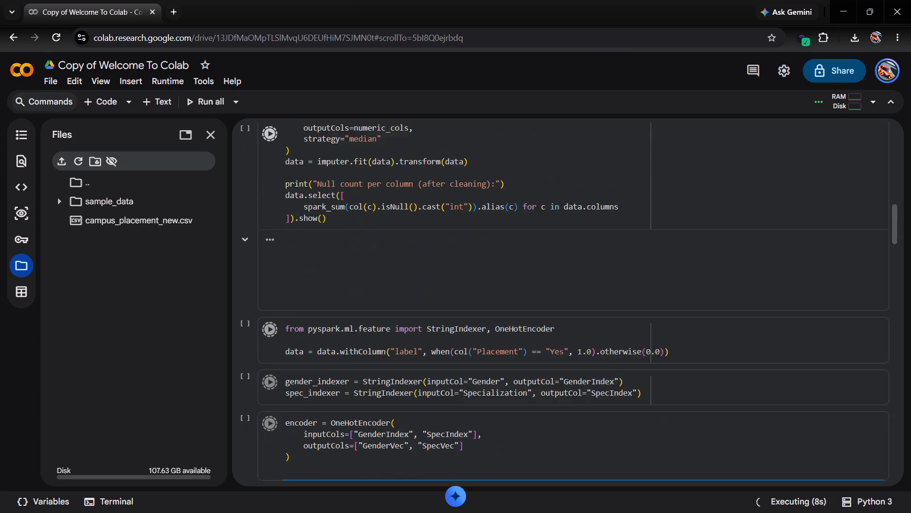
scroll(359, 378, "down", 2)
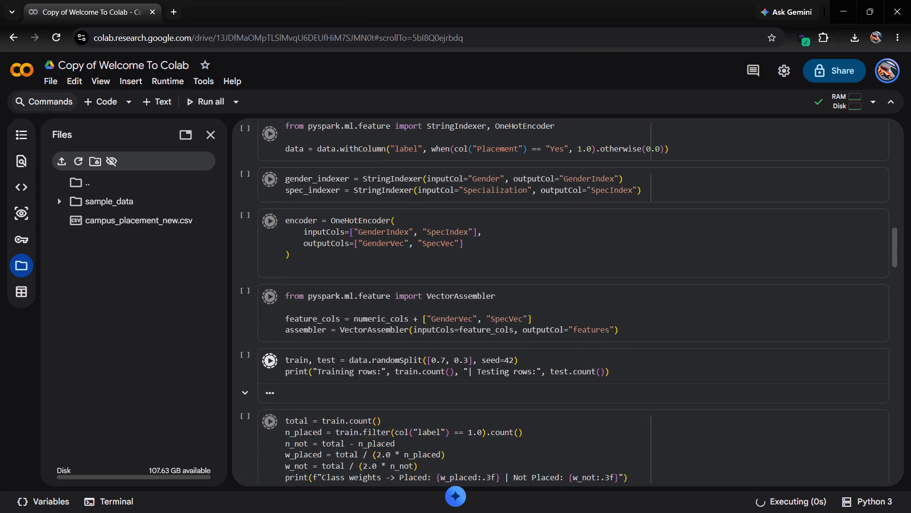
scroll(359, 378, "down", 2)
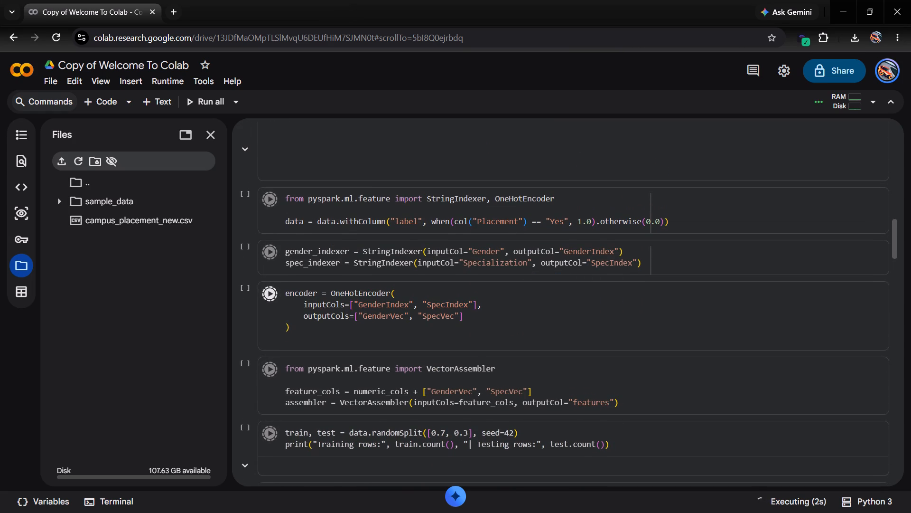
left_click(233, 99)
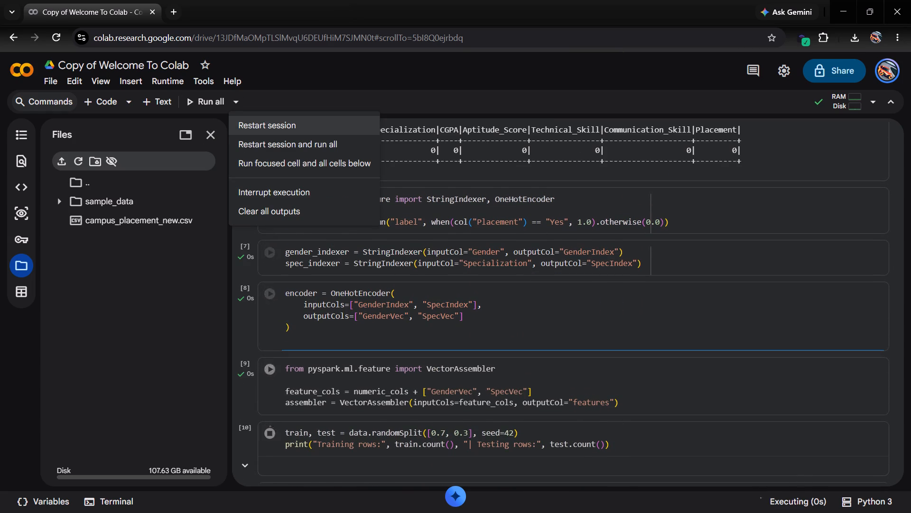
left_click(293, 101)
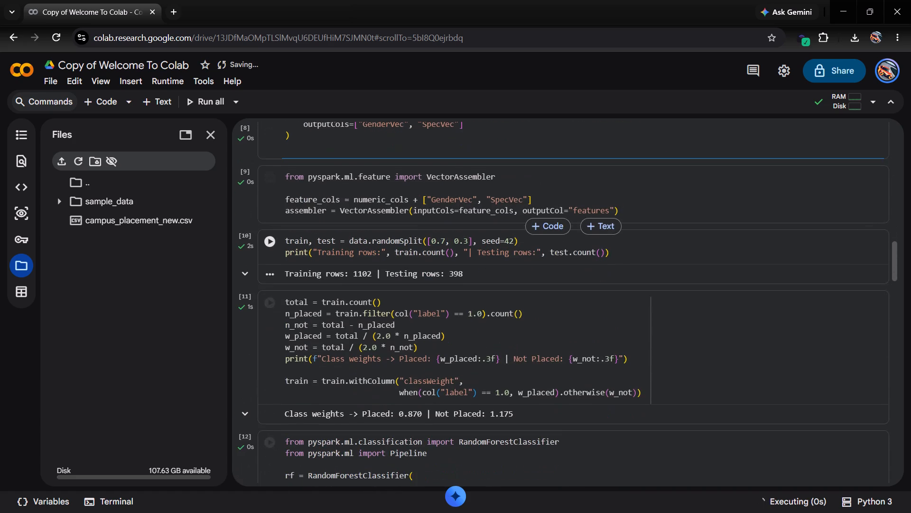
scroll(282, 258, "up", 5)
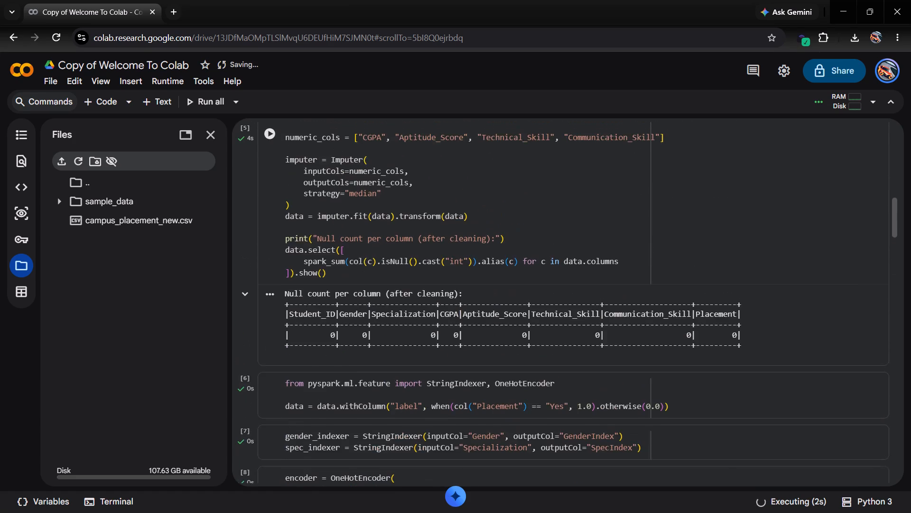
scroll(282, 258, "up", 7)
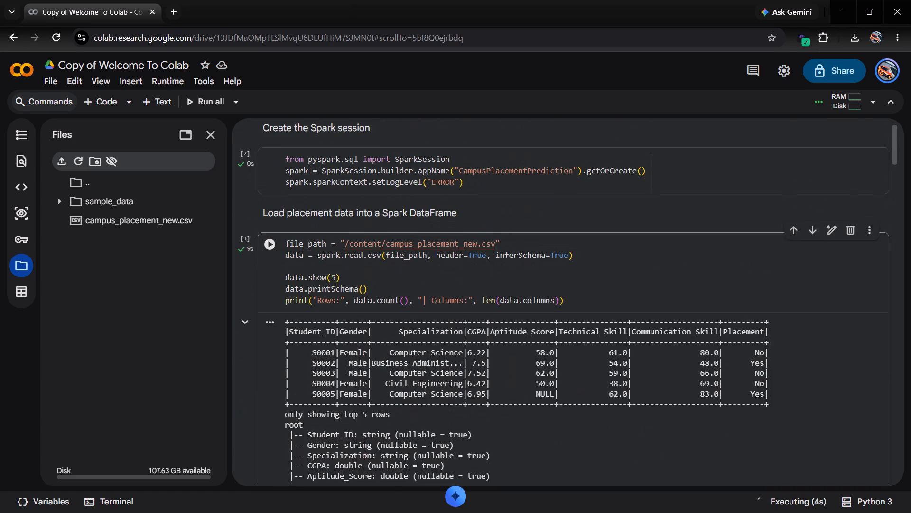
scroll(282, 258, "up", 2)
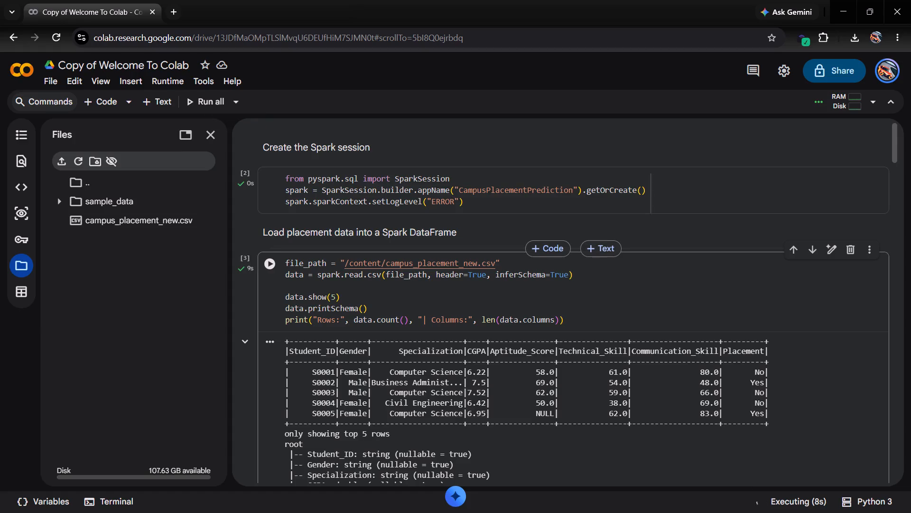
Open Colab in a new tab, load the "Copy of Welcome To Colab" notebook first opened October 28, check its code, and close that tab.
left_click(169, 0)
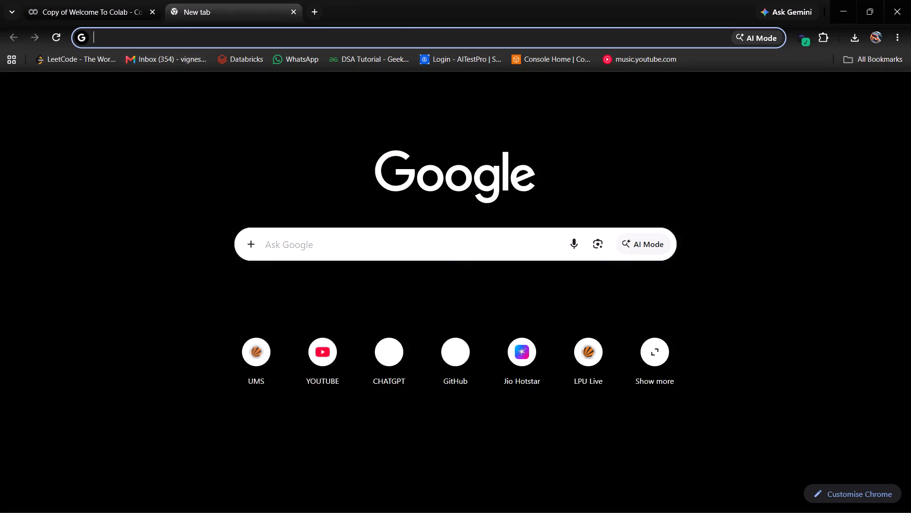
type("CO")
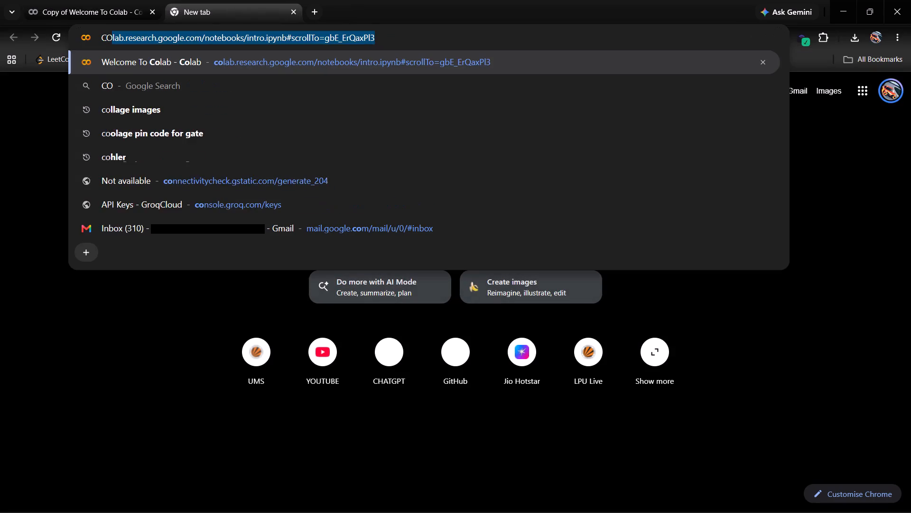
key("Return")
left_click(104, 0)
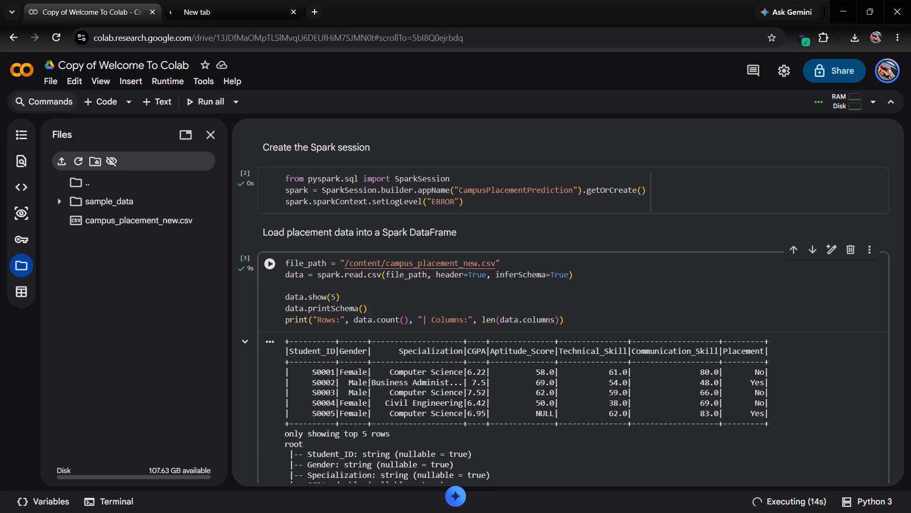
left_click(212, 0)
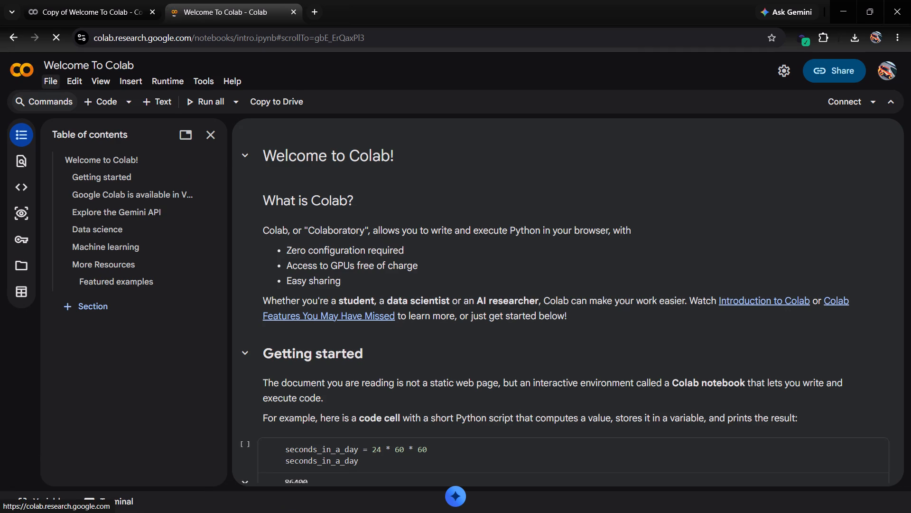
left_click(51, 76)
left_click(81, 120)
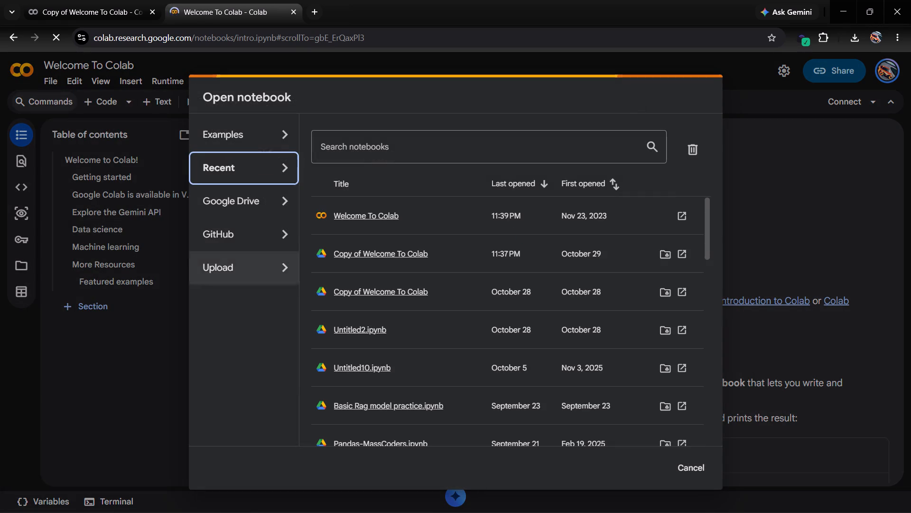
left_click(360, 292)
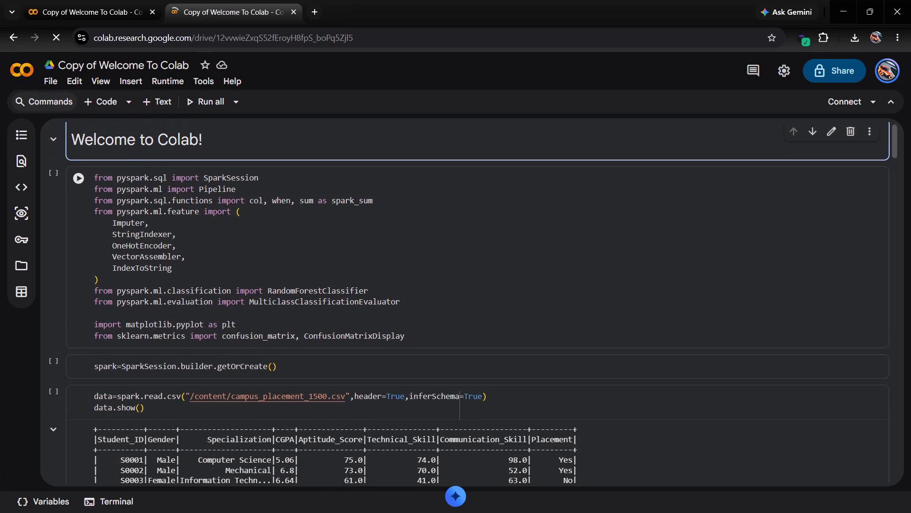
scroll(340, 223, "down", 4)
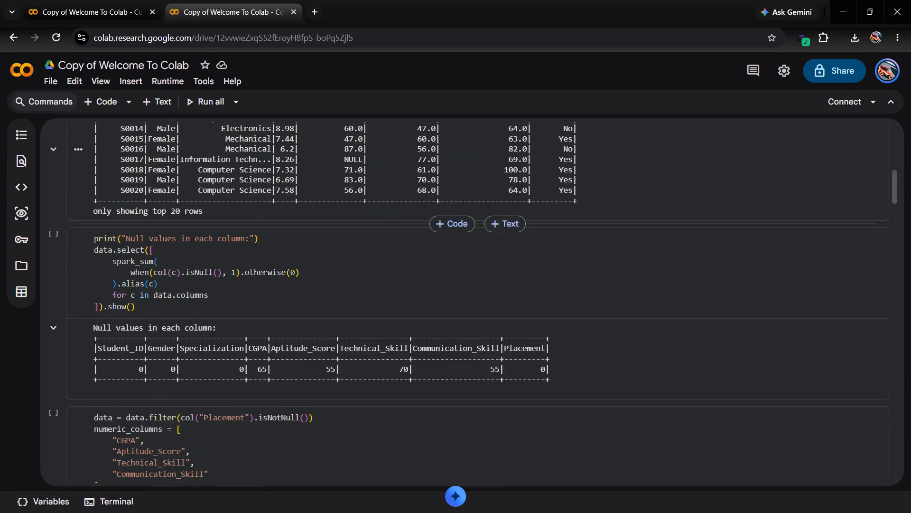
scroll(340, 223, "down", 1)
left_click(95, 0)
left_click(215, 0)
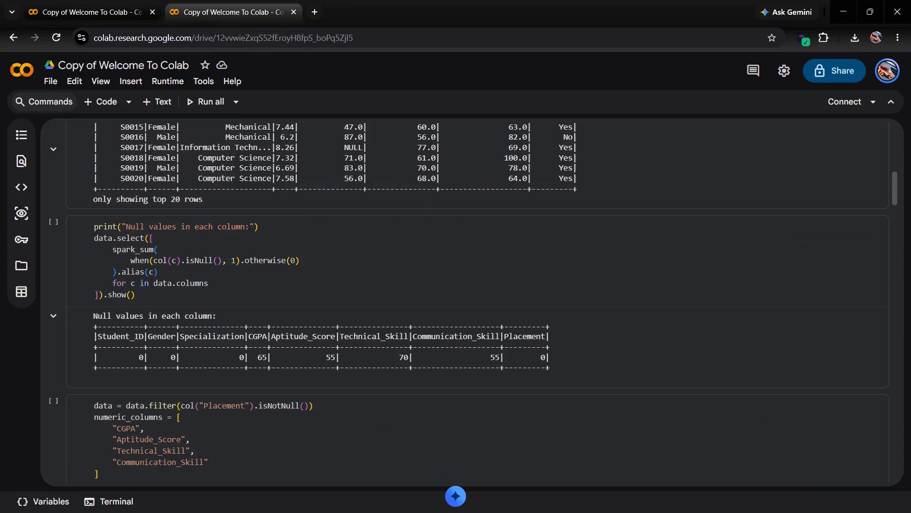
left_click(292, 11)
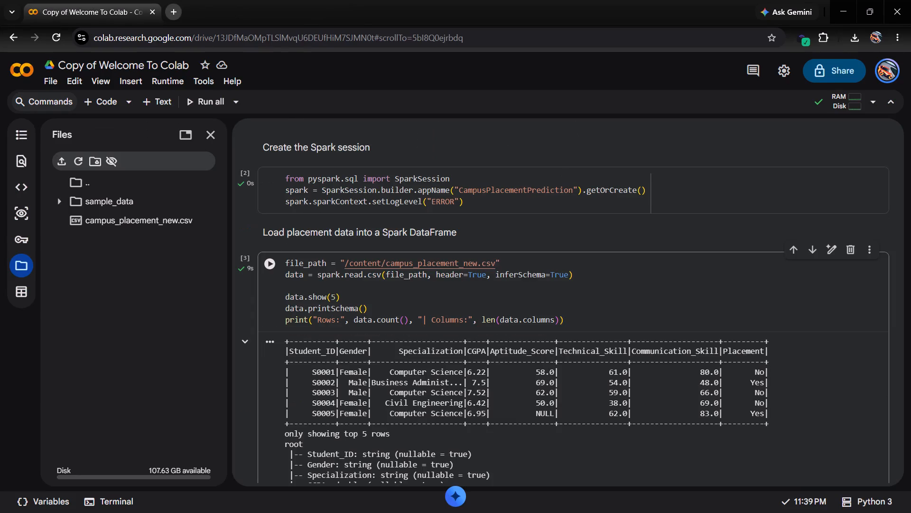
Open Colab in a new tab, load the "Copy of Welcome To Colab" notebook first opened October 29, and check its Spark DataFrame cell.
left_click(173, 0)
type("COL")
key("Return")
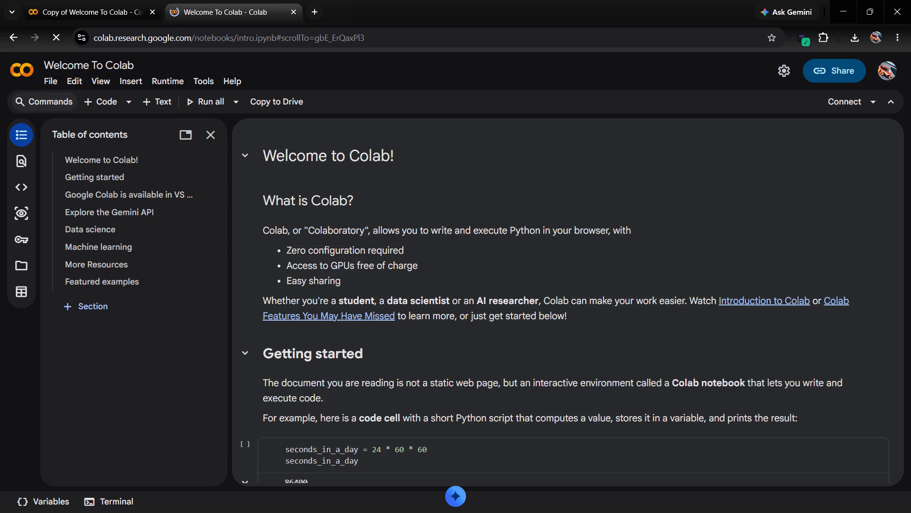
left_click(50, 77)
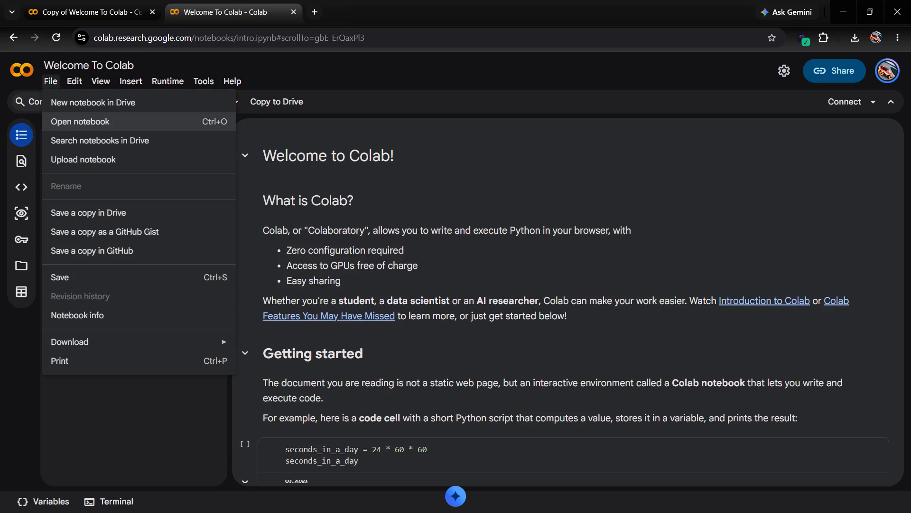
left_click(74, 117)
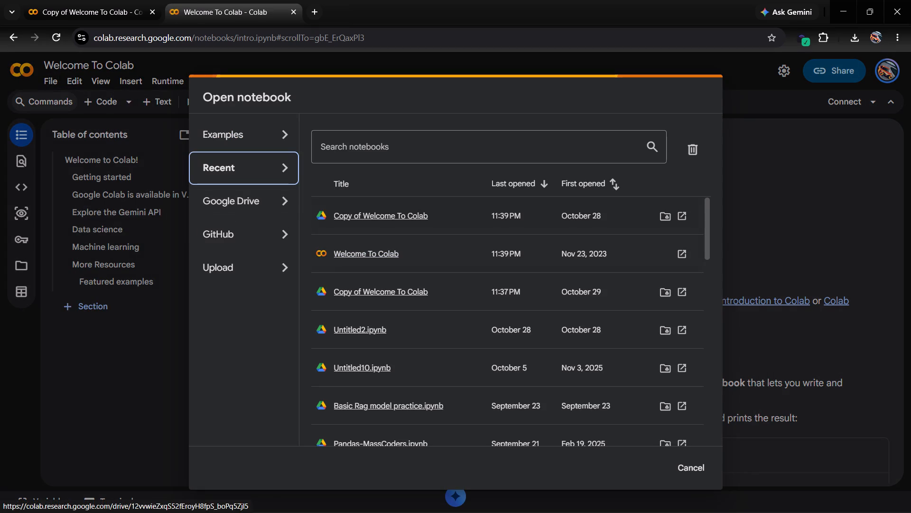
left_click(356, 295)
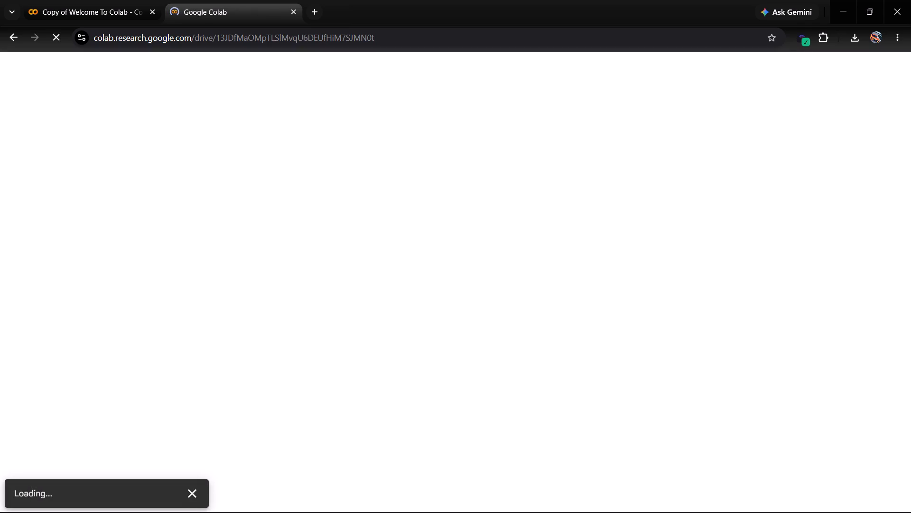
left_click(113, 0)
left_click(212, 0)
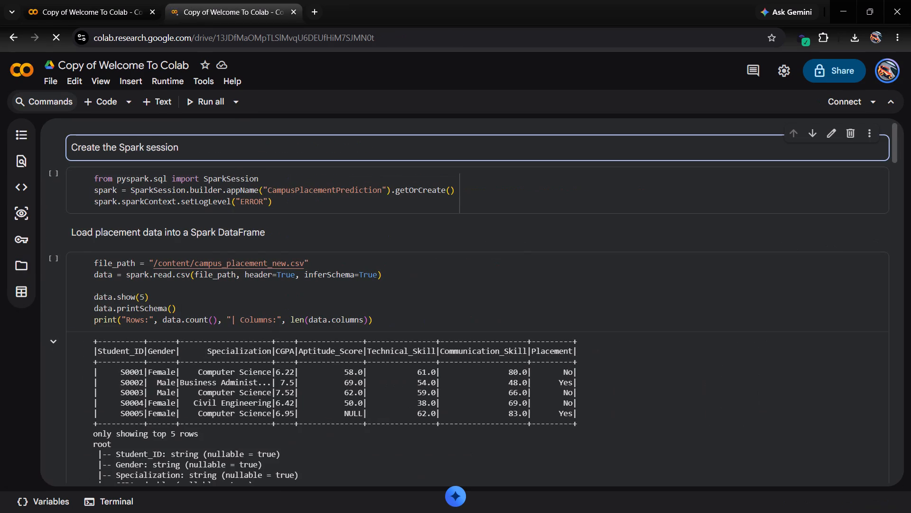
scroll(211, 269, "up", 1)
scroll(211, 269, "down", 1)
left_click(211, 269)
scroll(211, 269, "down", 3)
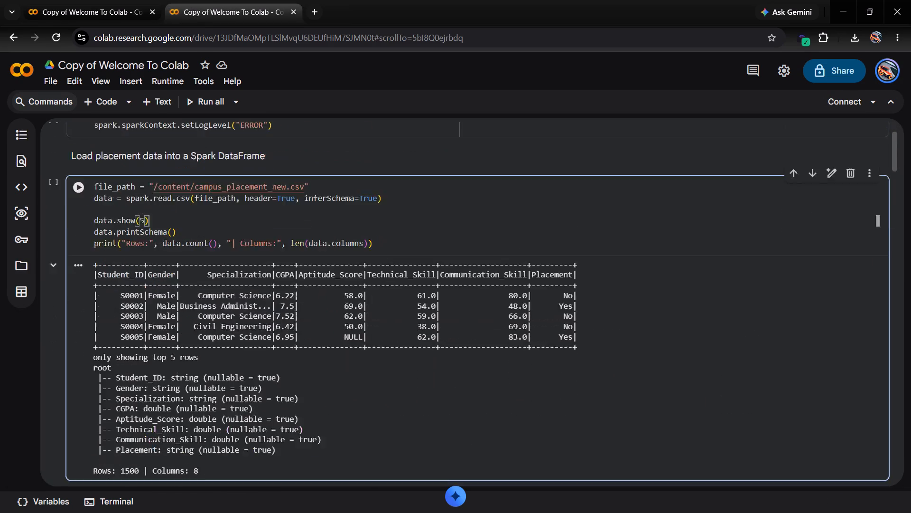
scroll(211, 269, "down", 2)
scroll(211, 269, "up", 1)
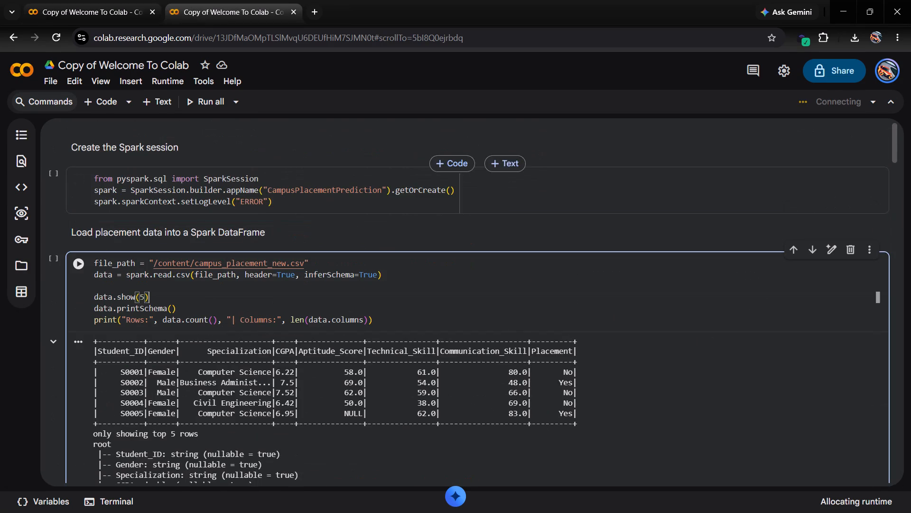
Return to the original notebook tab, run all cells again, and clear all outputs.
left_click(78, 0)
scroll(296, 333, "down", 1)
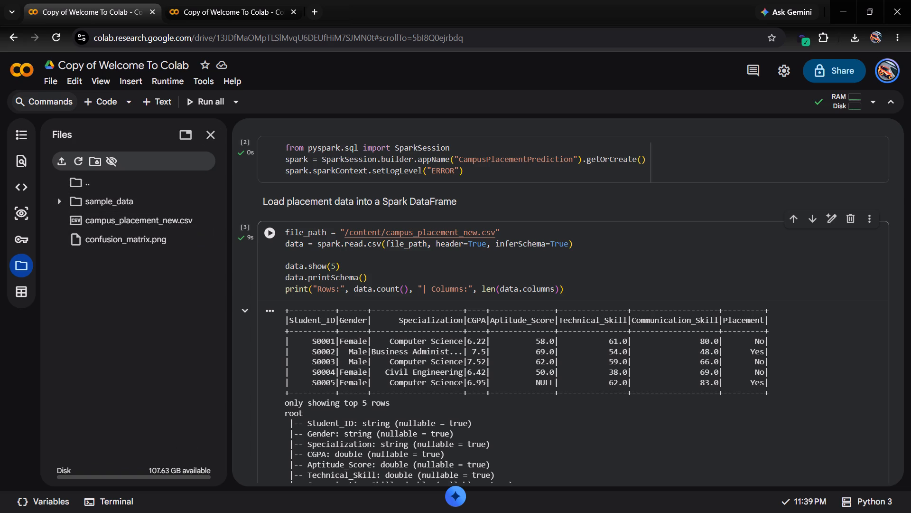
left_click(198, 103)
left_click(231, 103)
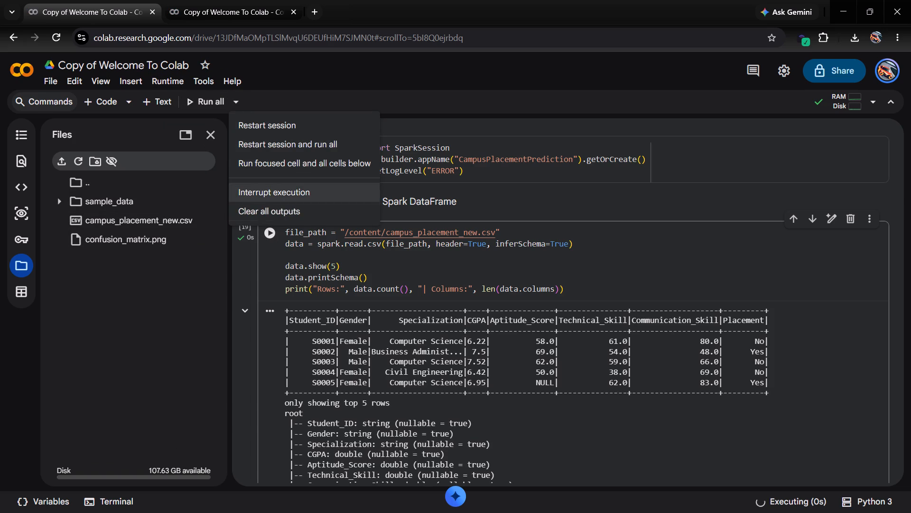
left_click(246, 212)
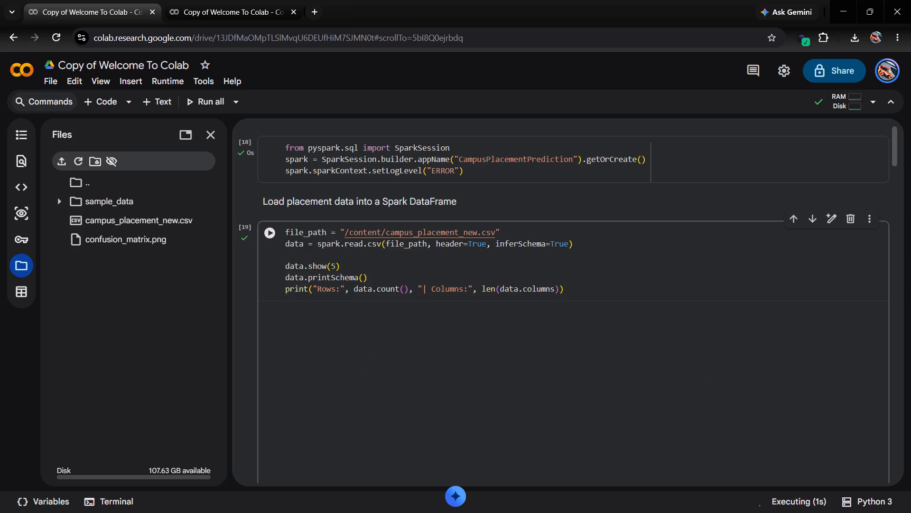
Examine the notebook's code cells and output areas from the Spark session down to the empty last cell.
scroll(241, 334, "down", 2)
scroll(241, 334, "up", 2)
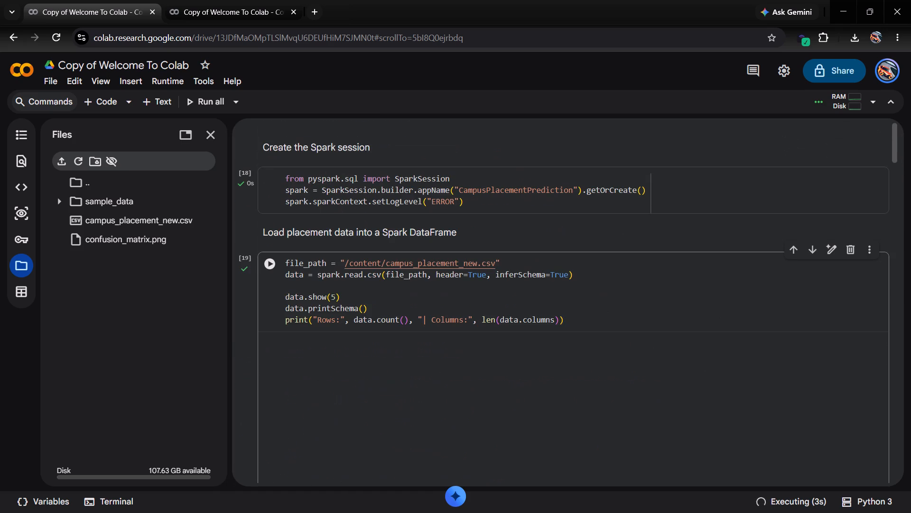
scroll(241, 334, "down", 4)
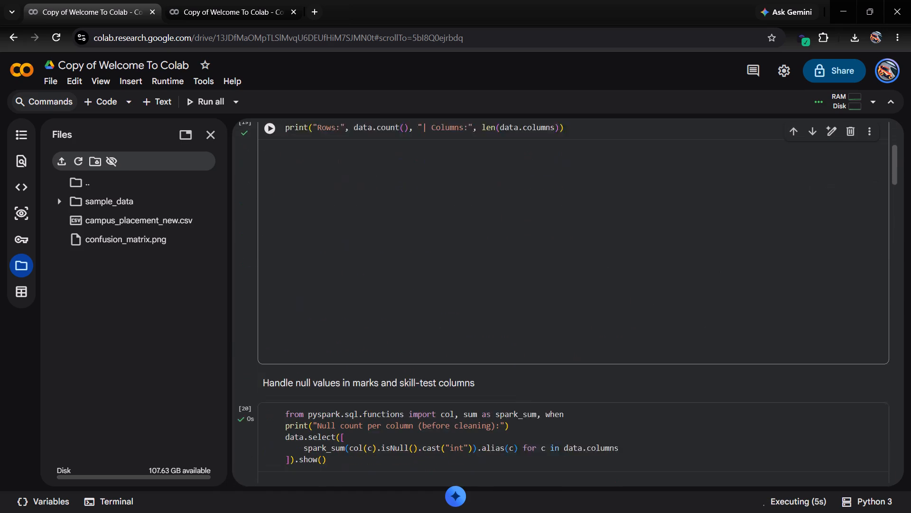
scroll(241, 334, "down", 9)
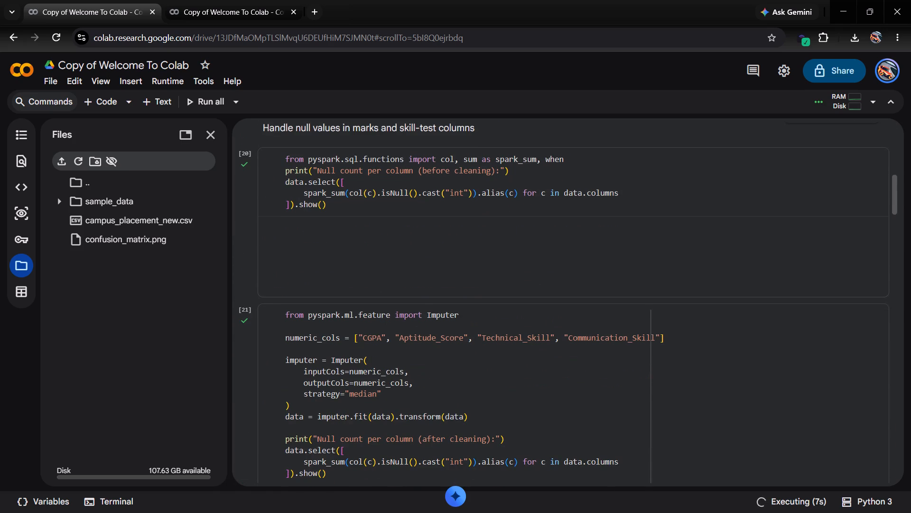
scroll(241, 334, "down", 8)
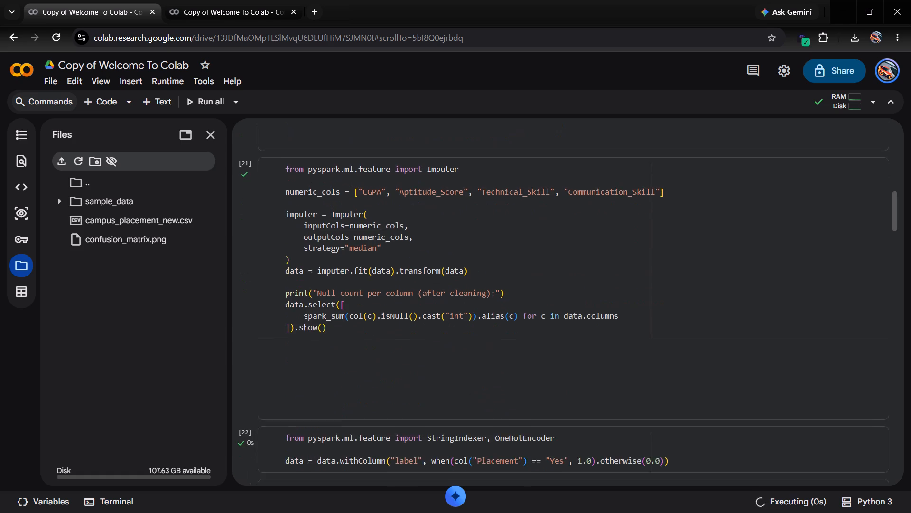
scroll(241, 334, "down", 8)
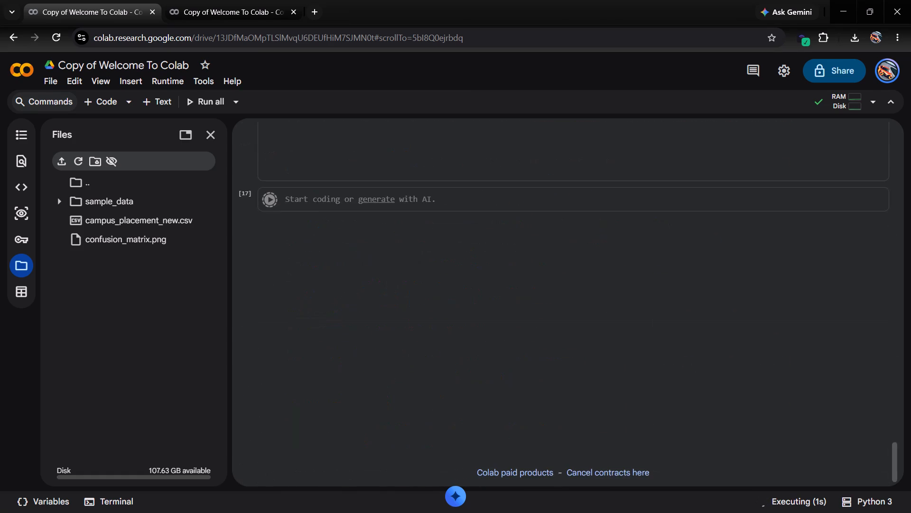
Snip the notebook code from the "Create the Spark session" heading through the null count before cleaning cell.
scroll(241, 334, "down", 1)
scroll(241, 334, "up", 16)
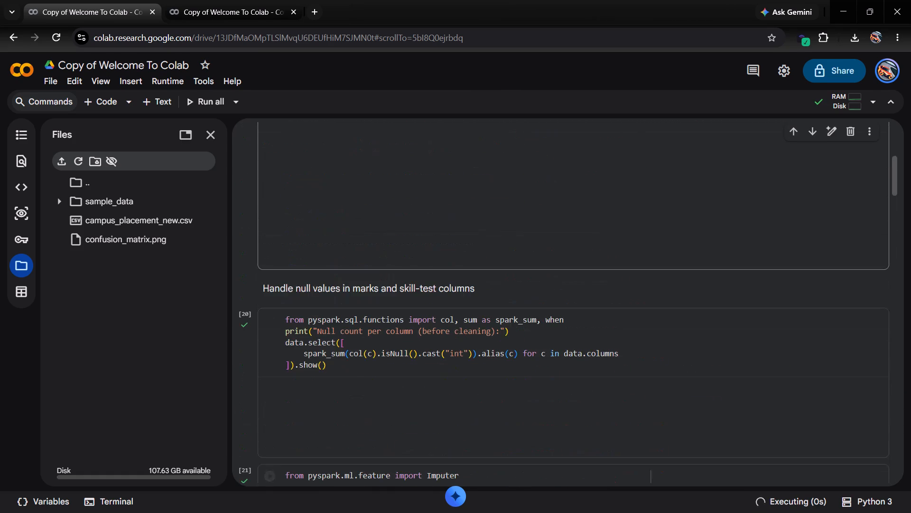
scroll(318, 289, "up", 7)
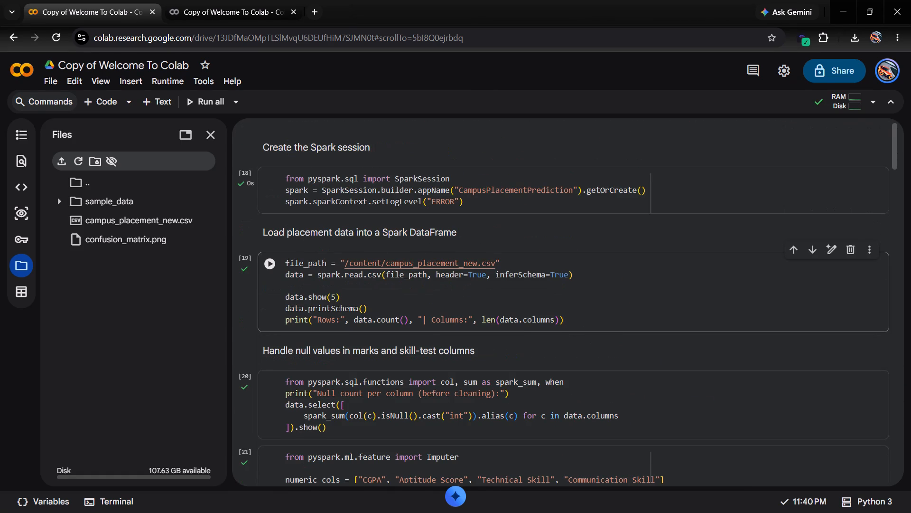
scroll(247, 321, "up", 1)
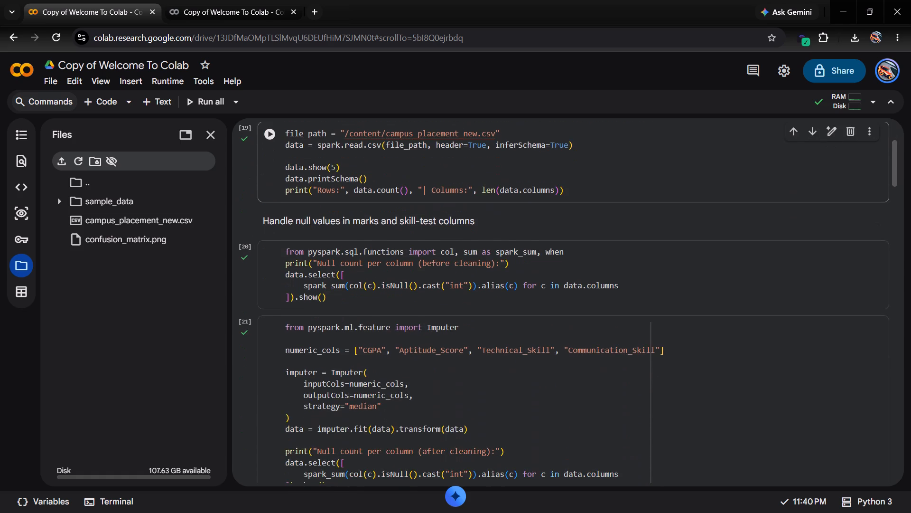
scroll(247, 321, "up", 1)
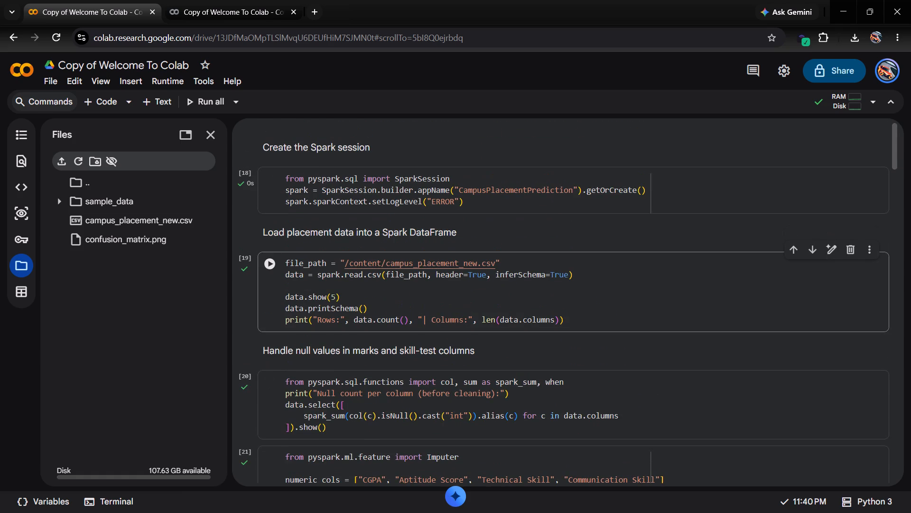
key("Print")
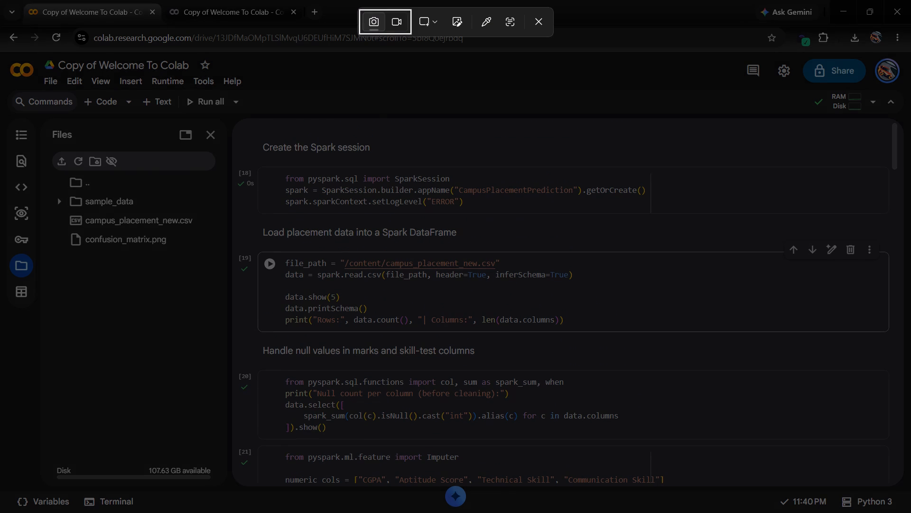
left_click_drag(241, 136, 613, 430)
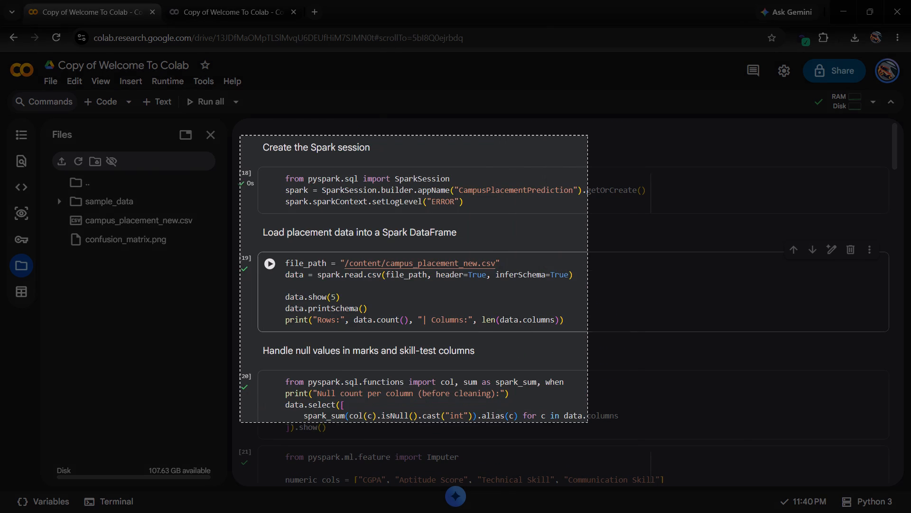
left_click_drag(613, 430, 853, 444)
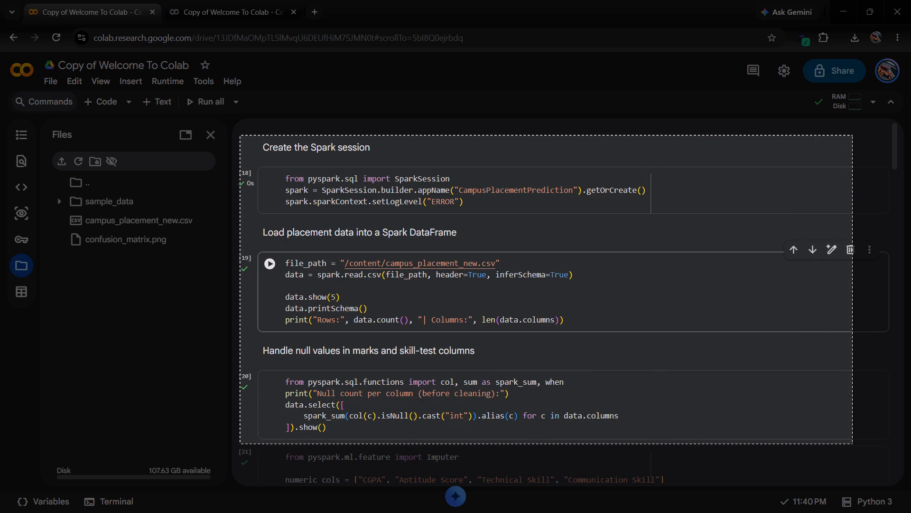
left_click_drag(853, 444, 866, 442)
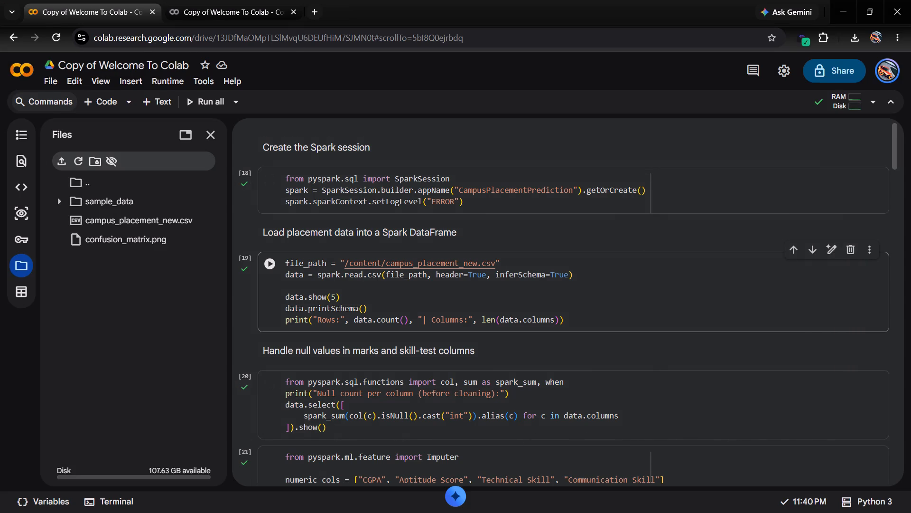
In the Word report, replace the old Spark session picture under "8.1 Main project: campus_placement_prediction.py" with the new snip.
key("alt+Tab")
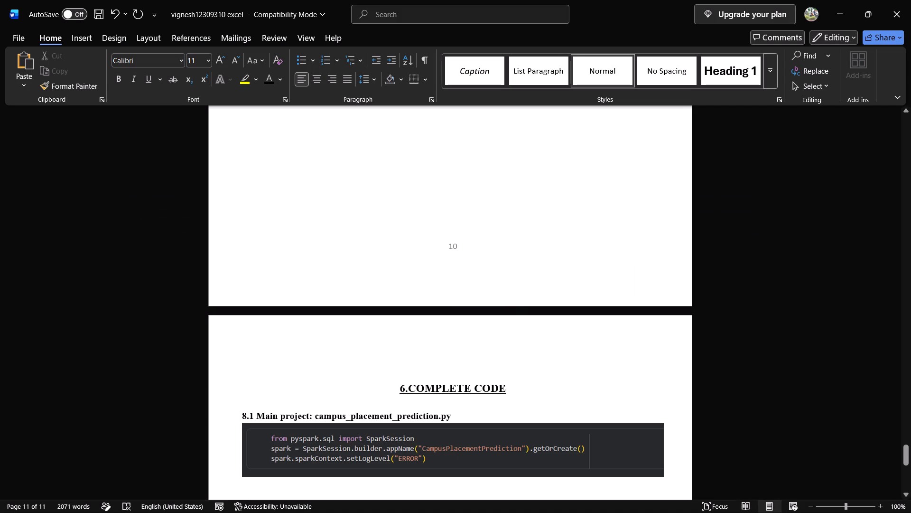
left_click(456, 450)
key("Delete")
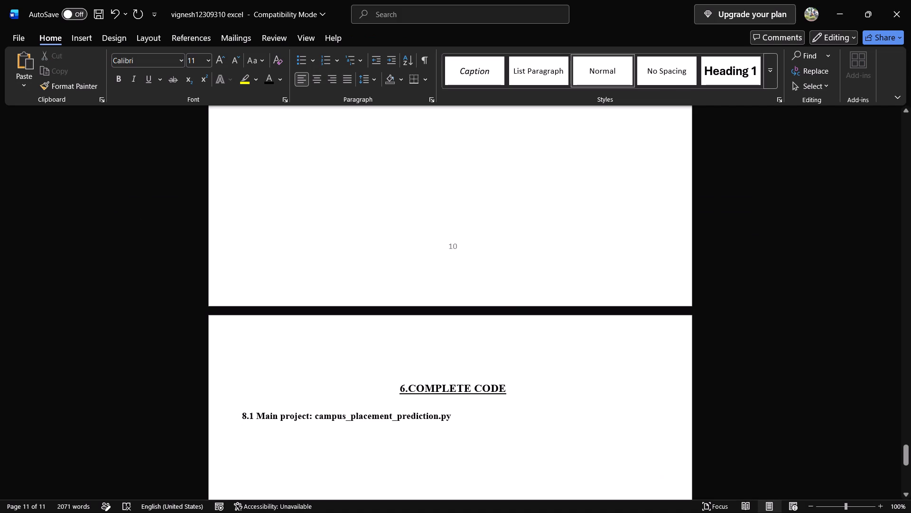
key("ctrl+v")
Return to the Colab notebook and snip the code cells from the Imputer import through the OneHotEncoder definition.
key("alt+Tab")
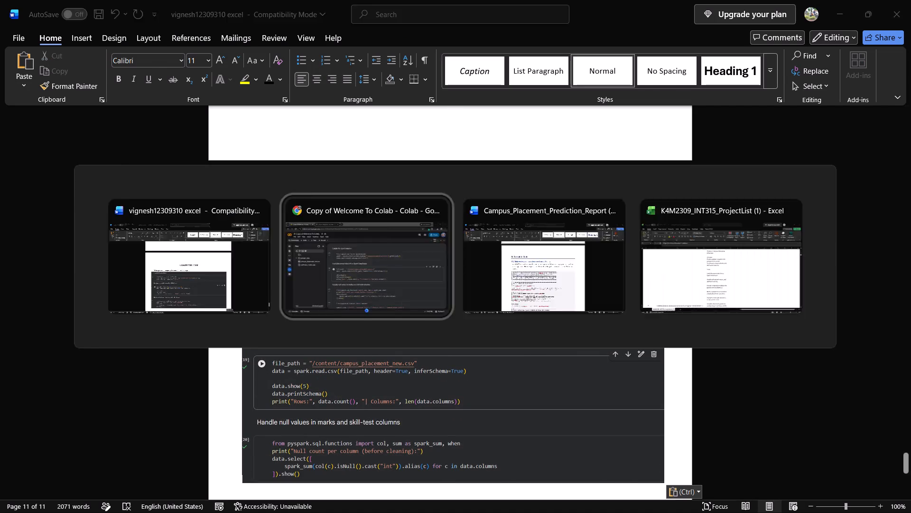
scroll(359, 441, "down", 2)
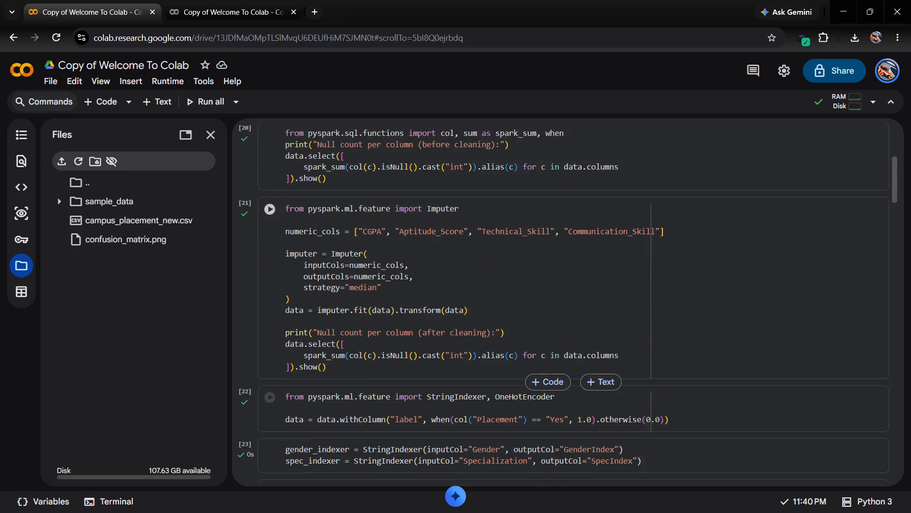
scroll(359, 441, "down", 3)
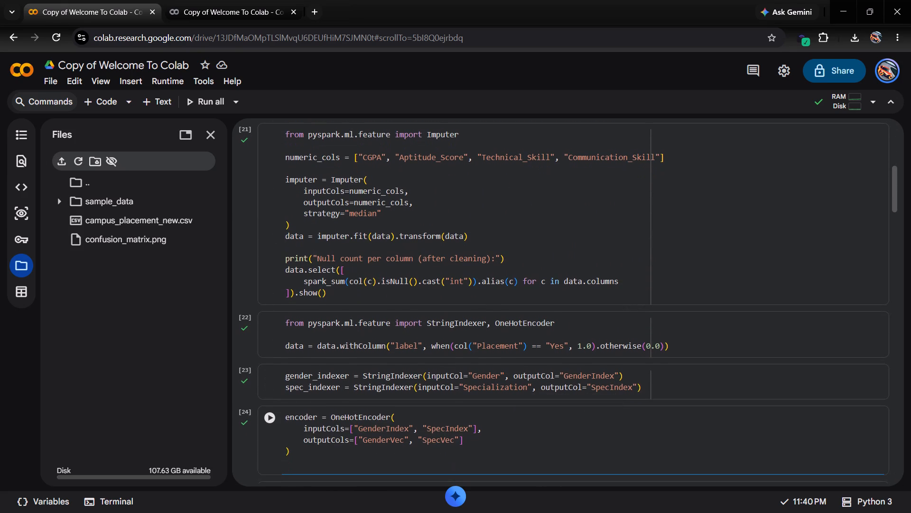
scroll(359, 441, "down", 2)
key("Print")
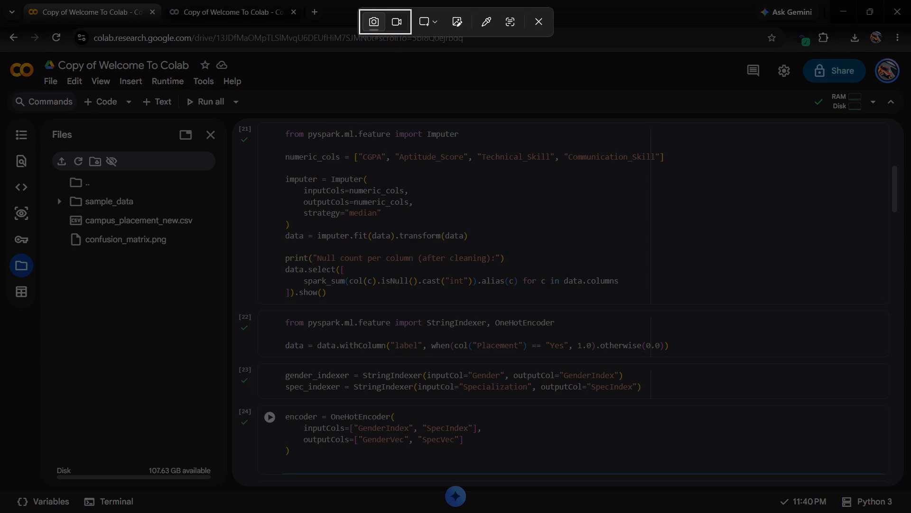
left_click_drag(250, 119, 892, 475)
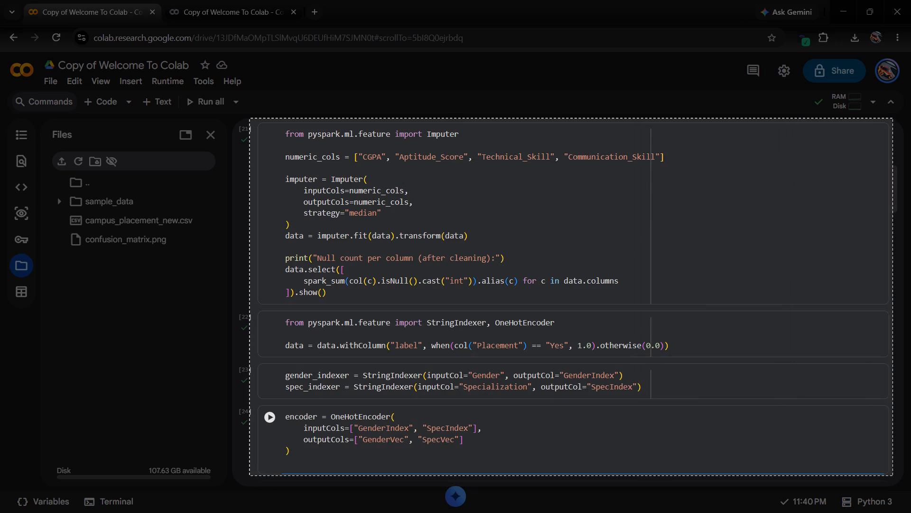
left_click_drag(892, 475, 897, 476)
Paste the Imputer-to-encoder snip on a new line below the first code picture in the Word report.
key("alt+Tab")
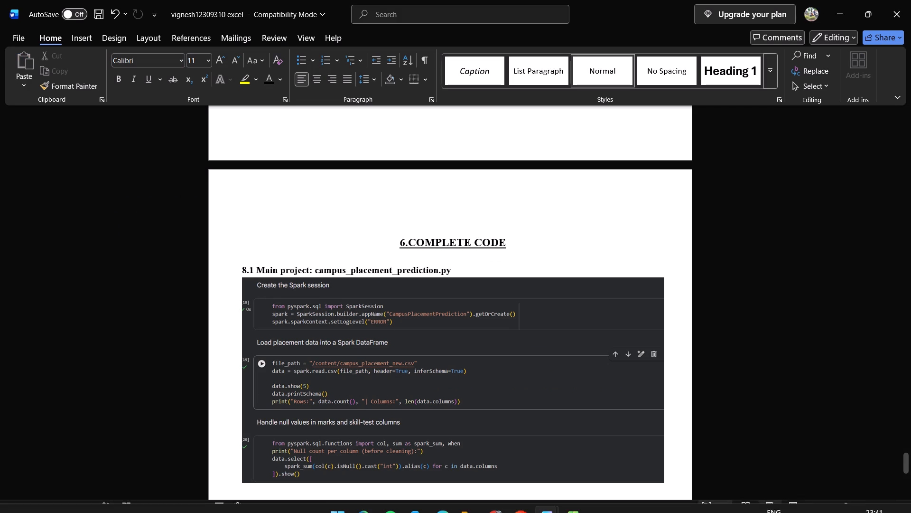
left_click(670, 470)
key("Return")
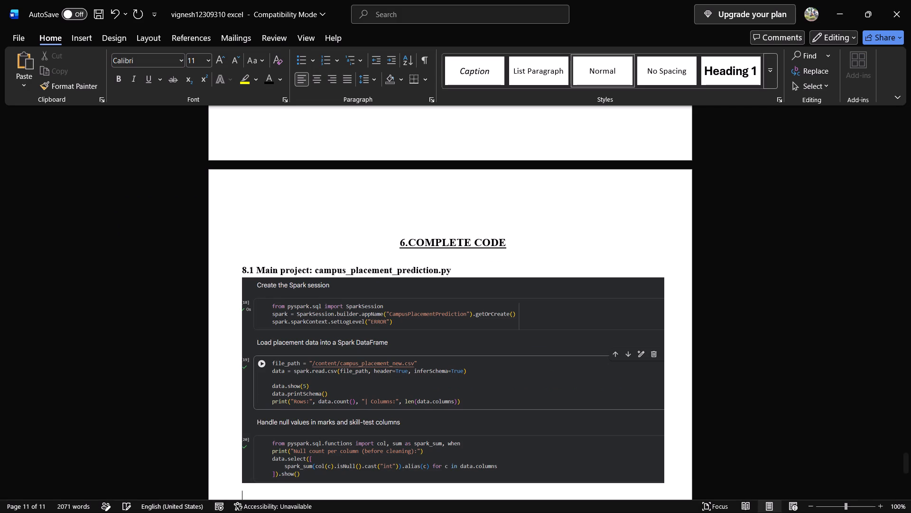
key("ctrl+v")
Back in the Colab notebook, snip the code cells from the VectorAssembler import through the end of the RandomForestClassifier definition.
key("alt+Tab")
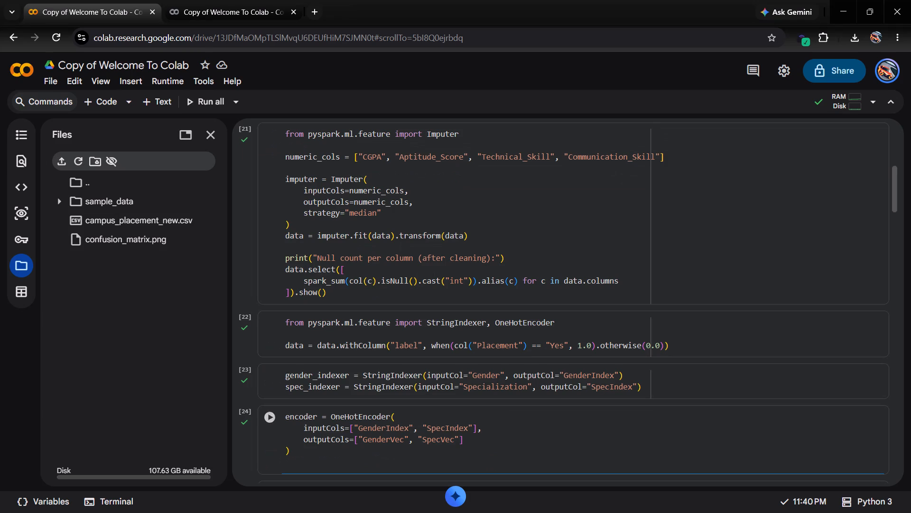
scroll(570, 452, "down", 2)
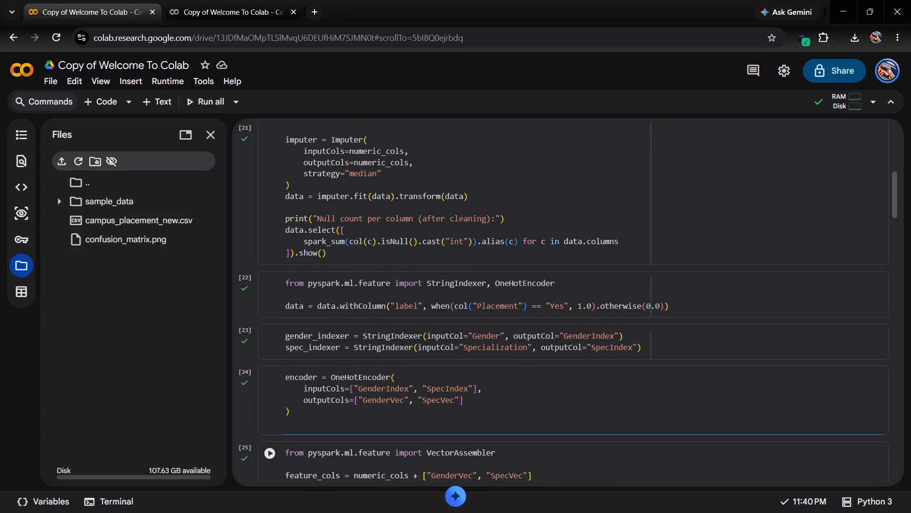
scroll(570, 452, "down", 1)
key("alt+Tab")
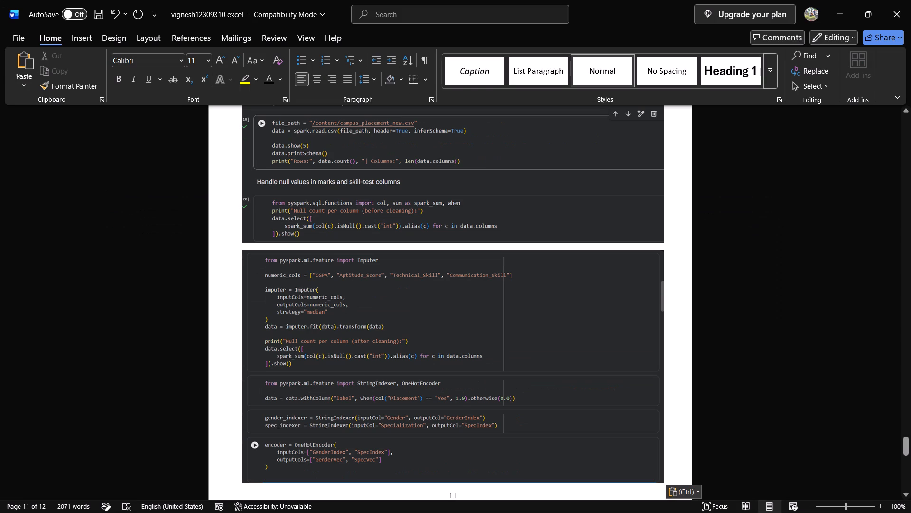
key("alt+Tab")
scroll(446, 413, "down", 1)
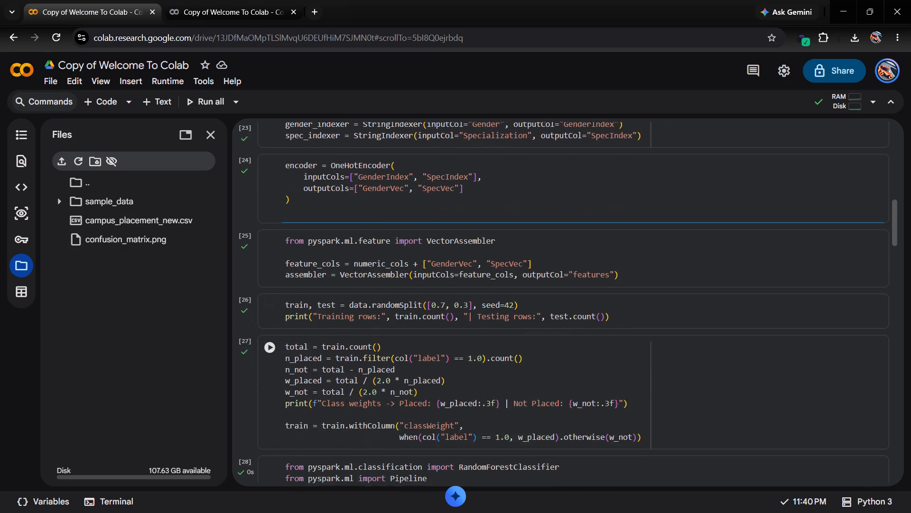
scroll(446, 413, "down", 1)
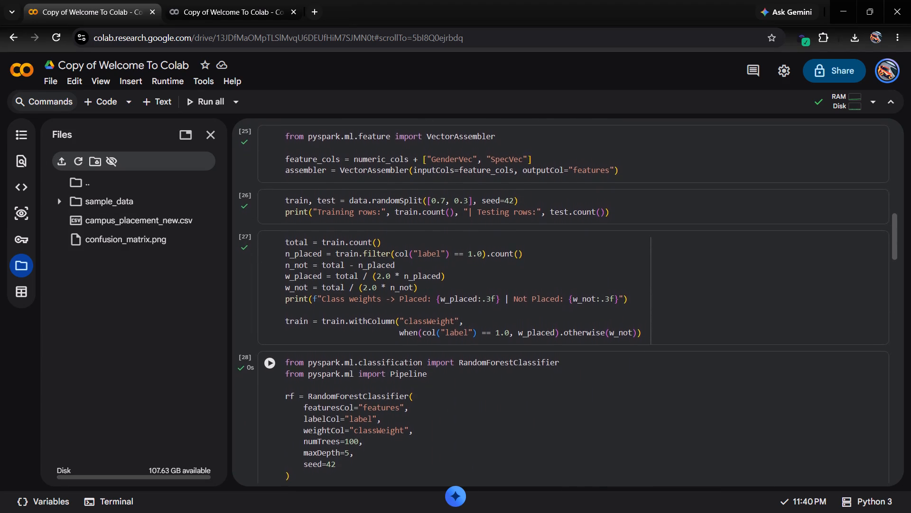
scroll(446, 413, "down", 2)
key("Print")
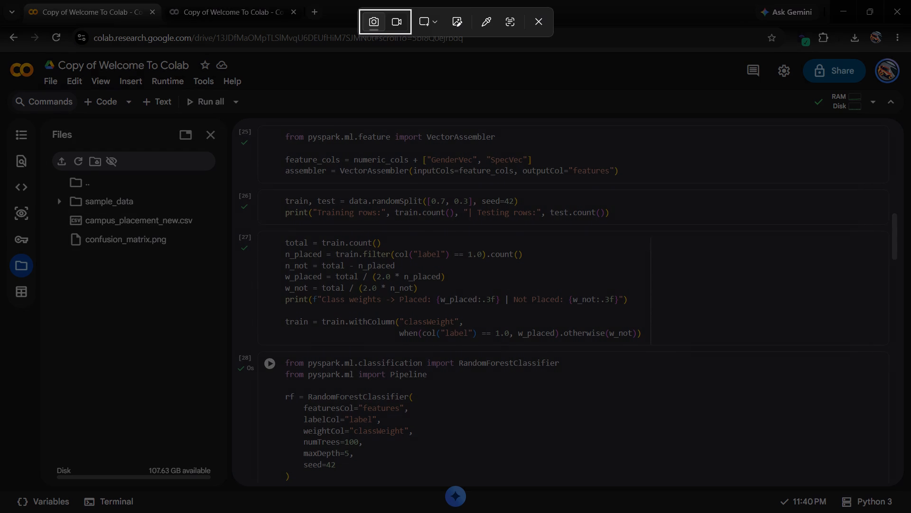
left_click_drag(253, 126, 896, 485)
left_click(896, 485)
key("Print")
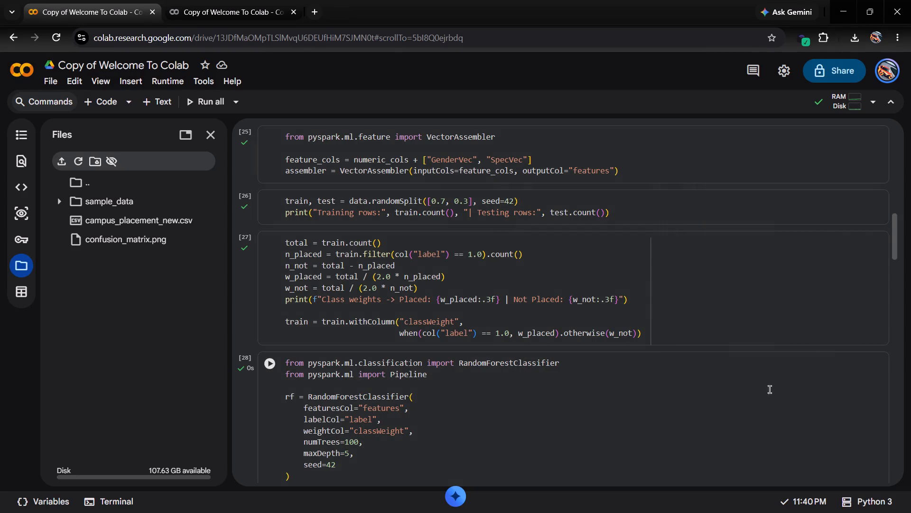
left_click_drag(254, 128, 881, 480)
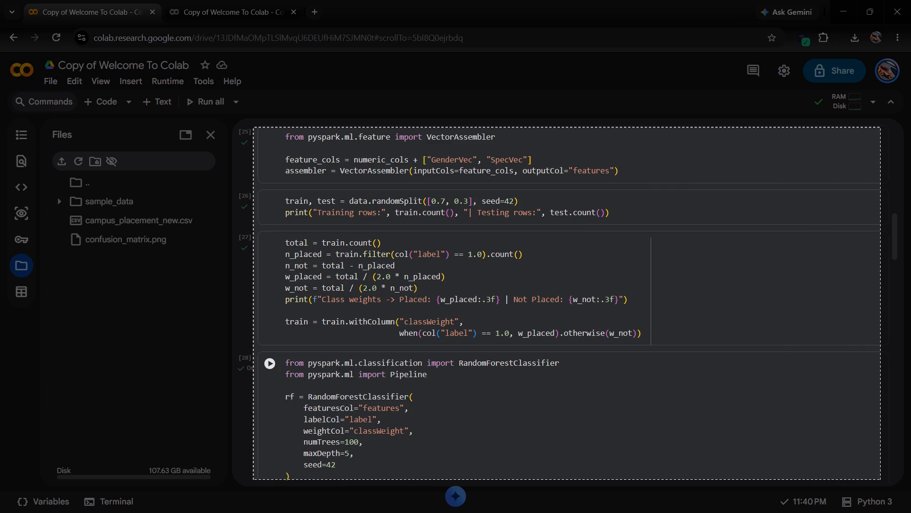
left_click_drag(881, 480, 885, 486)
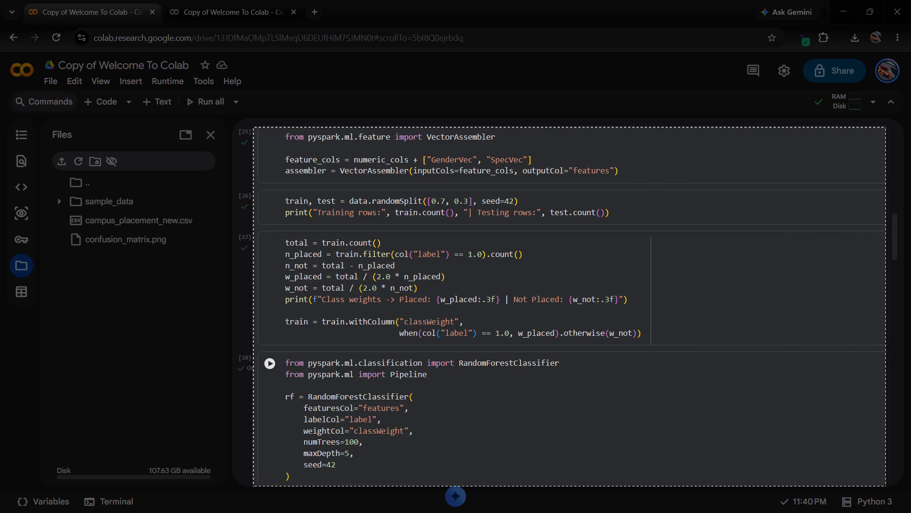
left_click_drag(885, 486, 881, 484)
Paste the VectorAssembler-to-RandomForestClassifier snip on a new line after the encoder code picture in the Word report.
key("alt+Tab")
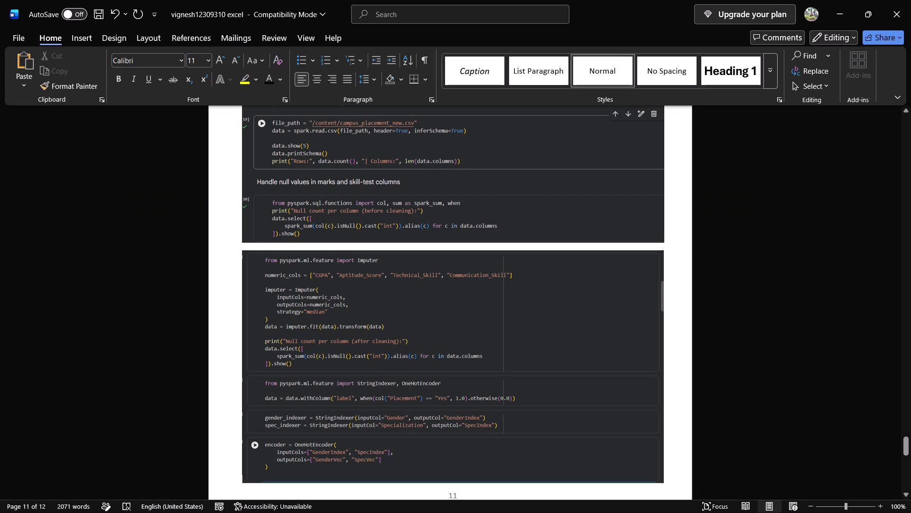
left_click(673, 474)
key("Return")
key("ctrl+v")
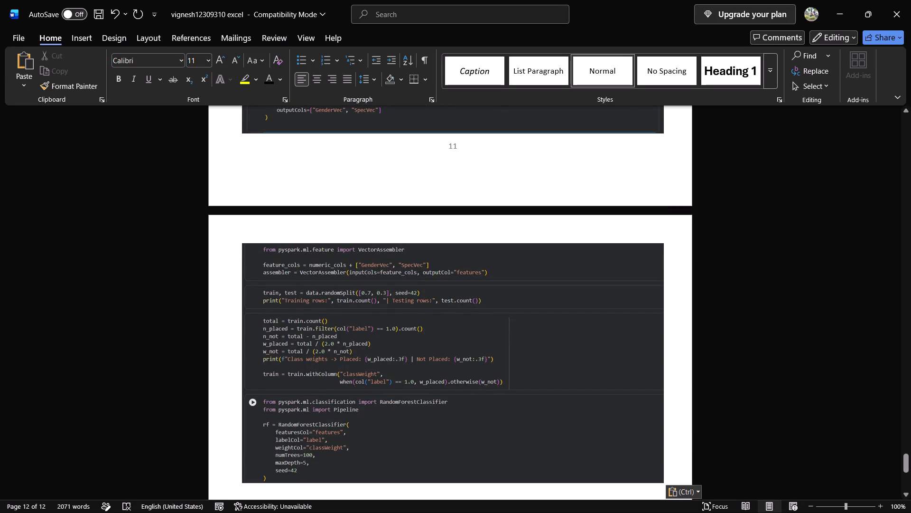
Switch back to the Colab notebook and clear all outputs, including the predictions table under the pipeline cell.
key("alt+Tab")
scroll(594, 470, "down", 1)
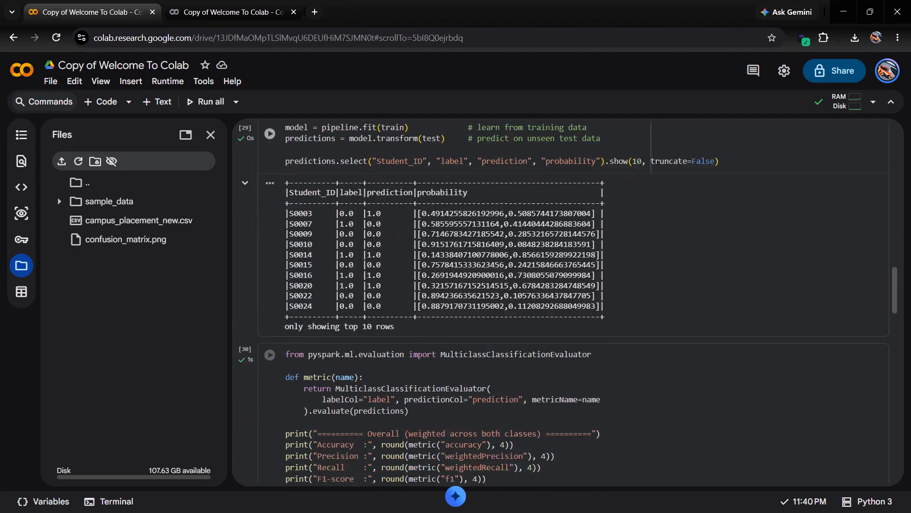
scroll(594, 470, "down", 2)
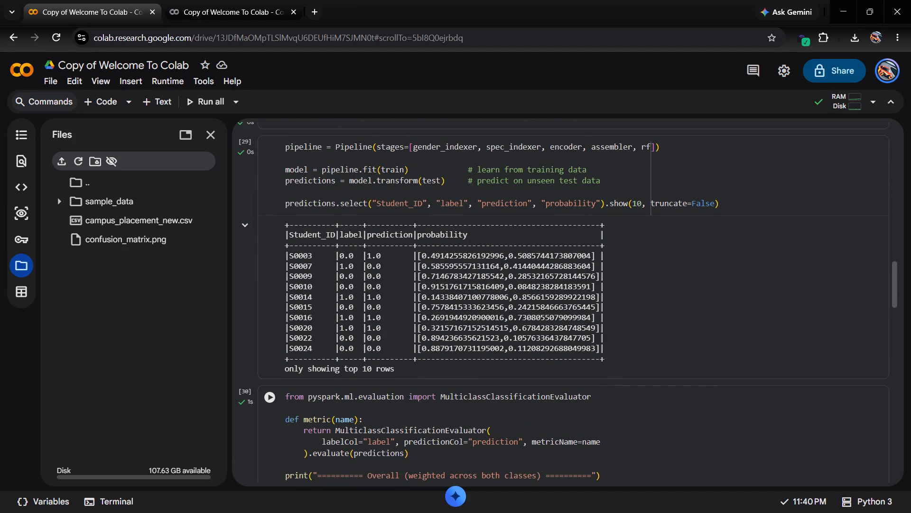
scroll(594, 470, "down", 3)
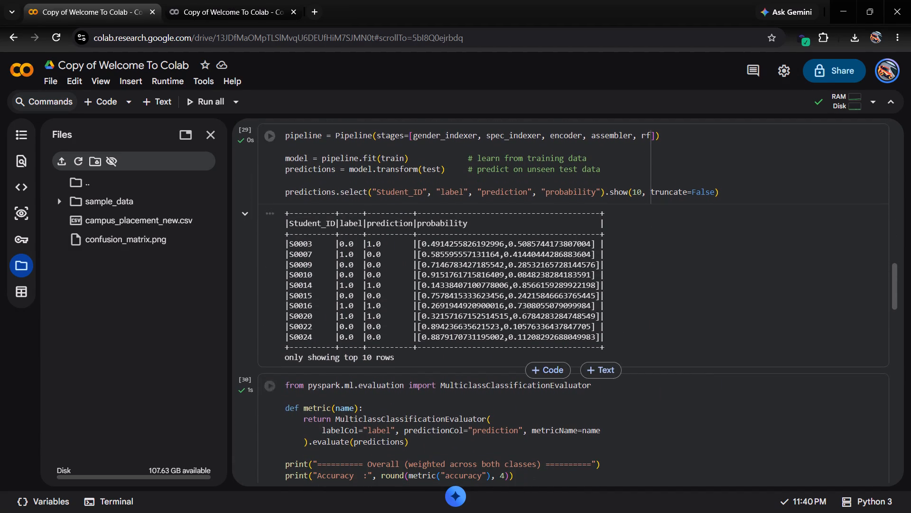
left_click(231, 95)
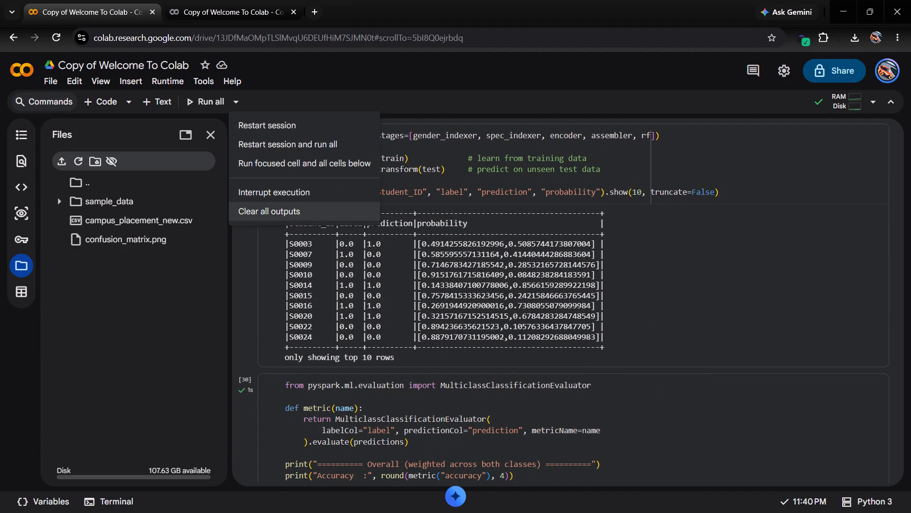
left_click(285, 205)
Snip the code cells from the pipeline stages definition through the per-class metrics loop.
scroll(312, 310, "up", 1)
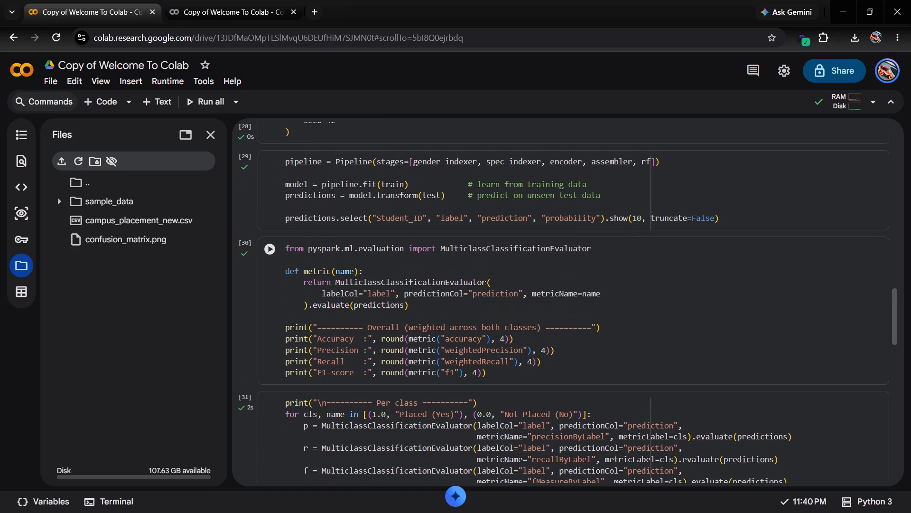
scroll(312, 310, "up", 2)
scroll(312, 310, "down", 1)
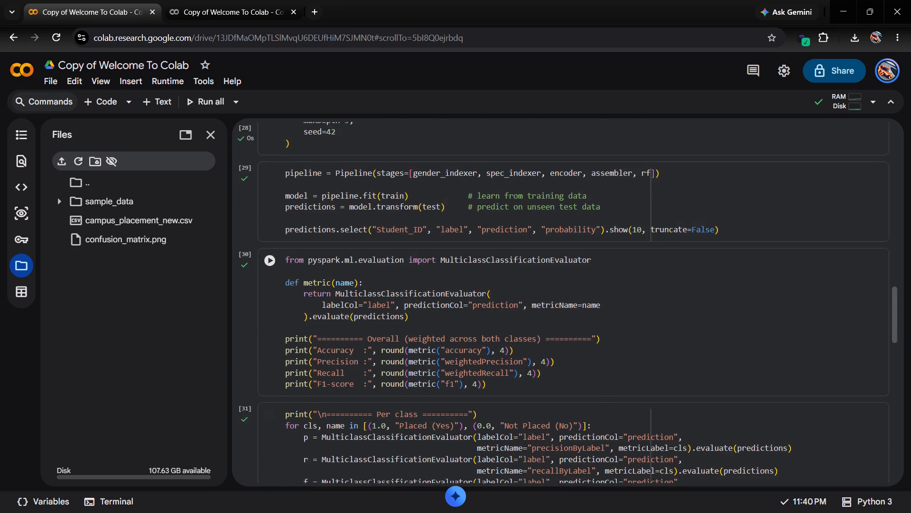
scroll(312, 310, "down", 1)
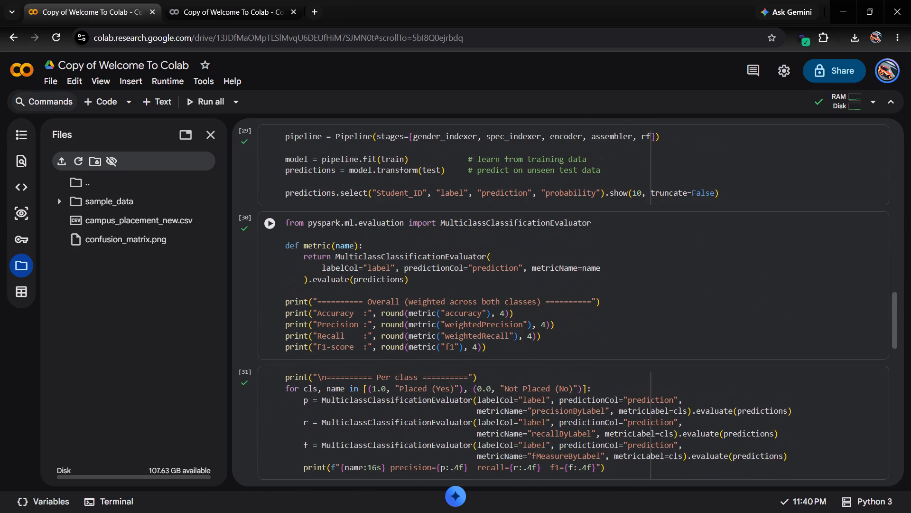
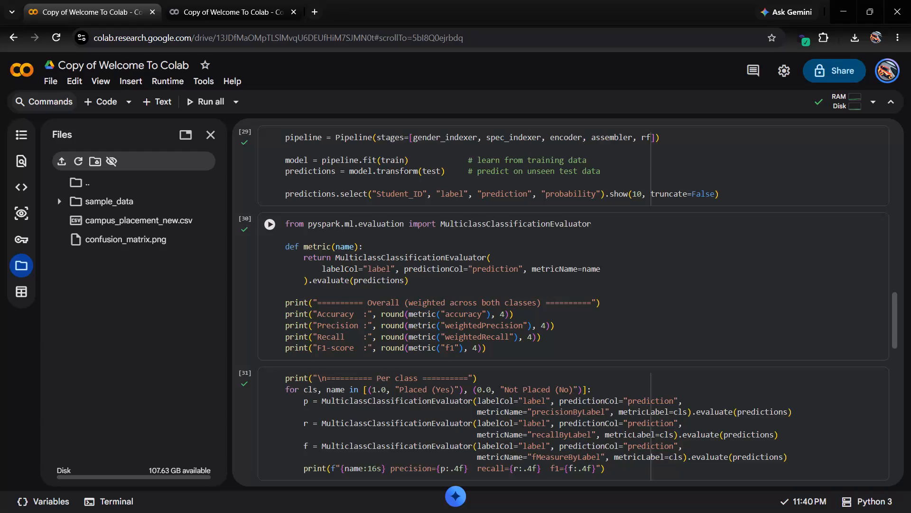
Snip the code cells from the pipeline stages definition through the per-class metrics loop, including the cells' full width.
key("Print")
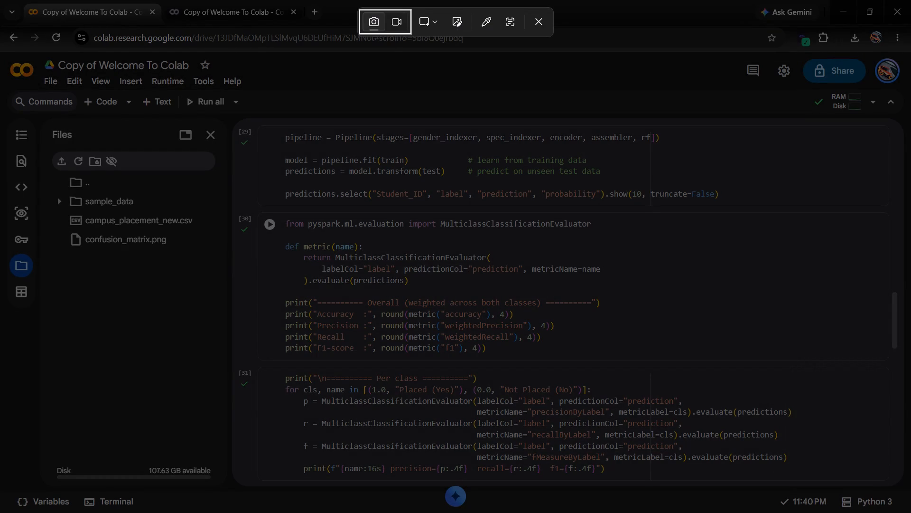
left_click_drag(253, 125, 883, 494)
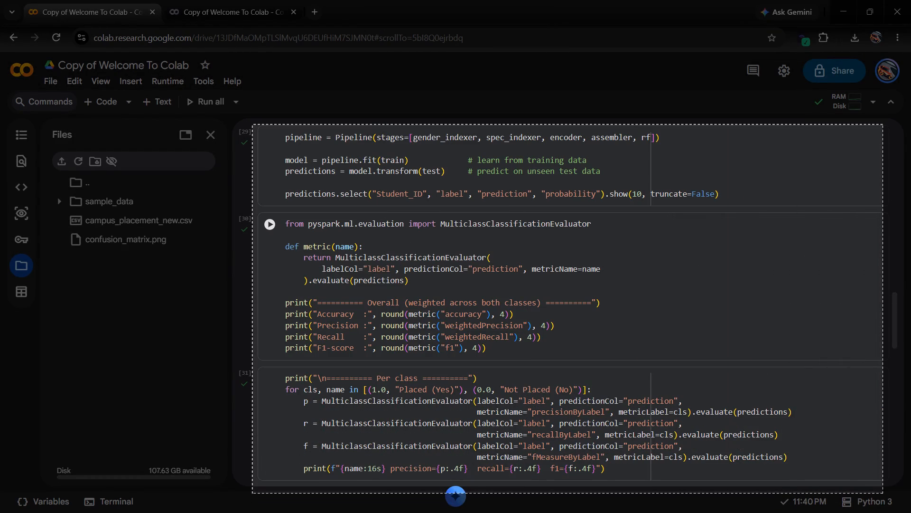
left_click_drag(883, 494, 892, 484)
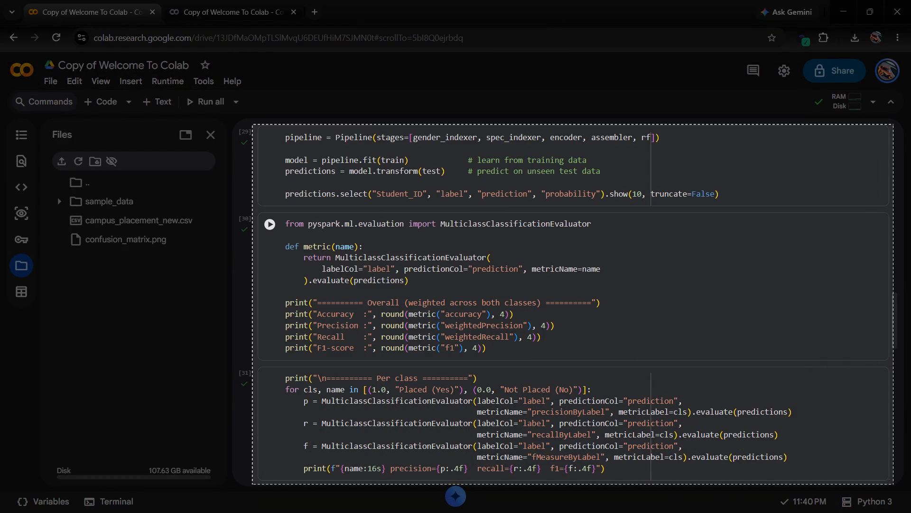
left_click_drag(892, 484, 892, 484)
key("alt+Tab")
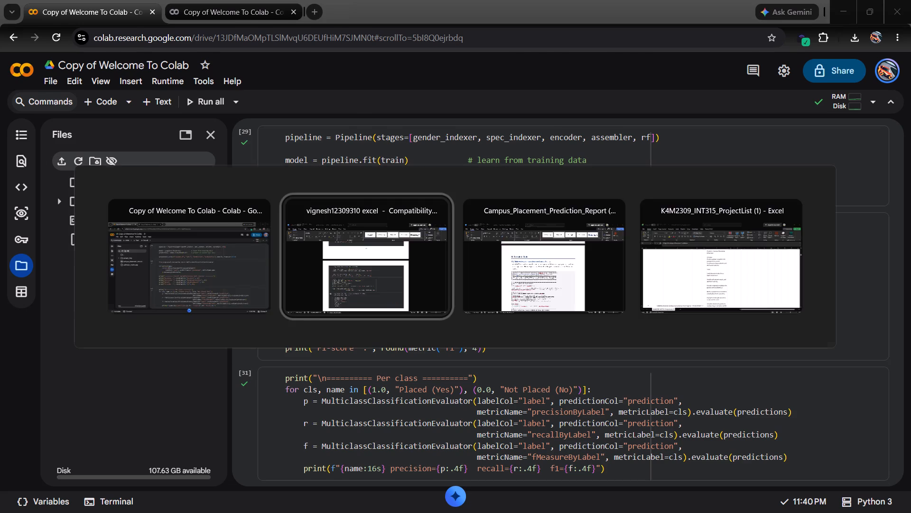
left_click(677, 479)
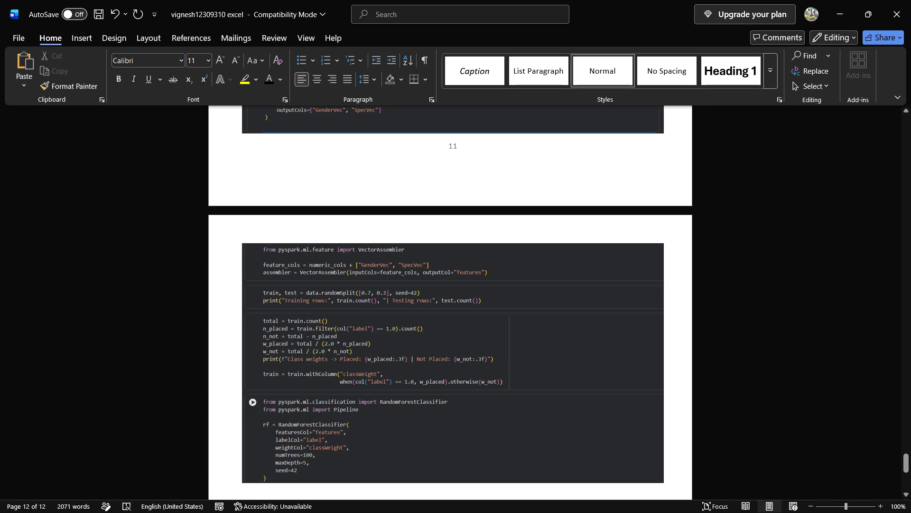
key("Return")
key("ctrl+v")
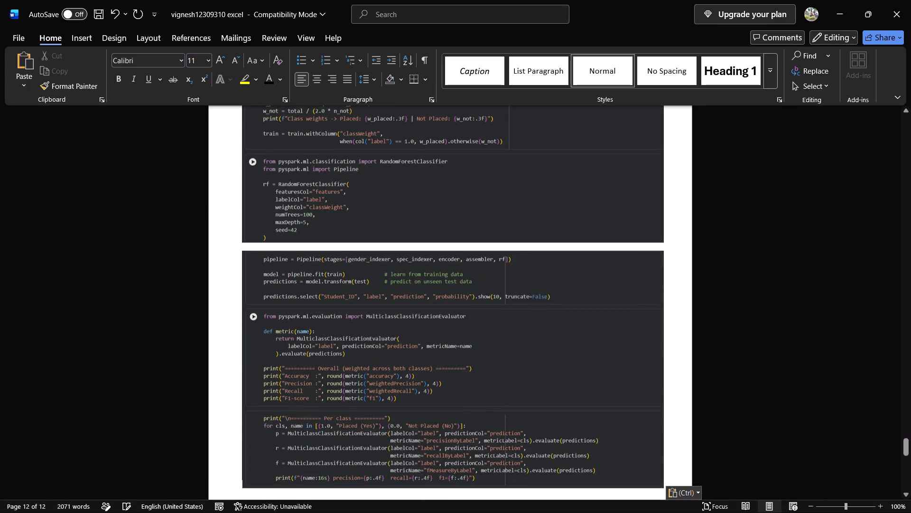
Back in the Colab notebook, snip the whole confusion matrix cell from the numpy import through plt.show().
key("alt+Tab")
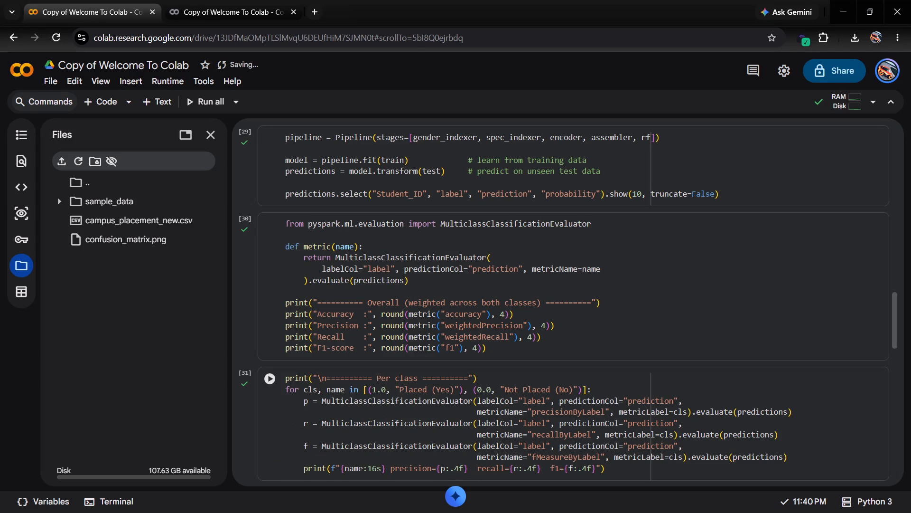
scroll(563, 470, "down", 3)
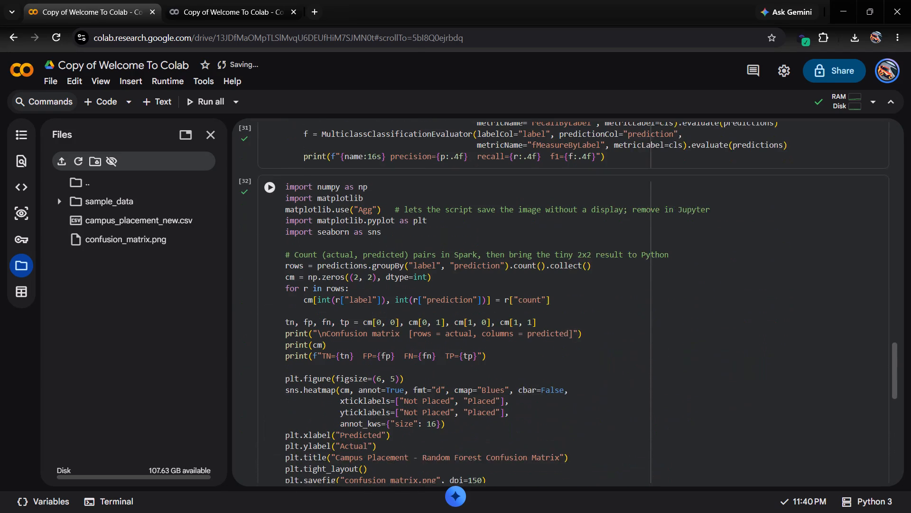
scroll(563, 470, "down", 2)
scroll(563, 470, "left", 1)
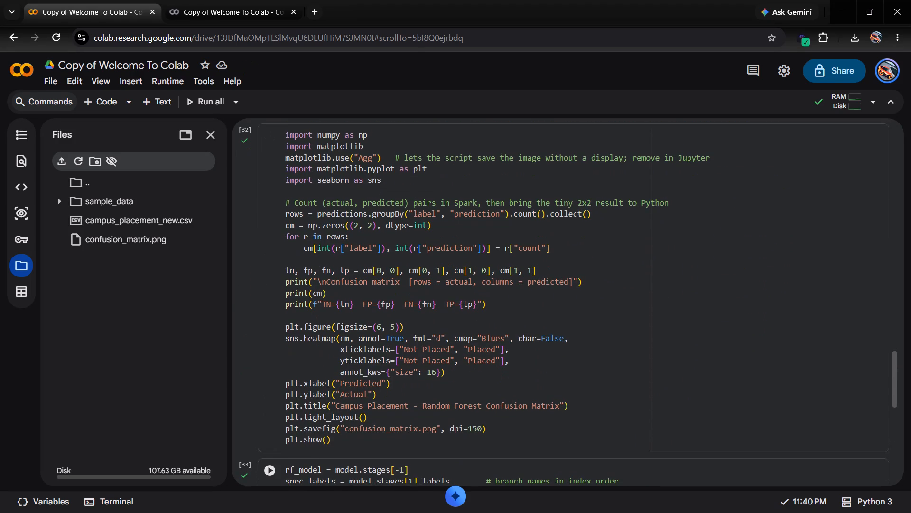
key("Print")
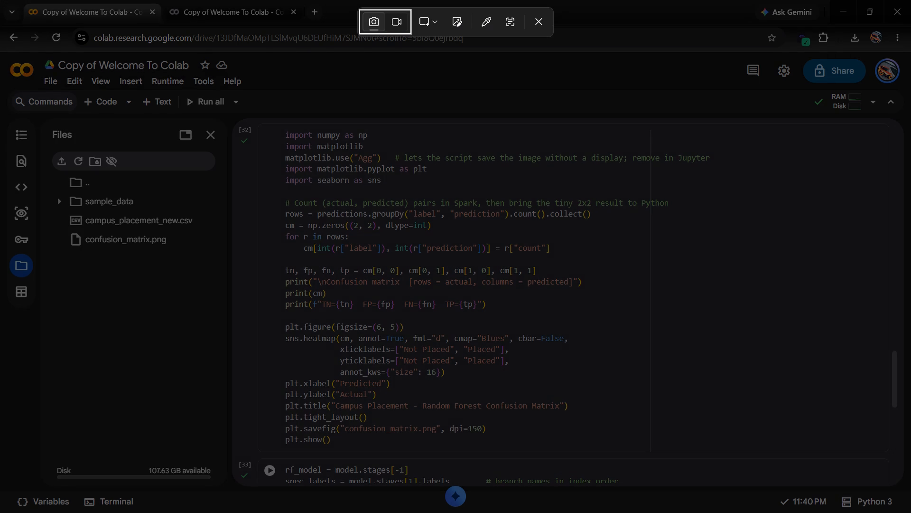
left_click_drag(254, 124, 306, 226)
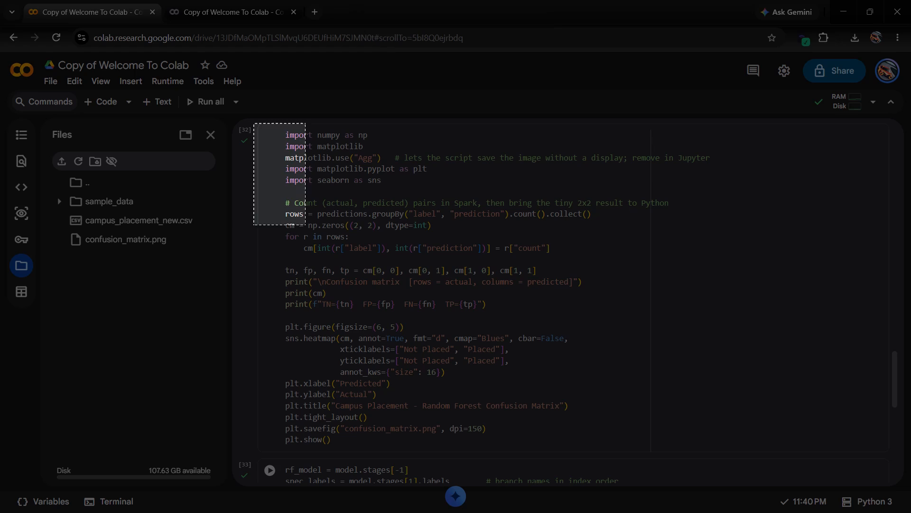
left_click_drag(306, 226, 838, 451)
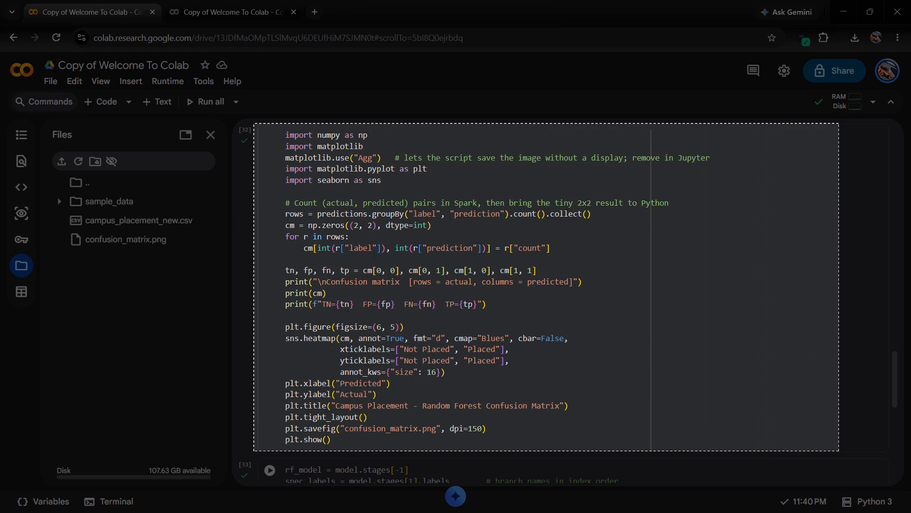
left_click_drag(838, 451, 890, 454)
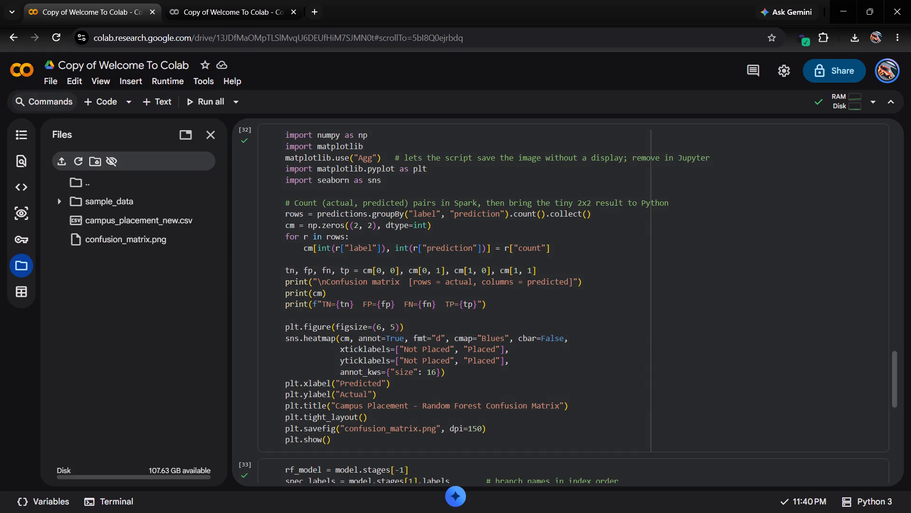
Paste the confusion matrix code snip on a new line after the pipeline-and-metrics picture in the Word report.
key("alt+Tab")
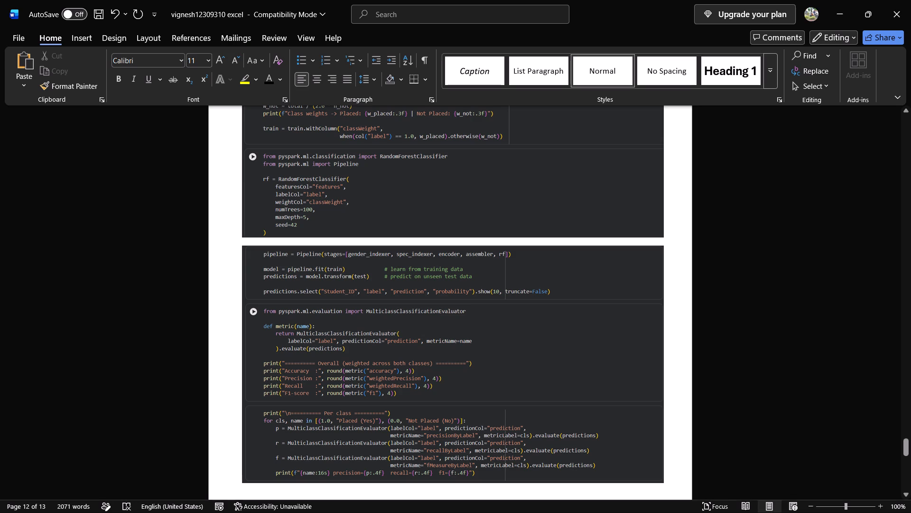
left_click(676, 474)
key("Return")
key("ctrl+v")
Back in the Colab notebook, snip the feature importance cell from the rf_model definition through spark.stop().
key("alt+Tab")
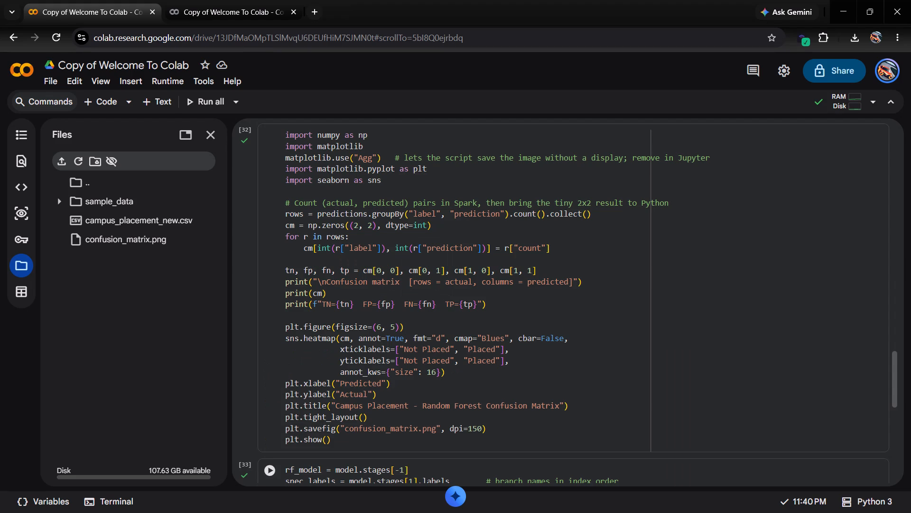
scroll(513, 460, "down", 3)
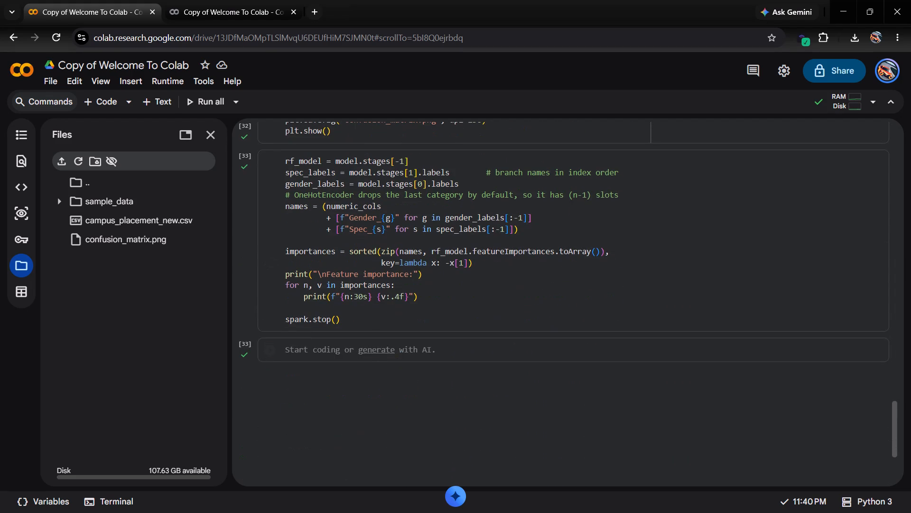
key("Print")
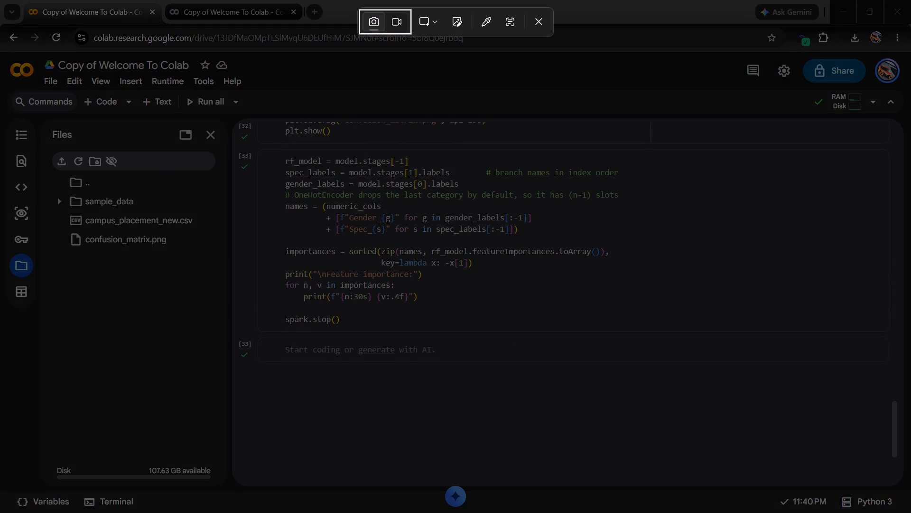
left_click_drag(255, 149, 861, 335)
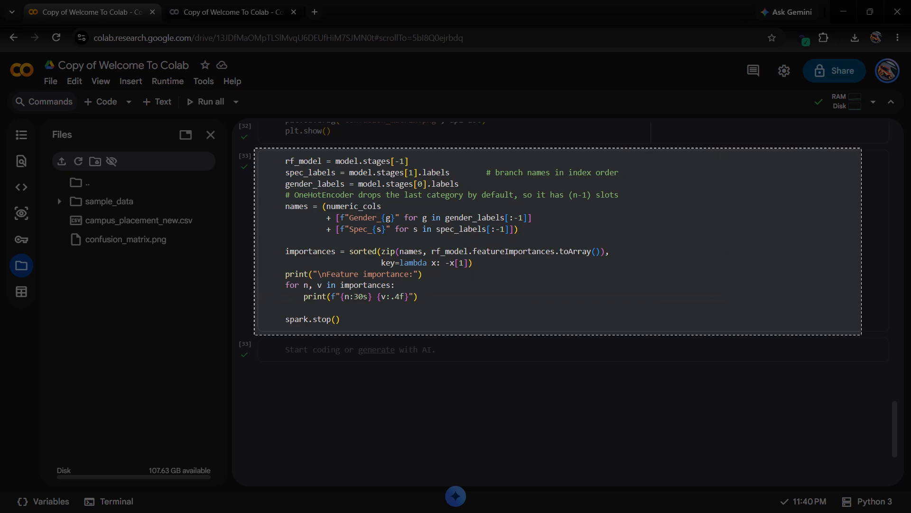
left_click_drag(861, 335, 890, 331)
left_click(890, 331)
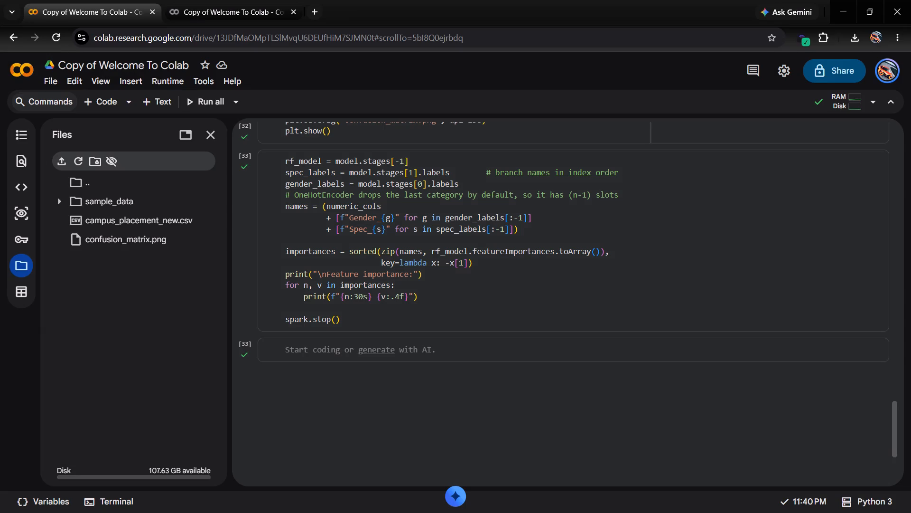
Paste the feature importance code snip on a new line after the confusion matrix code picture in the Word report.
key("alt+Tab")
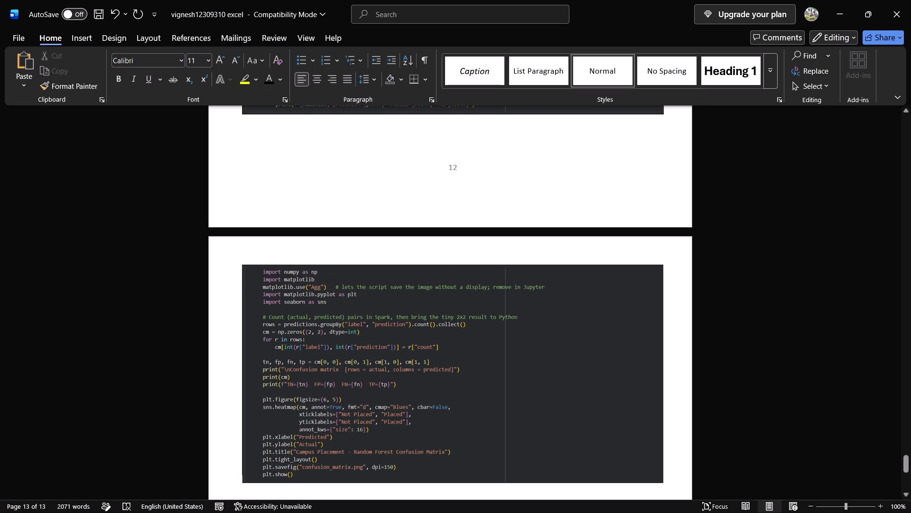
left_click(669, 474)
key("Return")
key("ctrl+v")
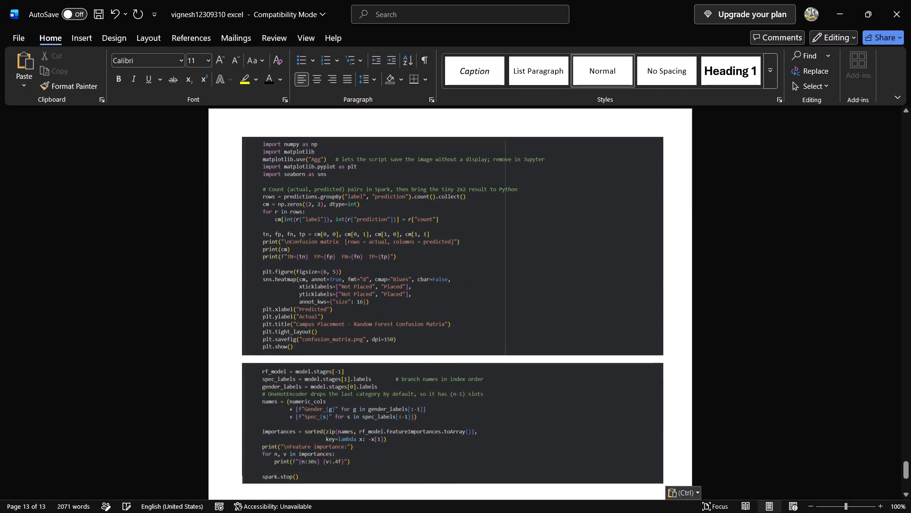
Add blank lines below the feature importance code picture until the cursor reaches a new page.
scroll(669, 474, "down", 1)
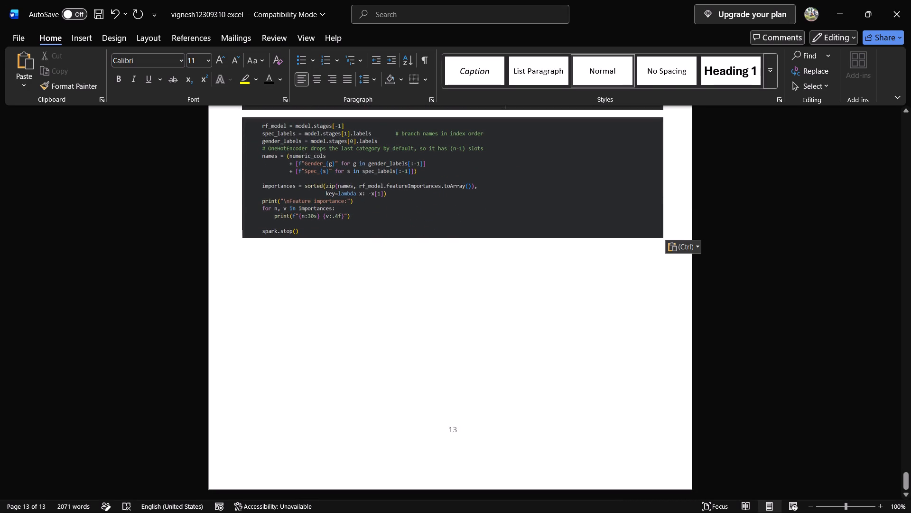
scroll(386, 347, "down", 1)
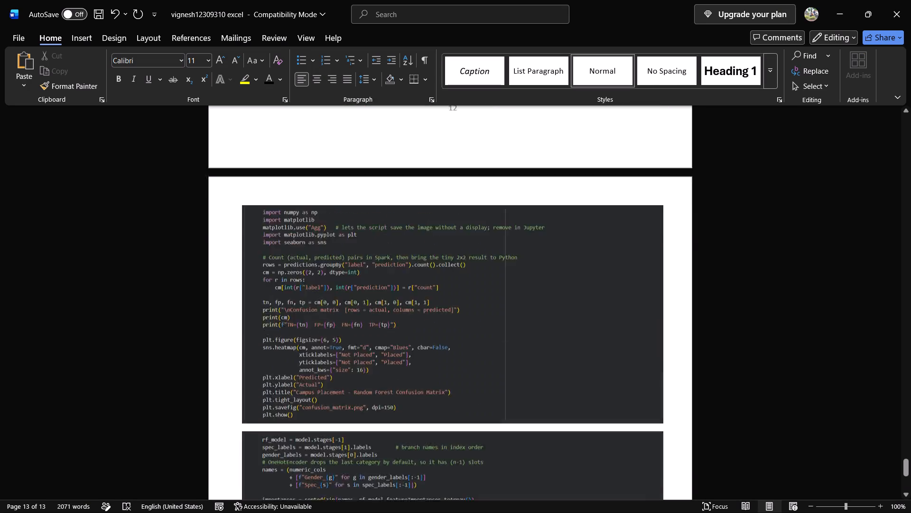
scroll(386, 347, "down", 1)
left_click(455, 402)
scroll(455, 402, "down", 1)
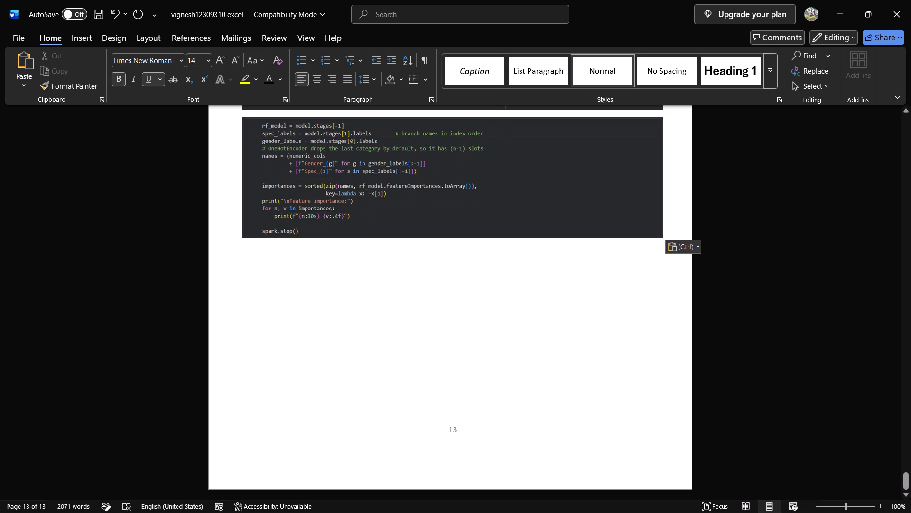
left_click(549, 445)
key("Return")
key("Return")
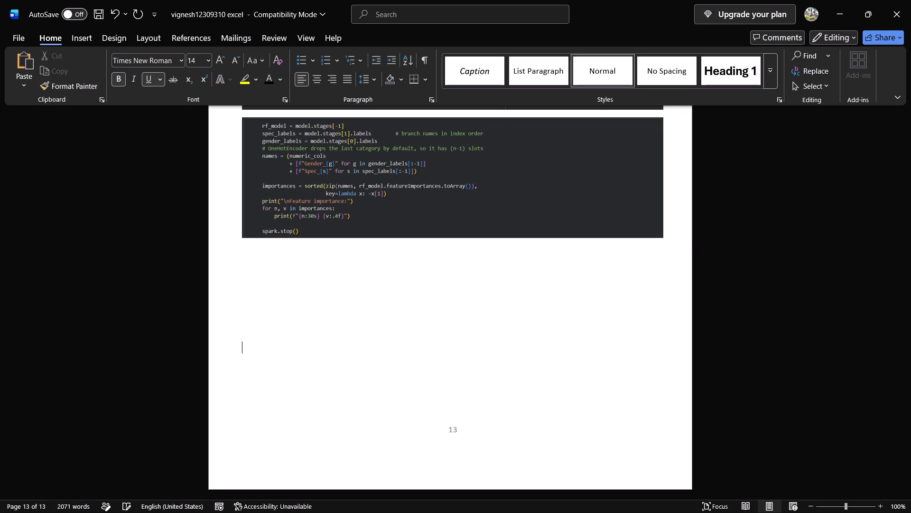
key("Return")
key("Return")
key("Return")
key("Return")
key("Return")
scroll(549, 445, "down", 1)
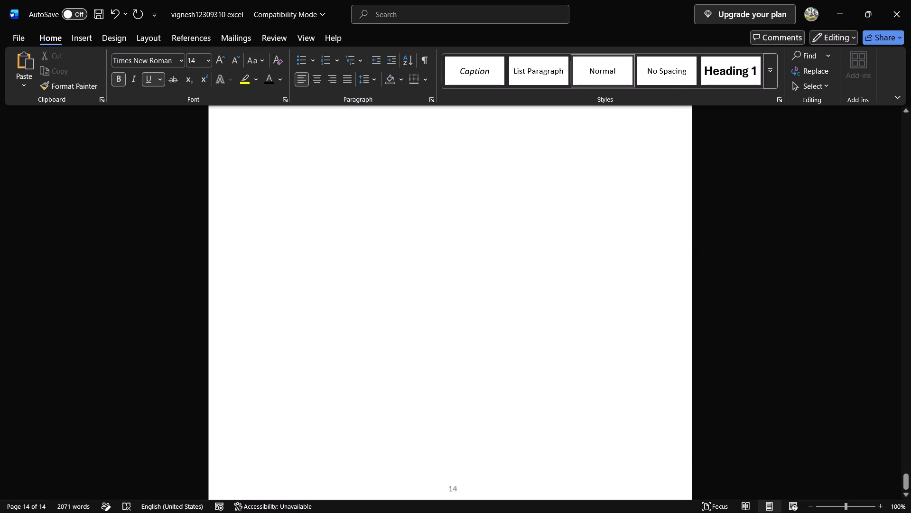
scroll(549, 445, "down", 1)
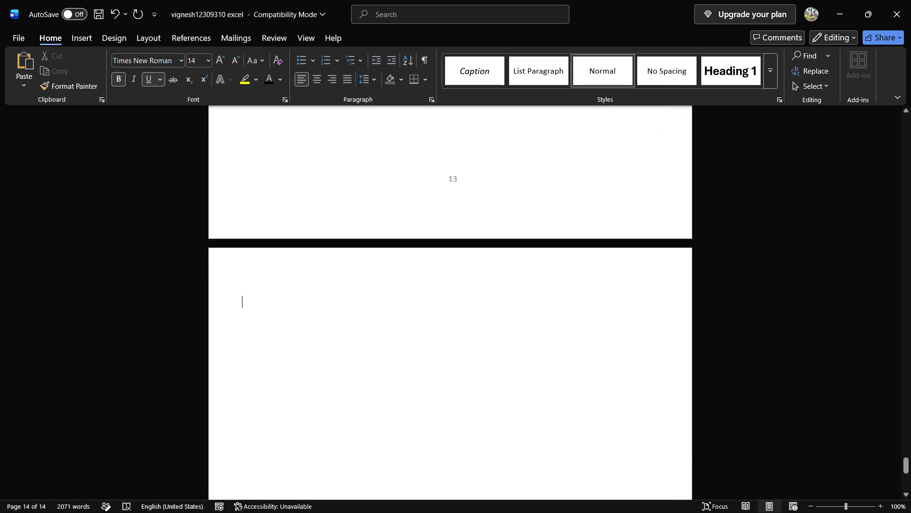
scroll(549, 445, "down", 1)
Switch to the Campus_Placement_Prediction_Report document and look through the pages after the main code for the next section to reproduce.
key("alt+Tab")
key("alt+Tab")
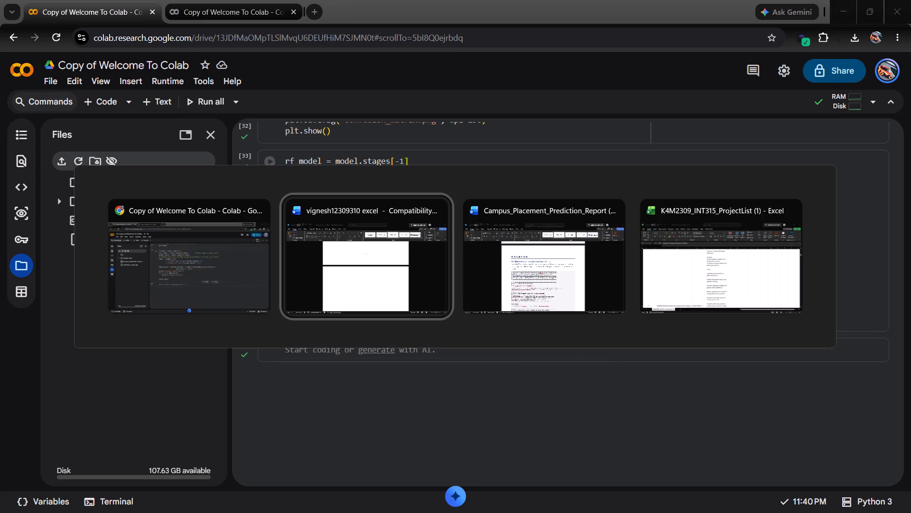
key("alt+Tab")
scroll(309, 337, "down", 1)
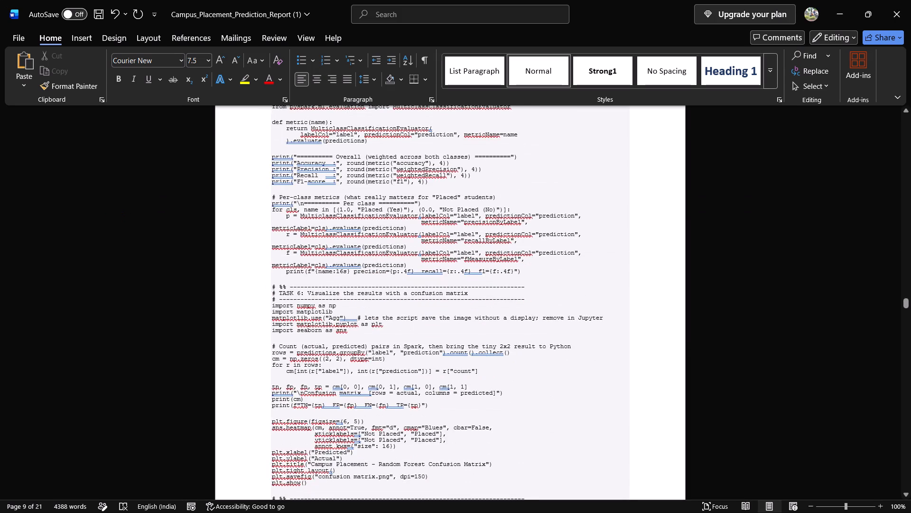
scroll(309, 337, "down", 2)
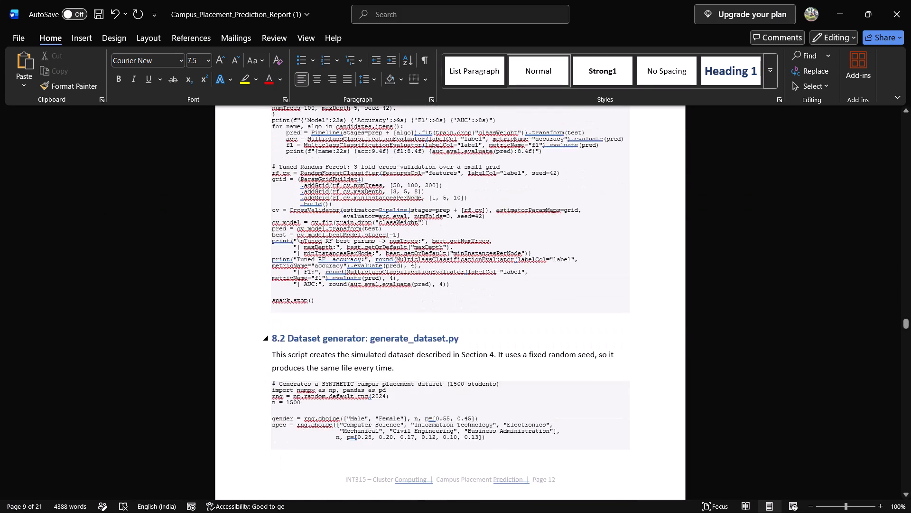
scroll(309, 337, "down", 2)
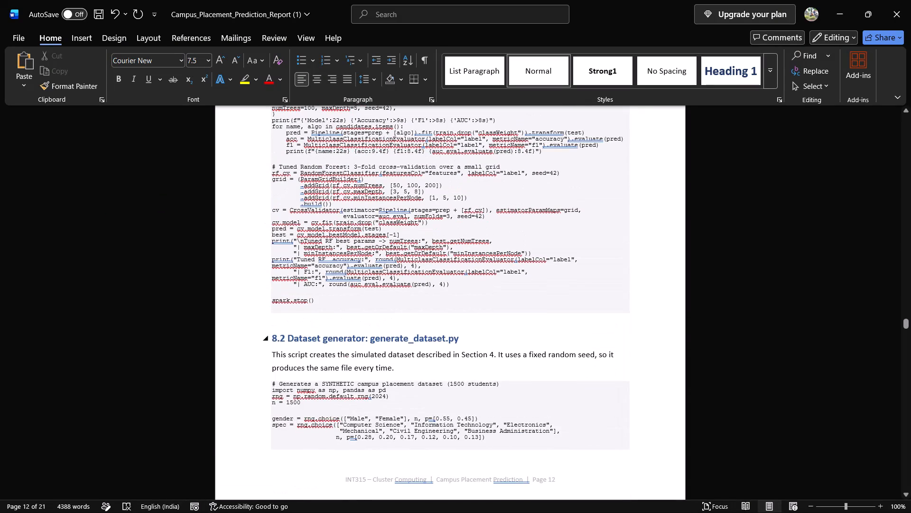
scroll(309, 337, "down", 1)
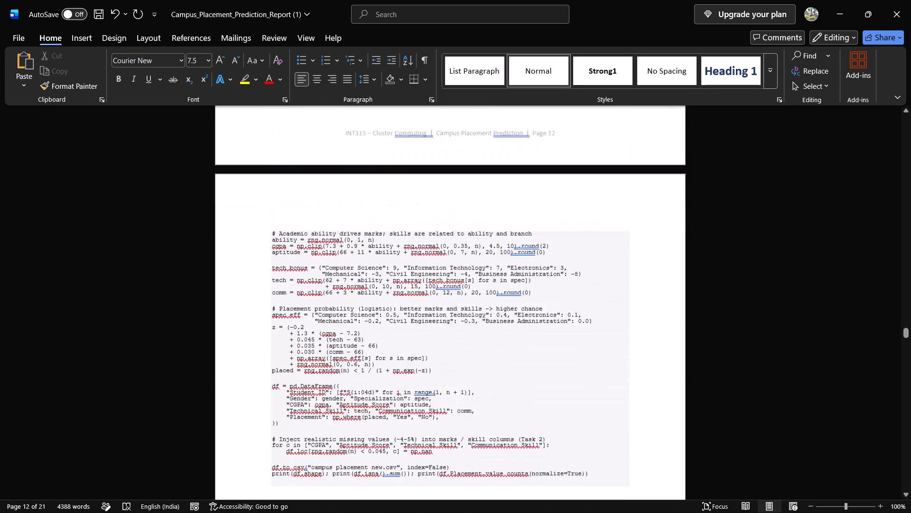
scroll(309, 337, "down", 1)
scroll(309, 337, "up", 1)
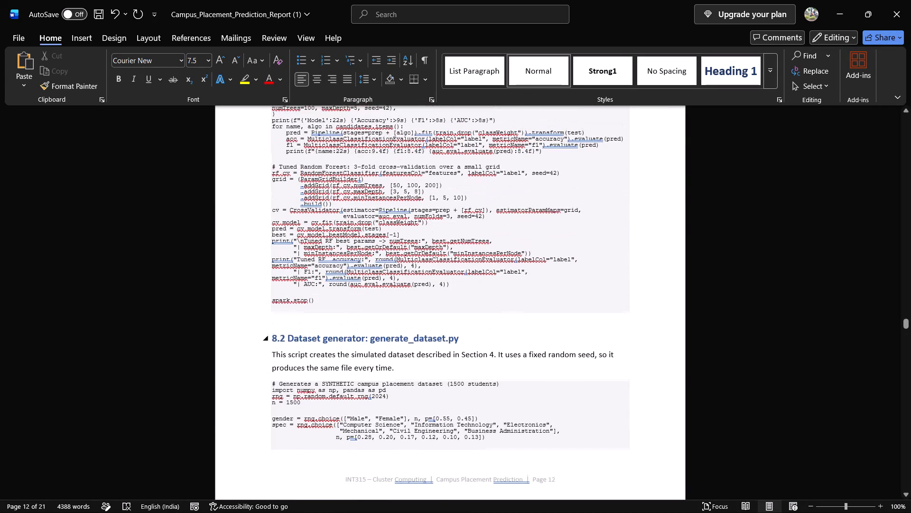
scroll(309, 337, "down", 1)
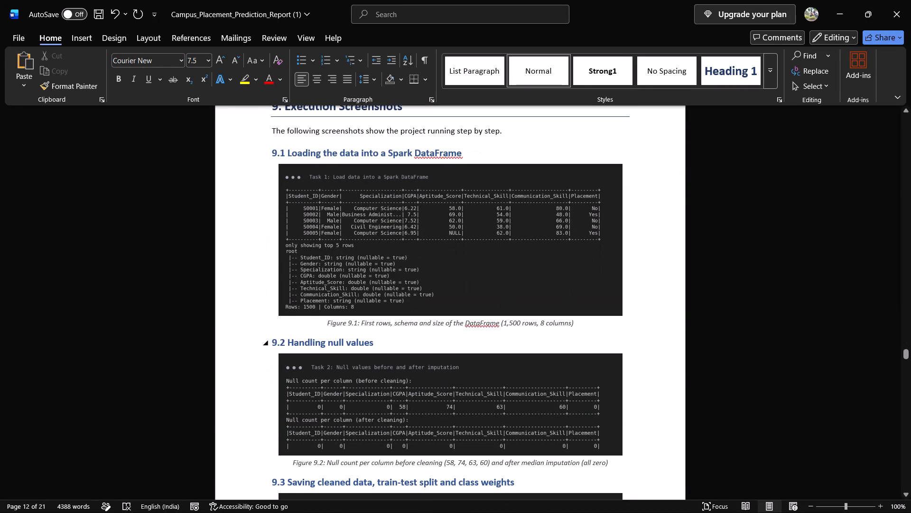
key("Up")
key("Up")
key("Up")
key("Down")
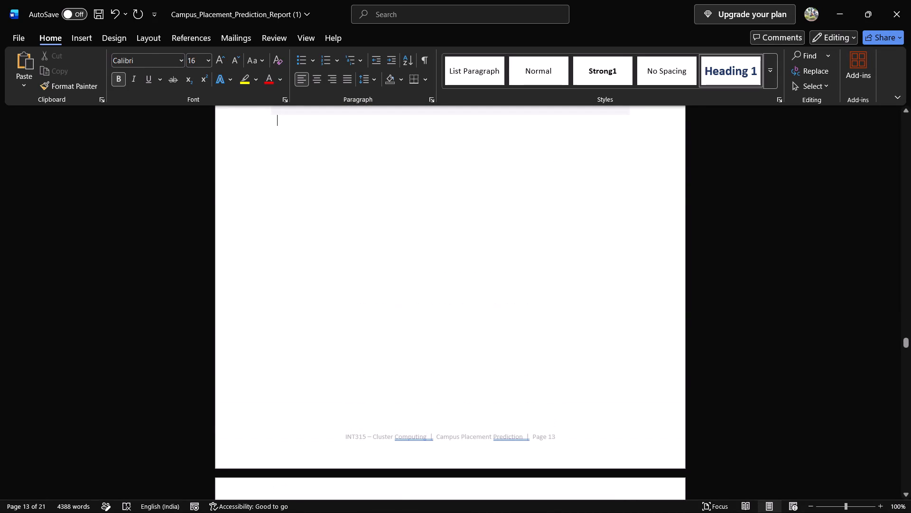
key("Down")
key("Down")
key("Down")
key("Down")
key("Down")
key("Down")
key("Down")
key("Down")
key("Down")
key("Down")
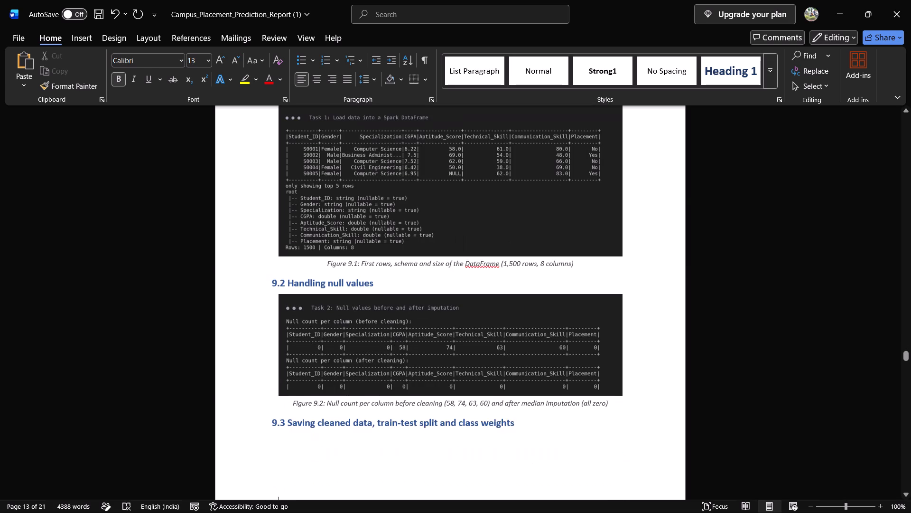
key("Up")
key("Up")
key("Up")
key("Up")
key("Up")
key("Up")
key("Up")
key("Up")
key("Up")
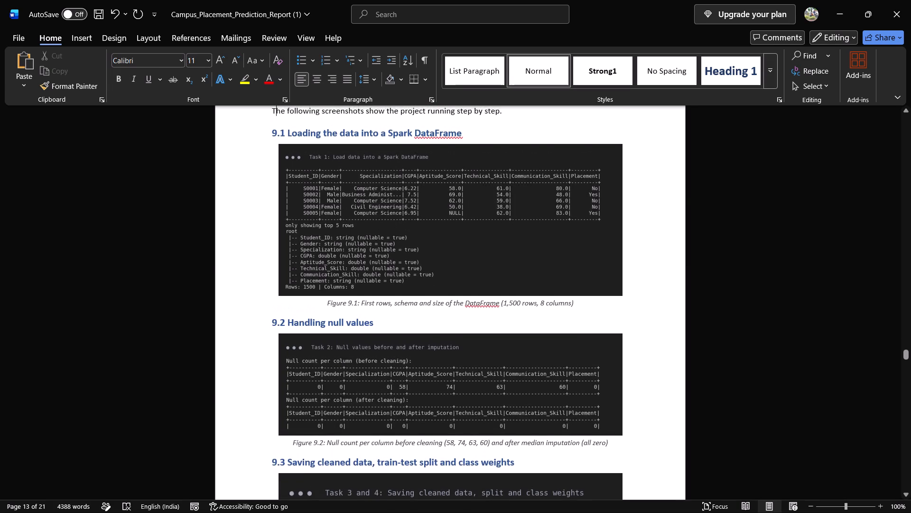
key("Up")
key("Down")
key("Down")
key("Down")
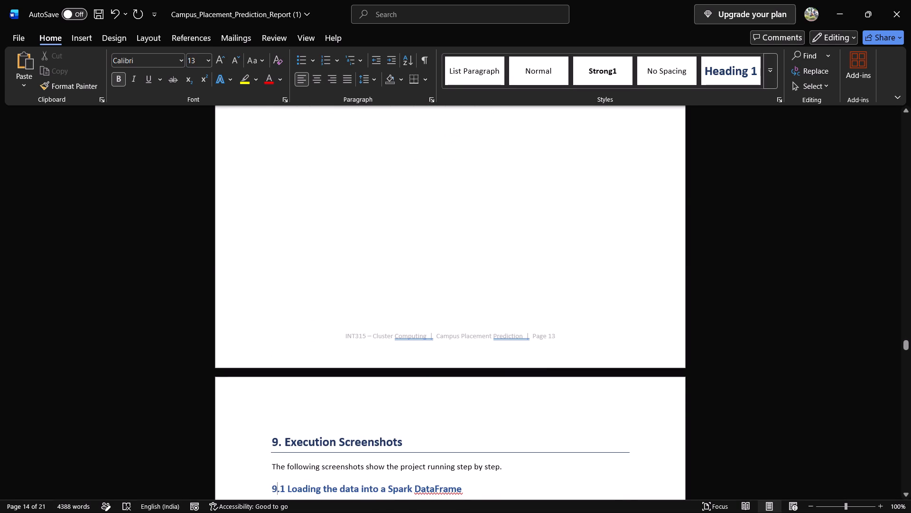
left_click(404, 441)
left_click_drag(404, 441, 304, 427)
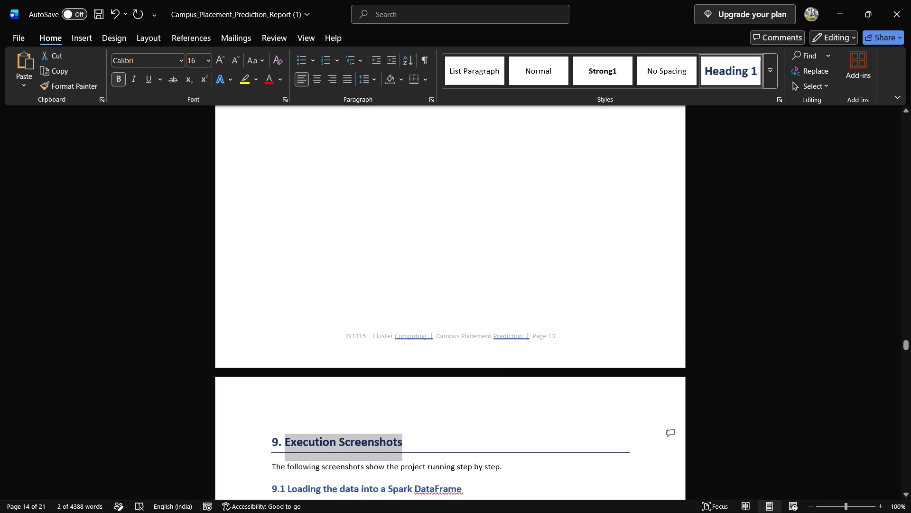
key("ctrl+c")
key("alt+Tab")
key("alt+Tab")
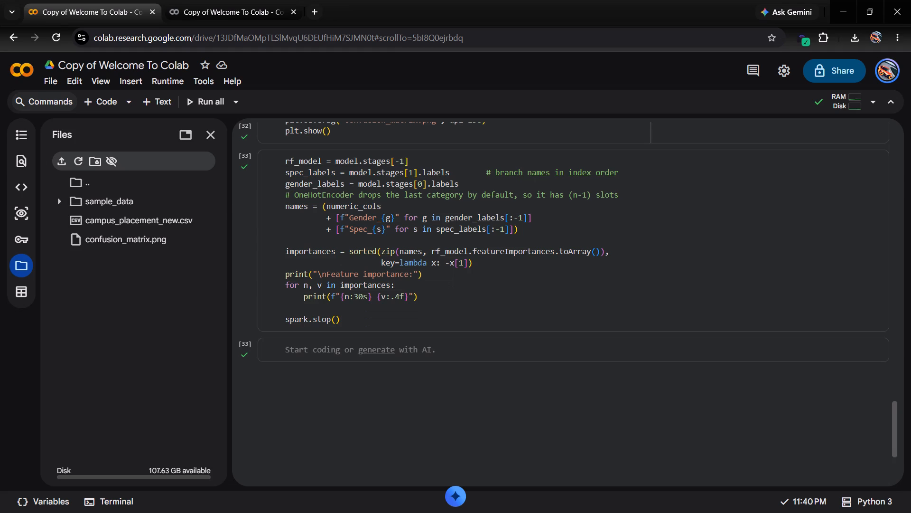
key("alt+Tab")
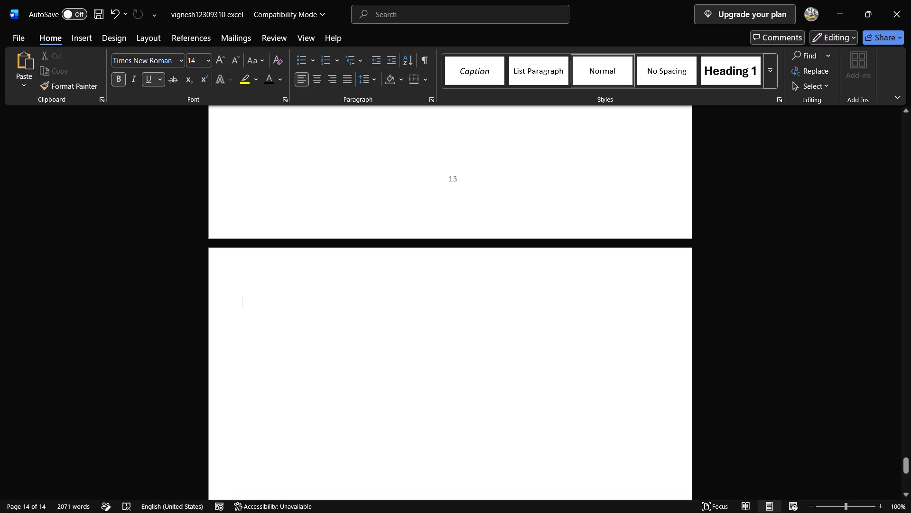
key("ctrl+v")
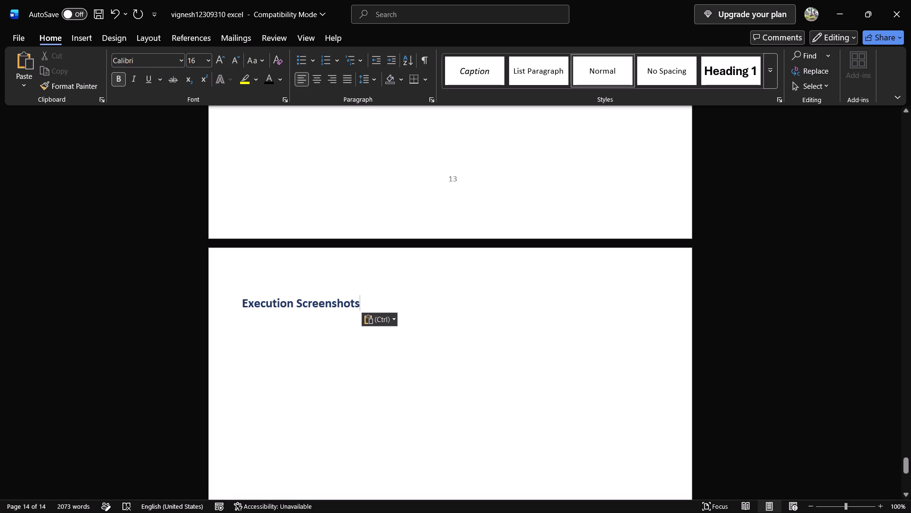
Format the pasted "Execution Screenshots" heading in Times New Roman, size 14, with black text.
left_click(362, 301)
left_click_drag(362, 301, 257, 299)
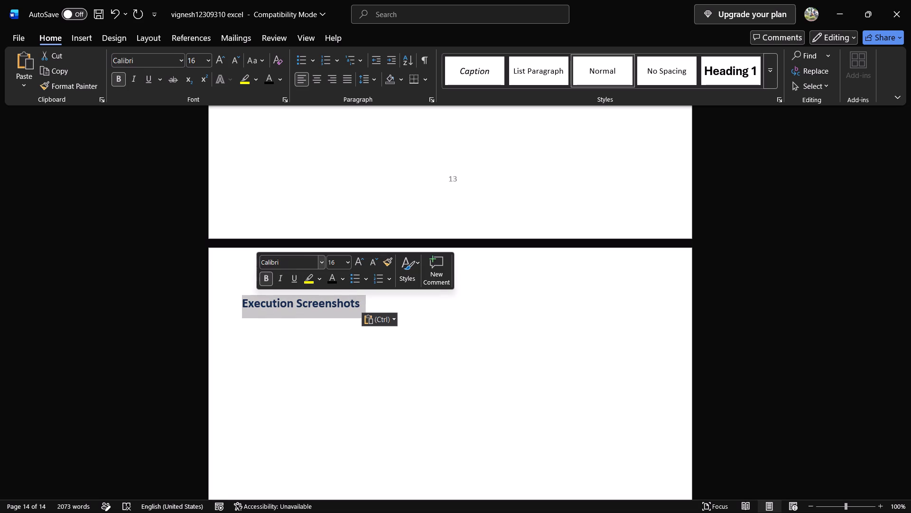
left_click(322, 264)
scroll(303, 136, "up", 7)
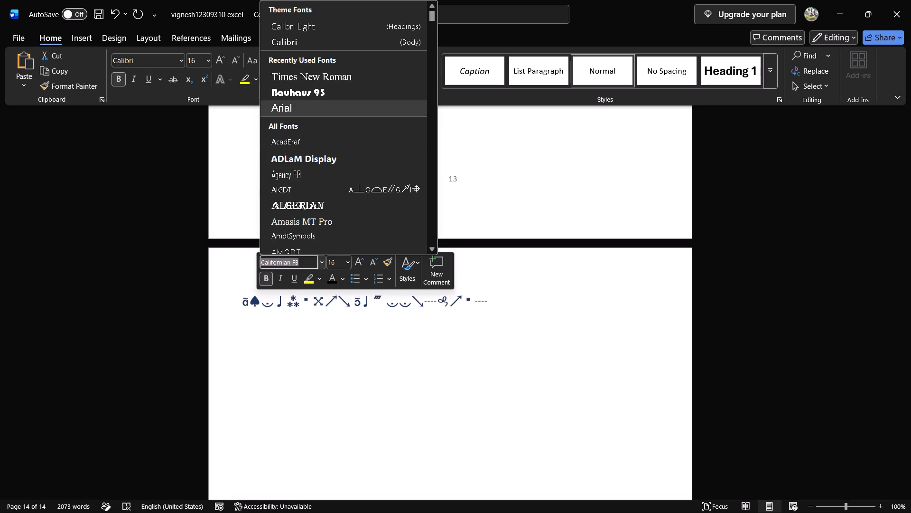
left_click(301, 70)
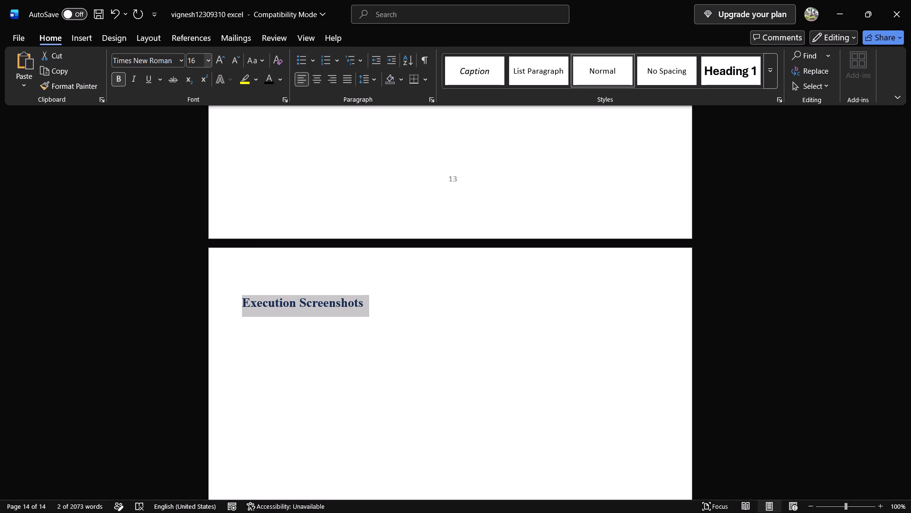
left_click(199, 63)
key("BackSpace")
type("14")
key("Return")
left_click(268, 80)
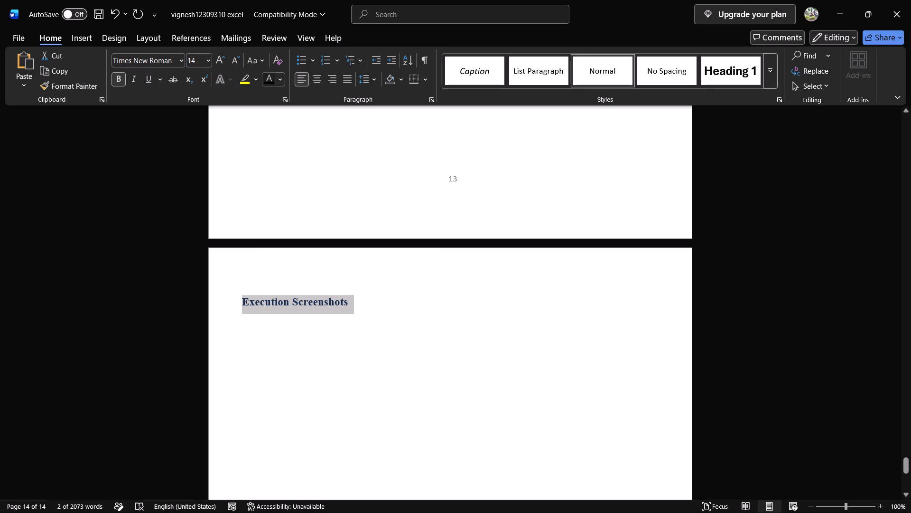
Number the heading by inserting "7." before "Execution Screenshots".
left_click(244, 300)
type("72")
key("BackSpace")
key("period")
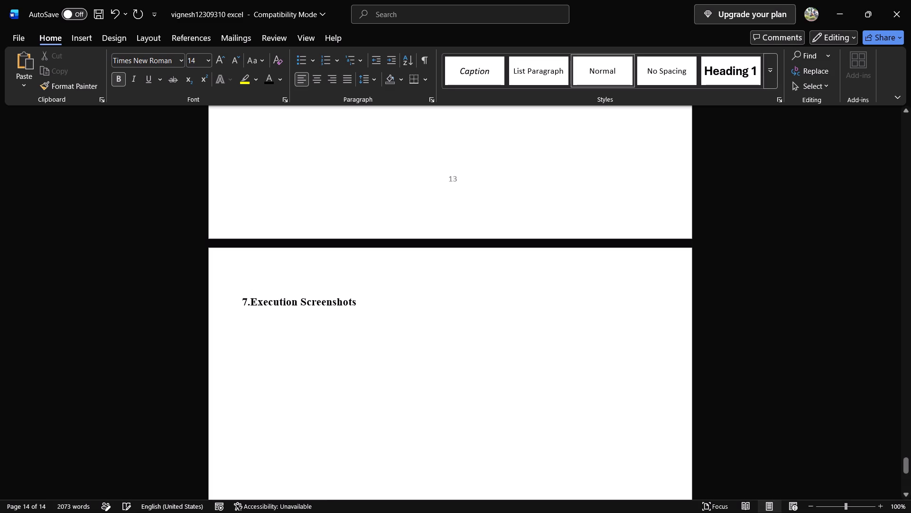
Convert the whole "7.Execution Screenshots" heading to uppercase, centre it and underline it.
left_click(355, 304)
left_click_drag(355, 304, 241, 309)
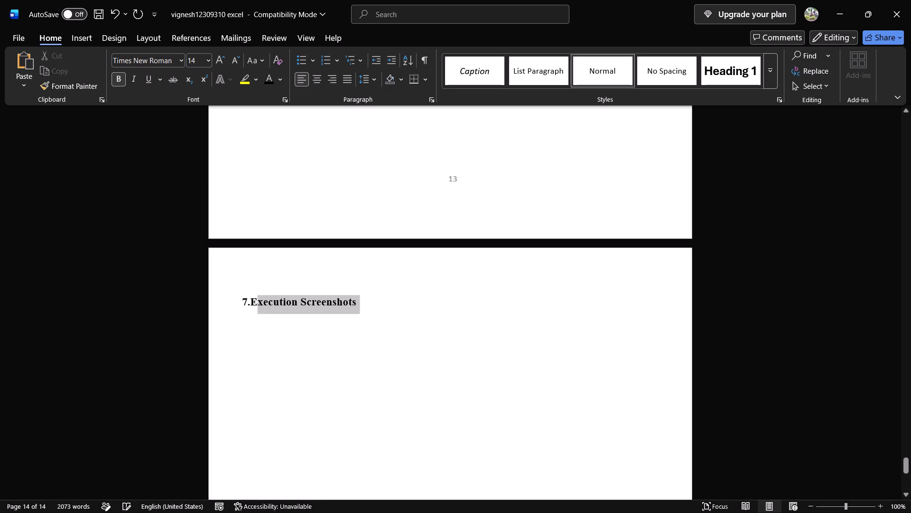
left_click_drag(241, 309, 238, 309)
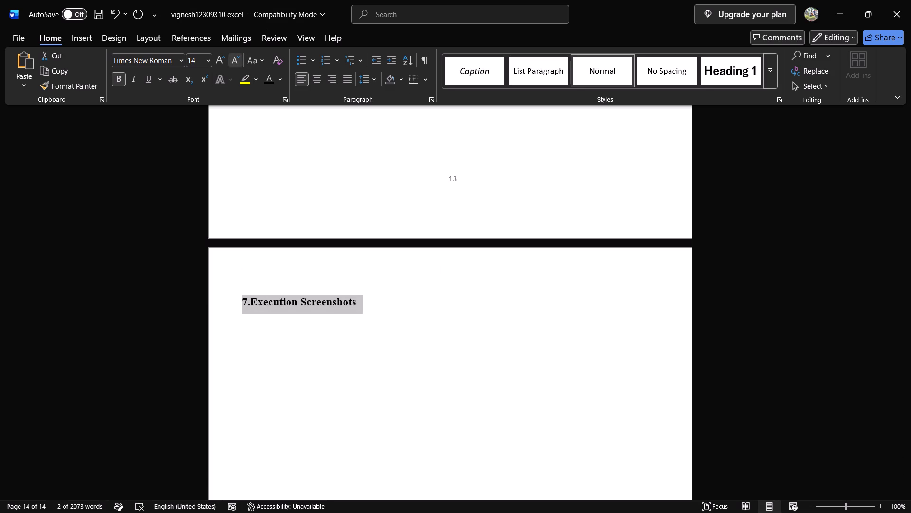
left_click(261, 59)
left_click(271, 104)
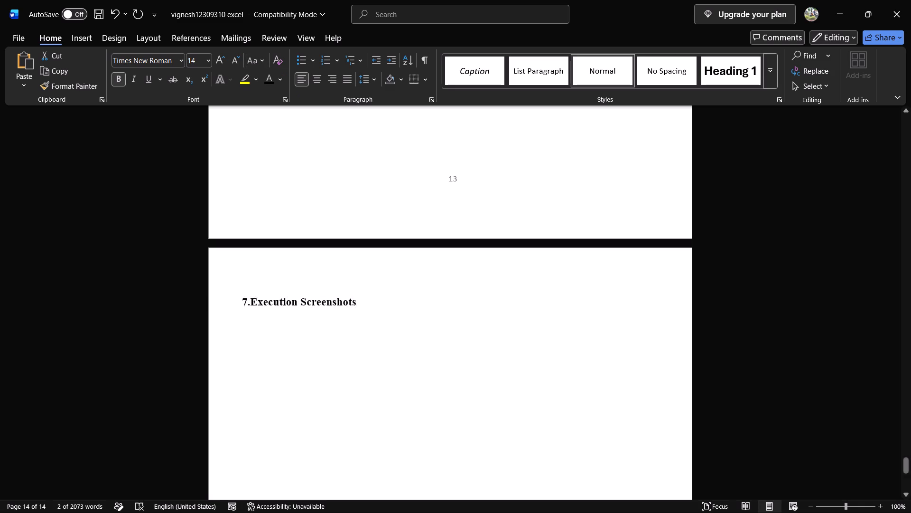
left_click(316, 78)
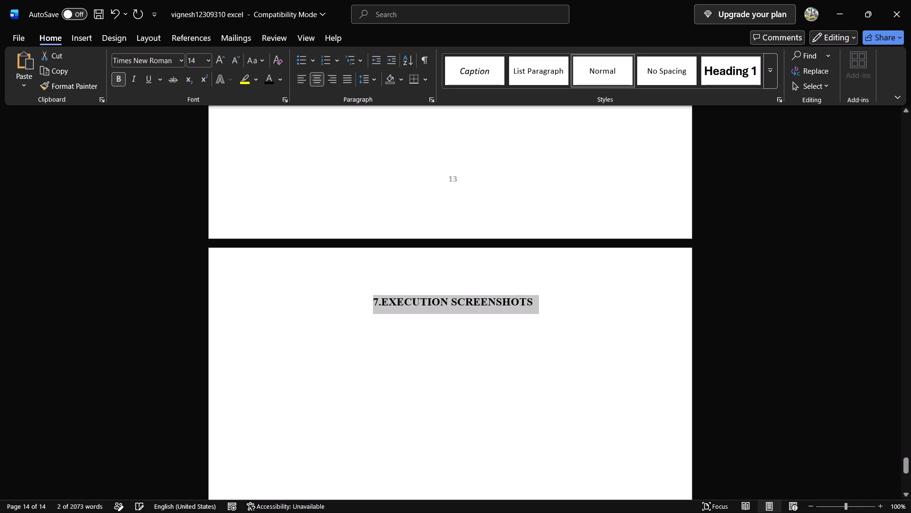
left_click(132, 77)
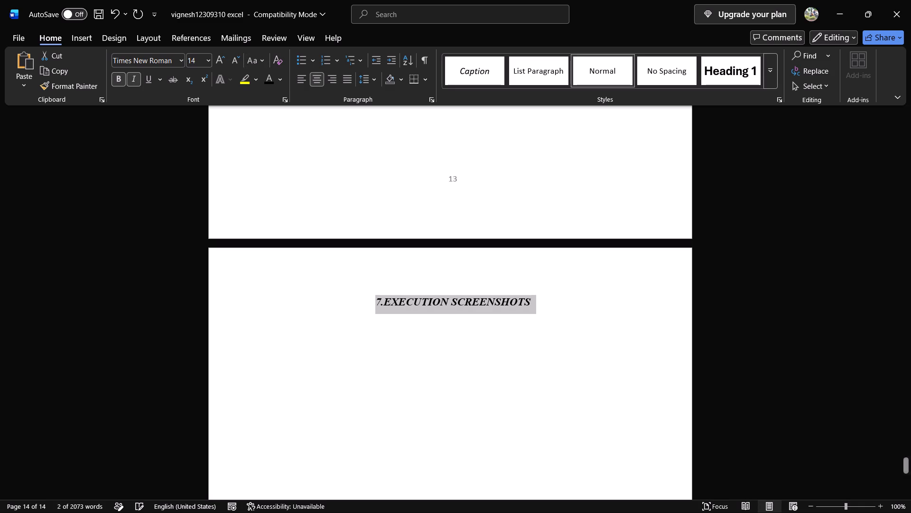
left_click(134, 77)
left_click(147, 79)
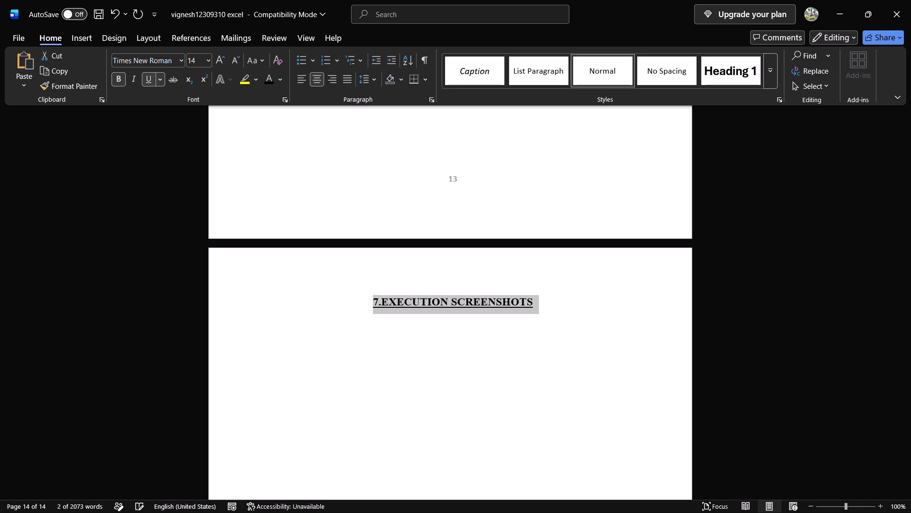
left_click(539, 307)
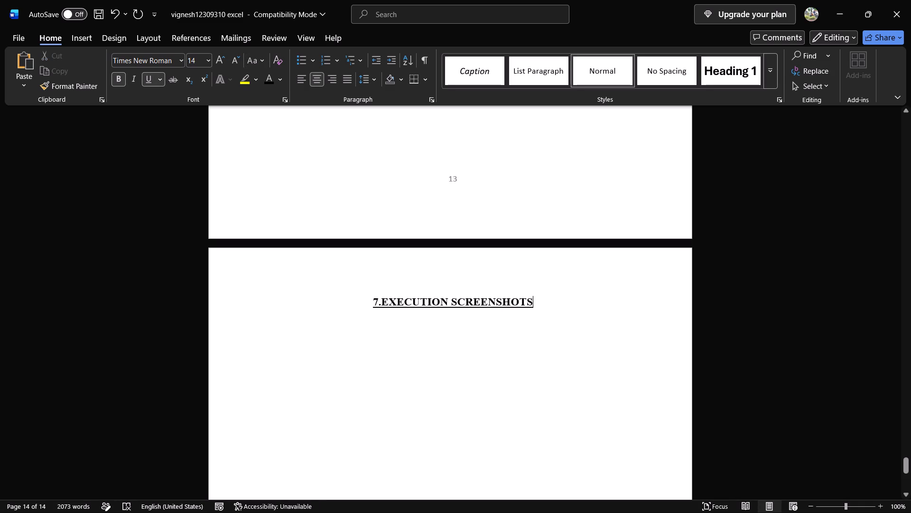
key("Return")
key("BackSpace")
Renumber the subheading "Main project: campus_placement_prediction.py" under 6.COMPLETE CODE as 6.1.
scroll(539, 307, "up", 1)
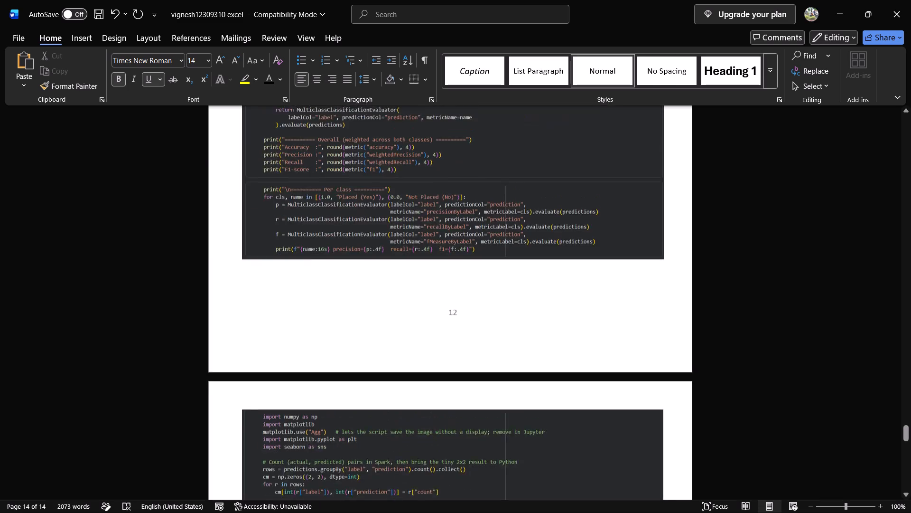
scroll(539, 307, "up", 2)
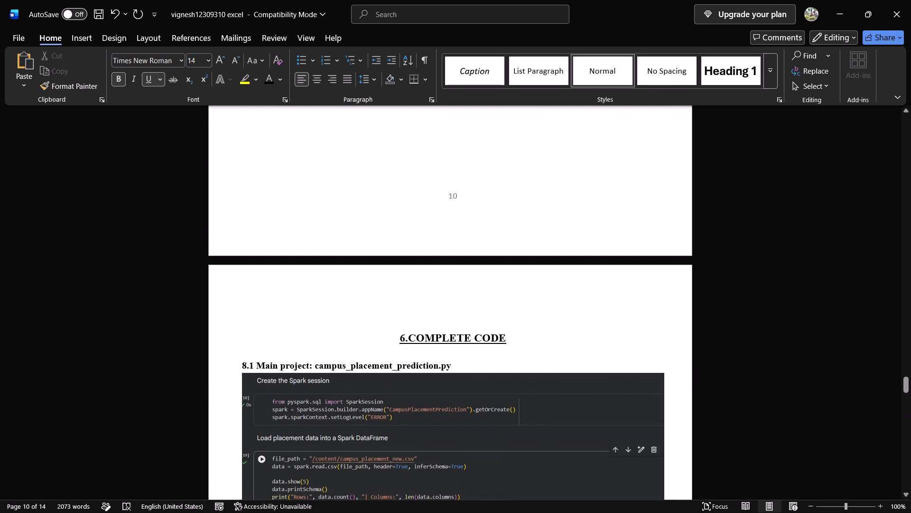
left_click(246, 364)
key("BackSpace")
key("6")
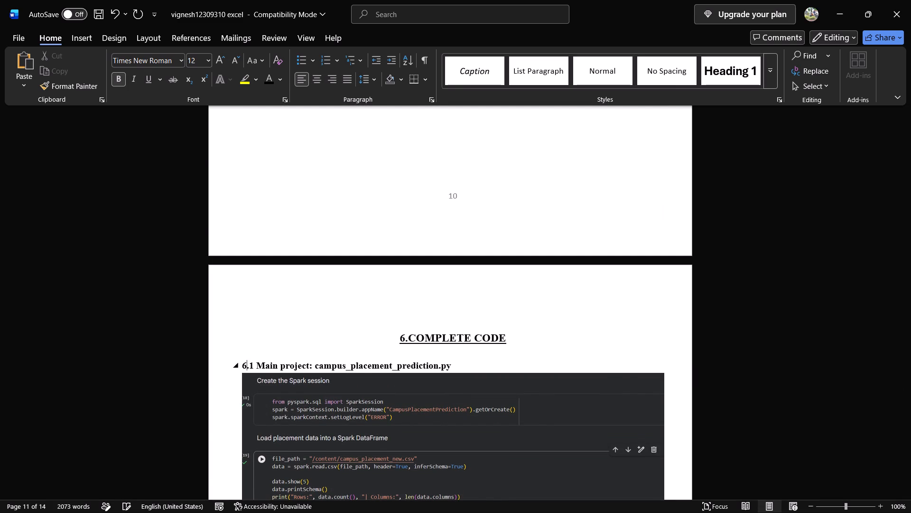
Switch to Chrome and search Google for "chicago delights lpu" in a new browser tab.
key("alt+Tab")
left_click(310, 0)
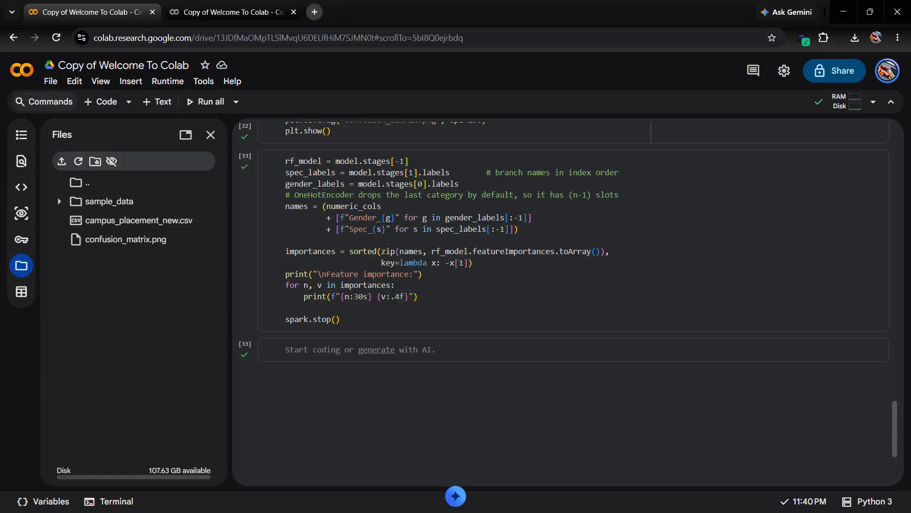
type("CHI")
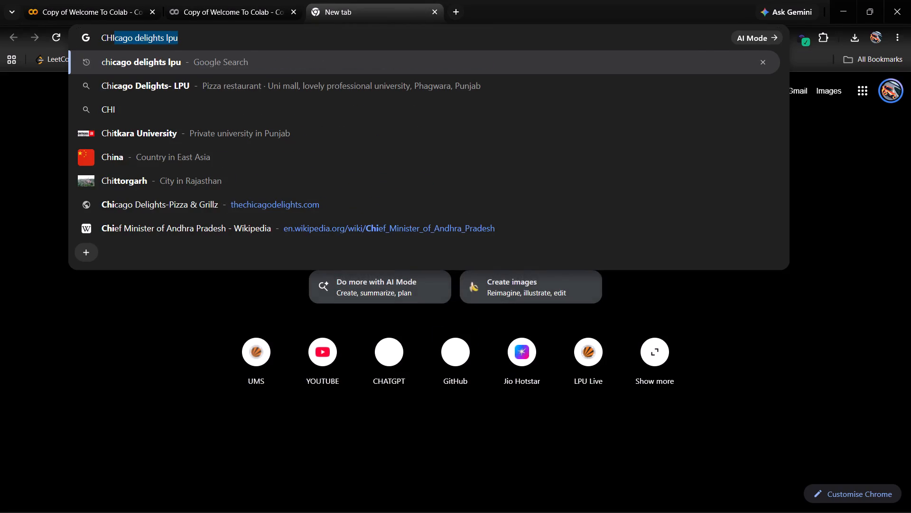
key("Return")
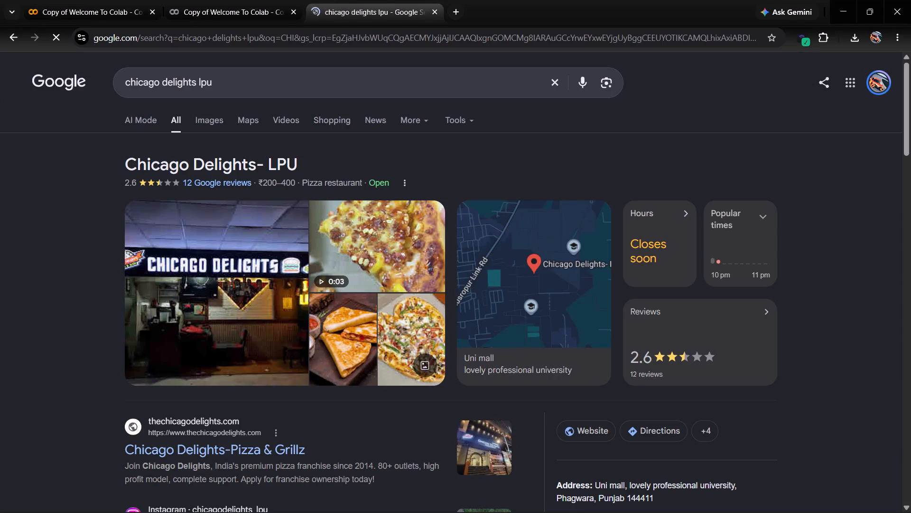
scroll(92, 302, "down", 1)
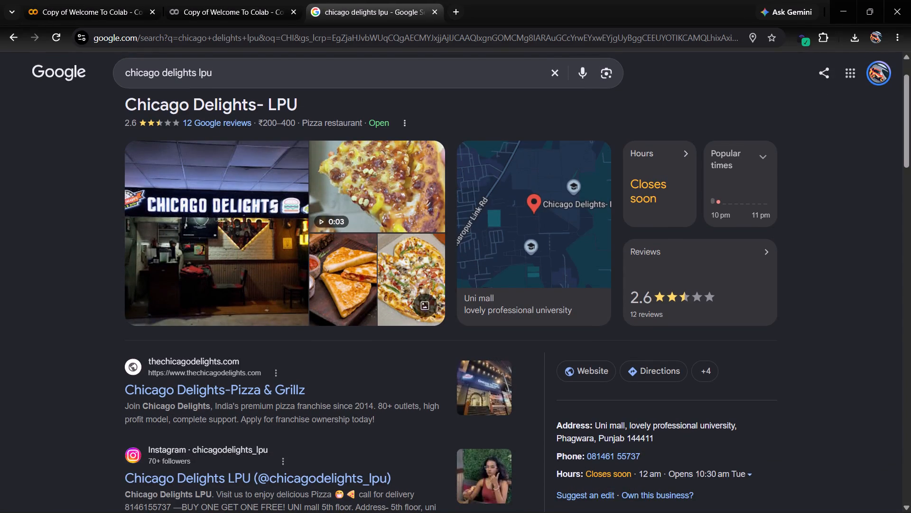
scroll(105, 334, "down", 2)
Try to view the Chicago Delights website linked in the restaurant's listing, reload it and close that browser tab.
left_click(585, 260)
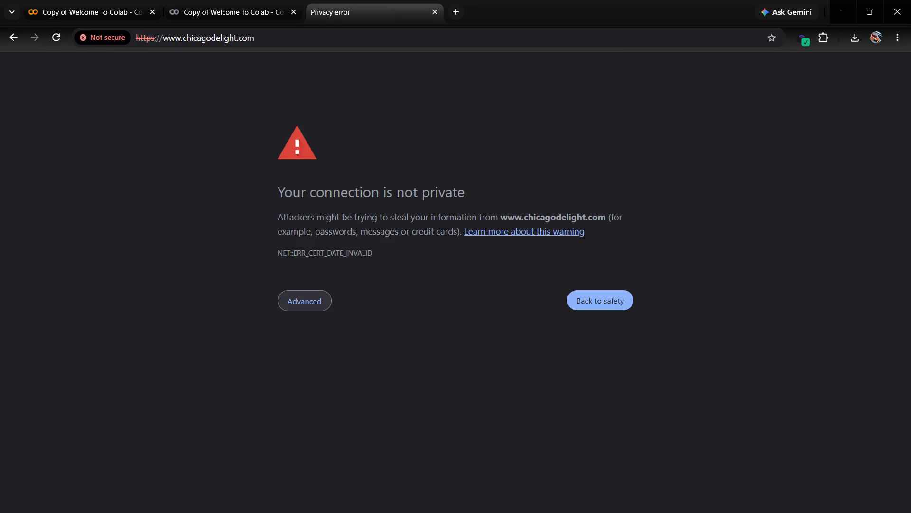
left_click(292, 299)
left_click(345, 419)
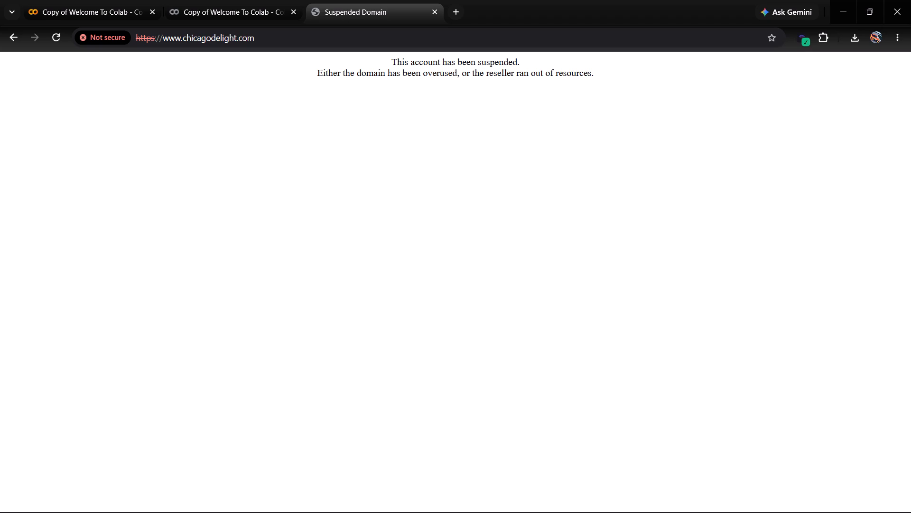
left_click(65, 33)
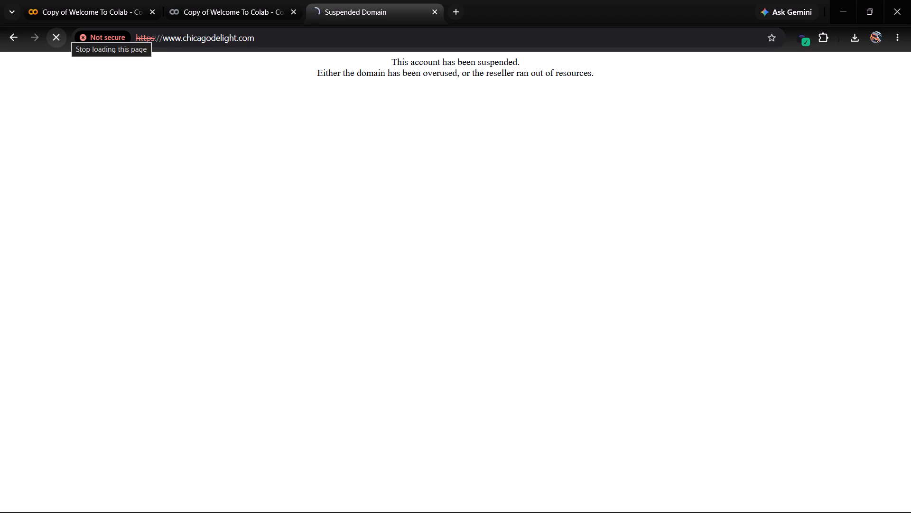
left_click(437, 11)
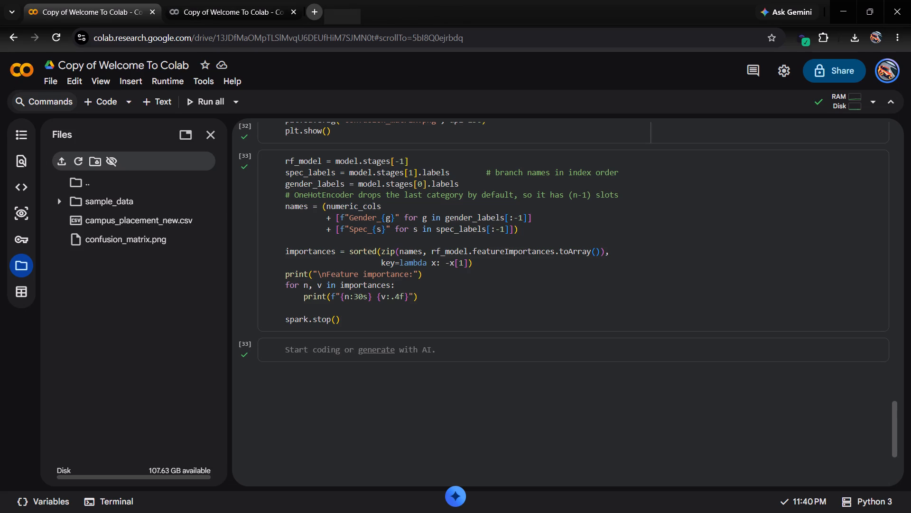
Open the bookmarked WhatsApp Web site in a new browser tab.
left_click(318, 0)
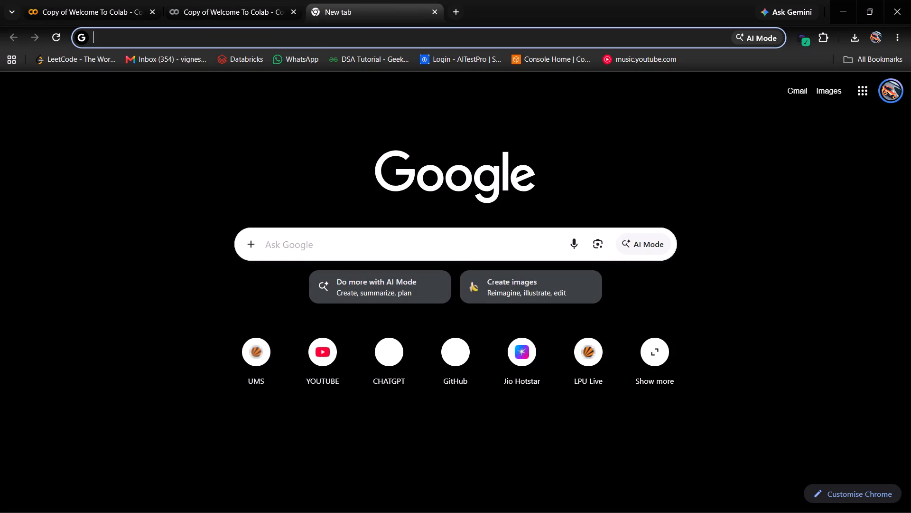
left_click(292, 64)
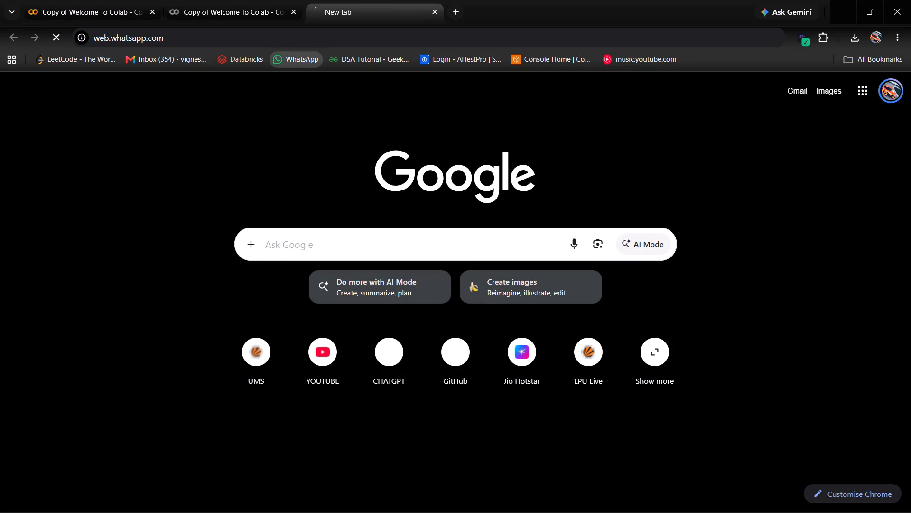